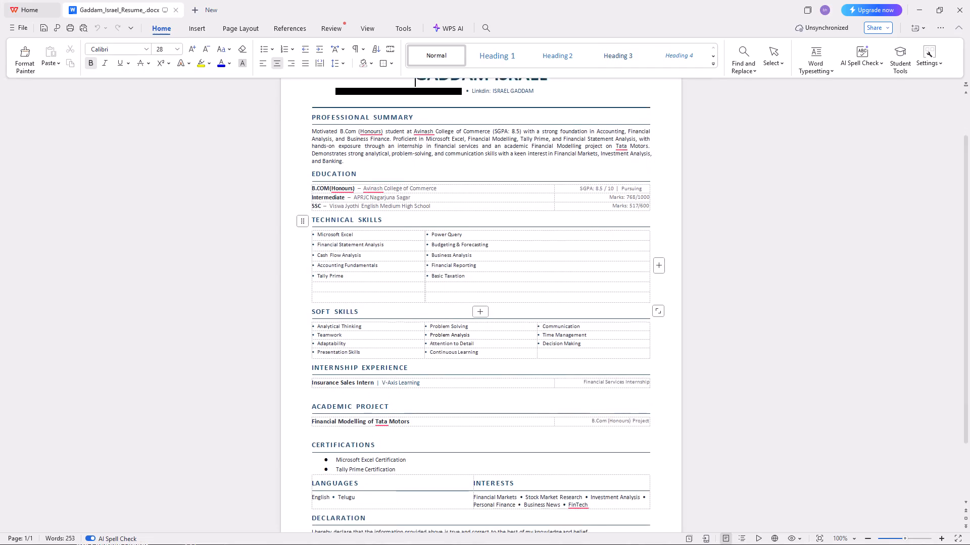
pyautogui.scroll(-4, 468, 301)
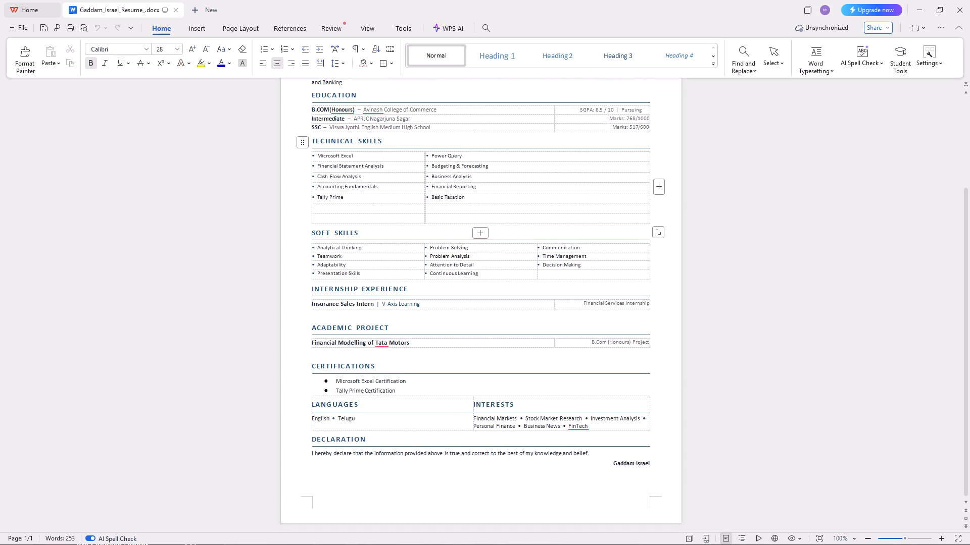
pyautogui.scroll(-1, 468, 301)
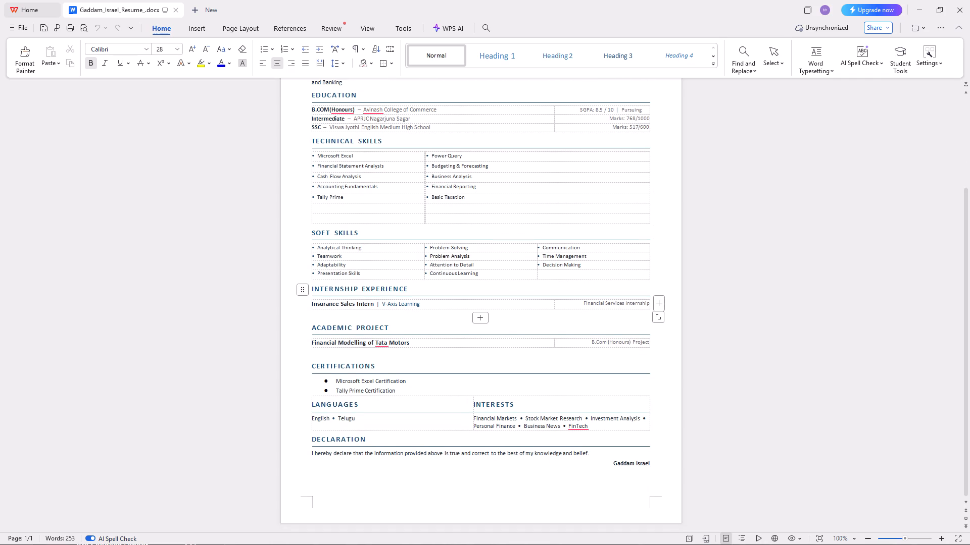
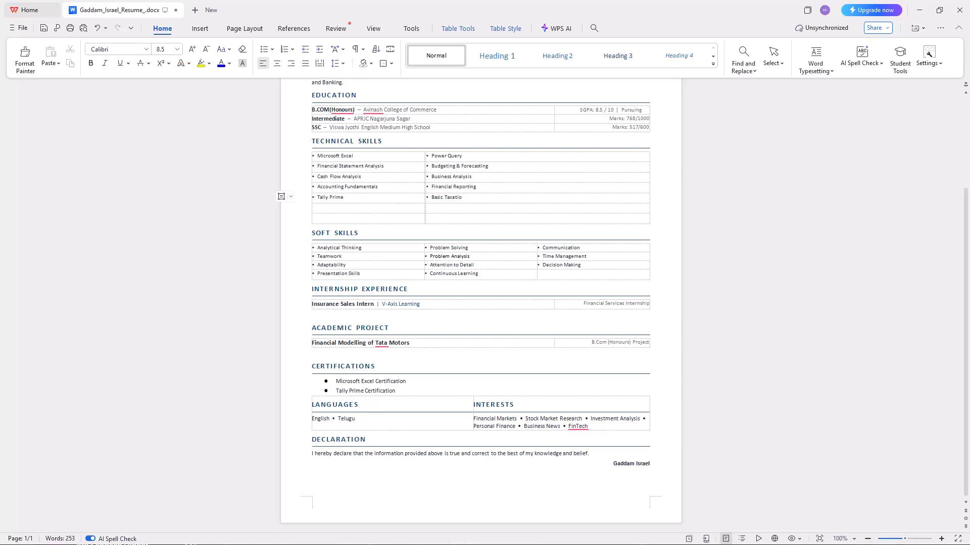
# Delete the Basic Taxation entry and its bullet from the second column of the Technical Skills table.
pyautogui.press('BackSpace')
pyautogui.press('BackSpace')
pyautogui.press('BackSpace')
pyautogui.press('BackSpace')
pyautogui.press('BackSpace')
pyautogui.press('BackSpace')
pyautogui.press('BackSpace')
pyautogui.press('BackSpace')
pyautogui.press('BackSpace')
pyautogui.press('BackSpace')
pyautogui.press('BackSpace')
pyautogui.press('BackSpace')
pyautogui.press('BackSpace')
pyautogui.press('BackSpace')
pyautogui.press('BackSpace')
pyautogui.press('BackSpace')
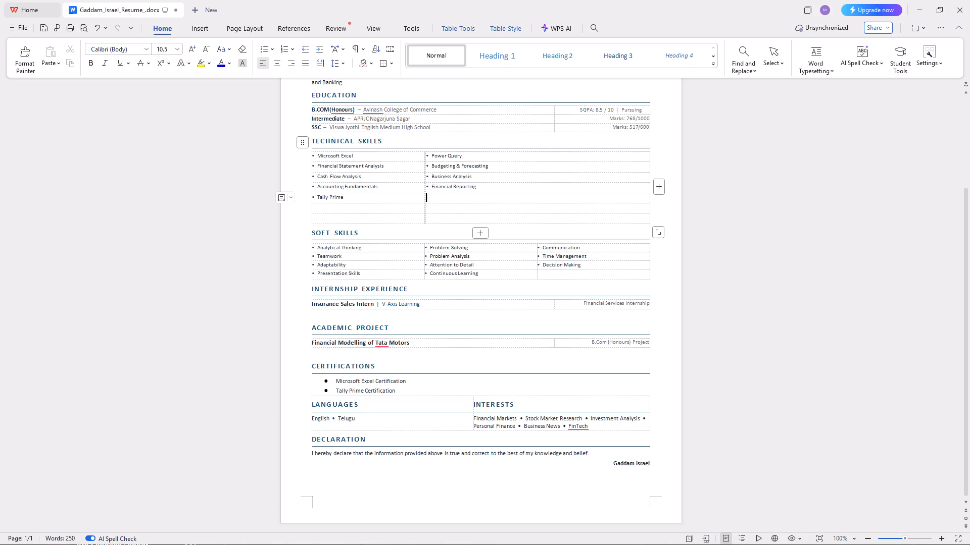
# Replace the Power Query entry in the Technical Skills table with a copy of the Tally Prime bullet.
pyautogui.moveTo(347, 197); pyautogui.dragTo(308, 195)
pyautogui.hotkey('ctrl', 'c')
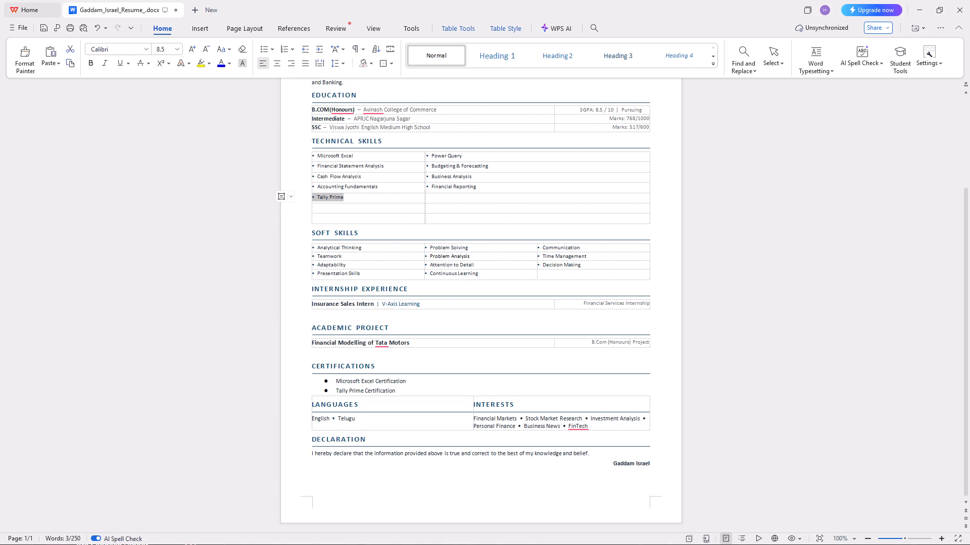
pyautogui.doubleClick(467, 157)
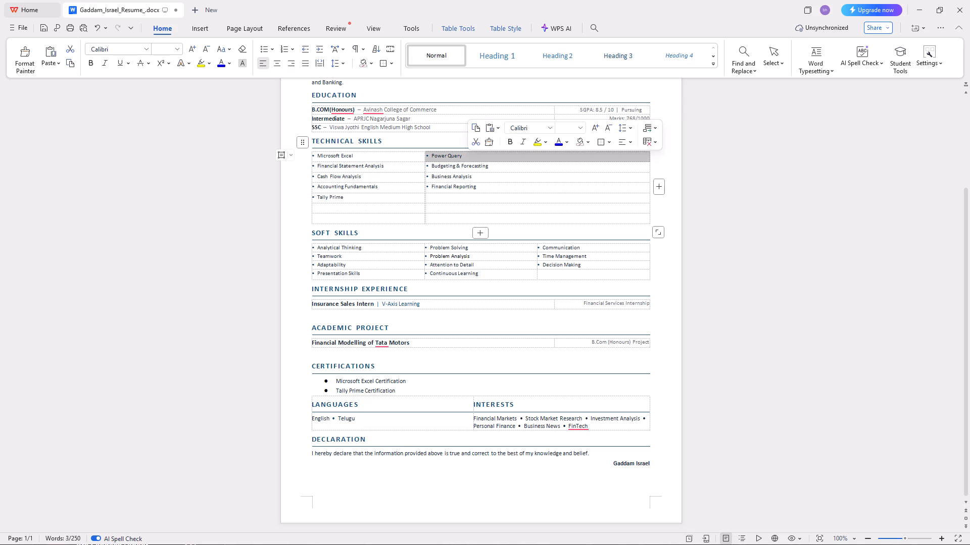
pyautogui.press('BackSpace')
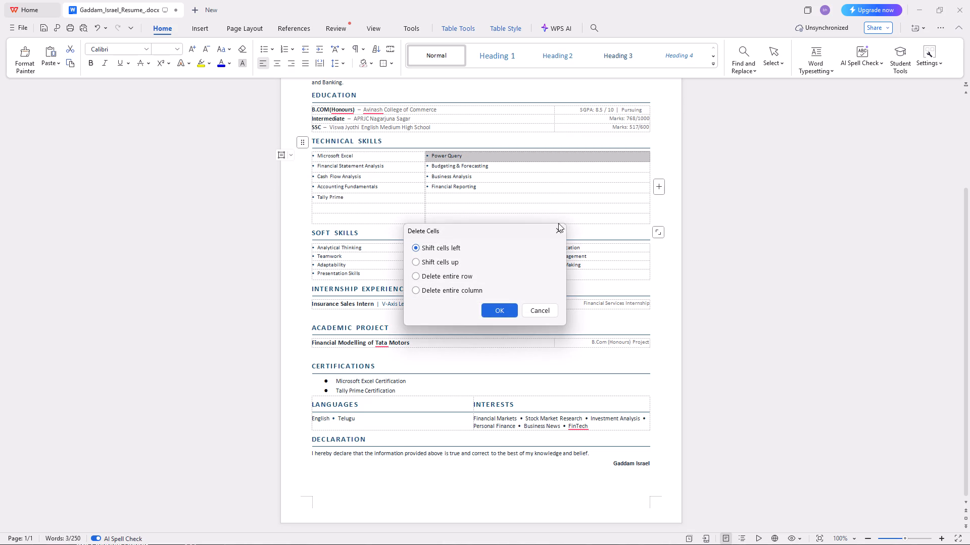
pyautogui.click(560, 235)
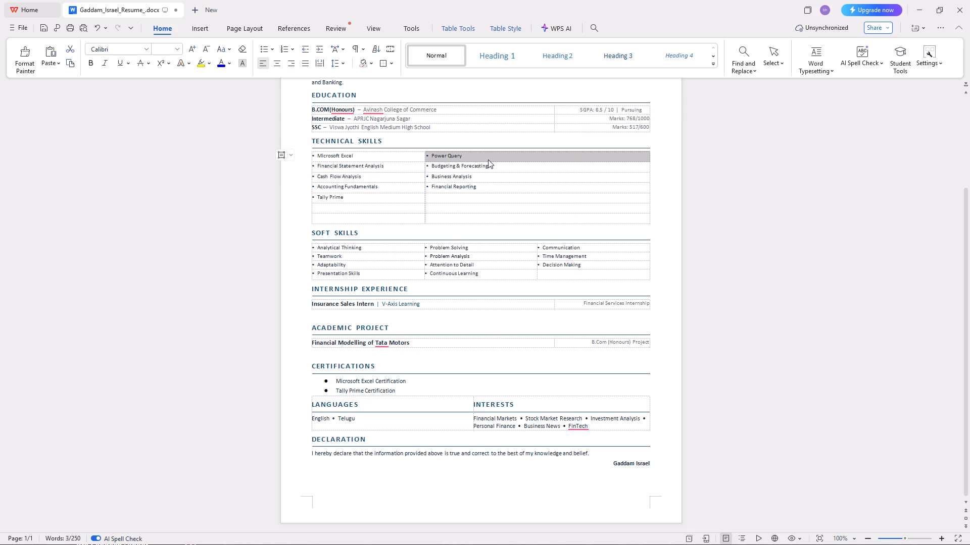
pyautogui.doubleClick(468, 156)
pyautogui.click(468, 156)
pyautogui.press('BackSpace')
pyautogui.press('BackSpace')
pyautogui.press('BackSpace')
pyautogui.press('BackSpace')
pyautogui.press('BackSpace')
pyautogui.press('BackSpace')
pyautogui.press('BackSpace')
pyautogui.press('BackSpace')
pyautogui.press('BackSpace')
pyautogui.press('BackSpace')
pyautogui.press('BackSpace')
pyautogui.press('BackSpace')
pyautogui.press('BackSpace')
pyautogui.press('BackSpace')
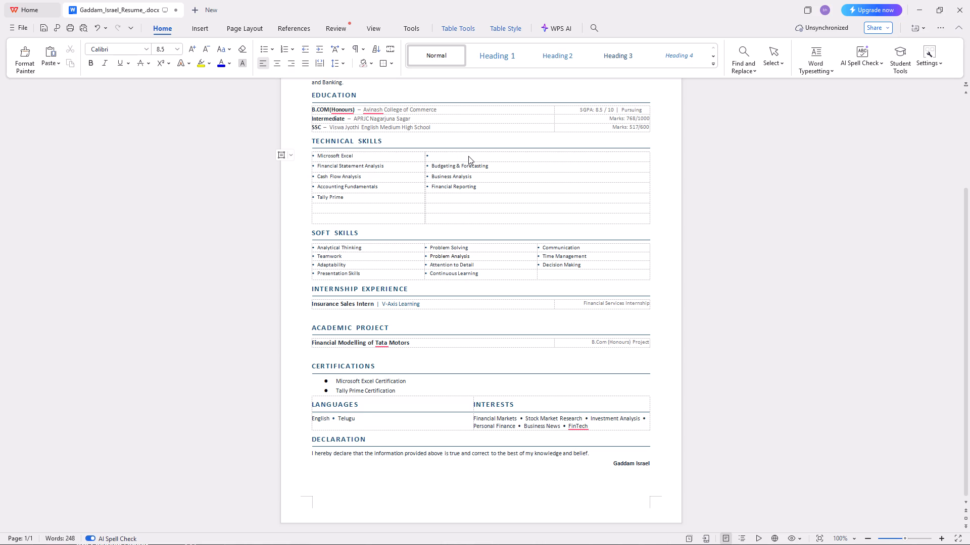
pyautogui.press('BackSpace')
pyautogui.hotkey('ctrl', 'v')
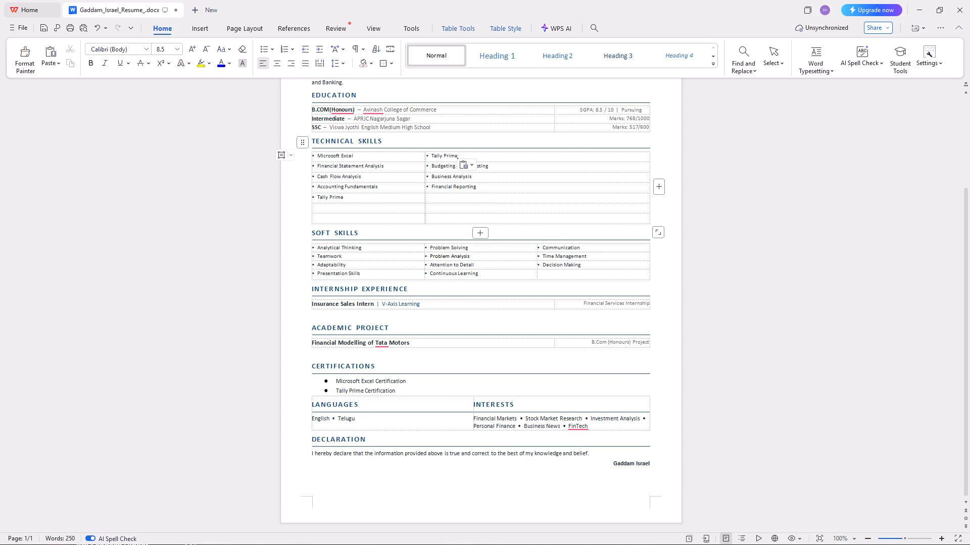
# Delete the original Tally Prime entry and its bullet from the fifth row of the Technical Skills table.
pyautogui.click(349, 195)
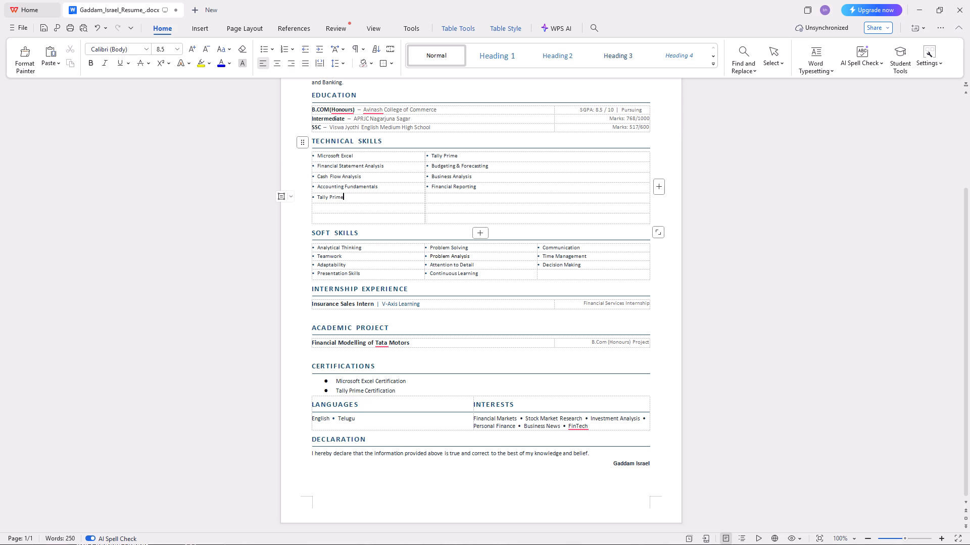
pyautogui.click(346, 198)
pyautogui.moveTo(346, 198); pyautogui.dragTo(328, 194)
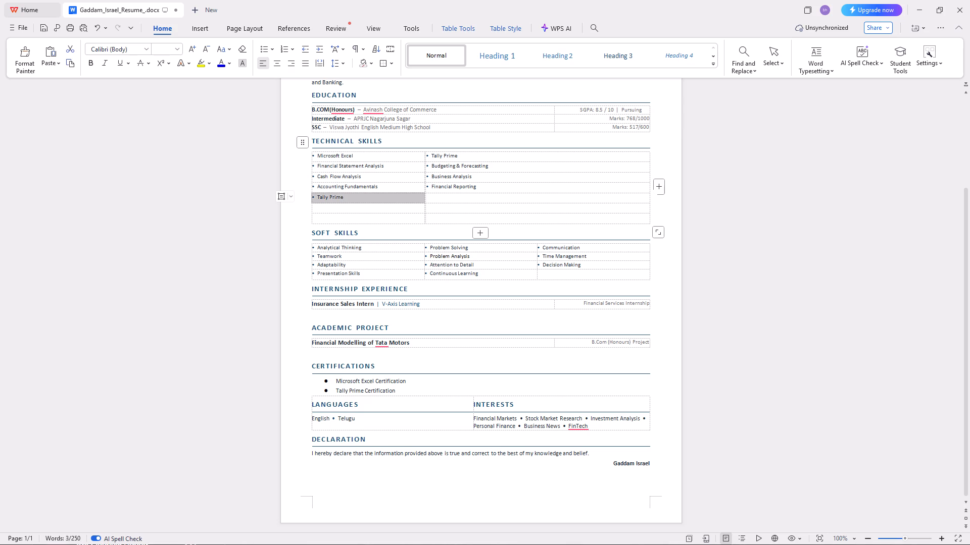
pyautogui.moveTo(328, 194); pyautogui.dragTo(341, 200)
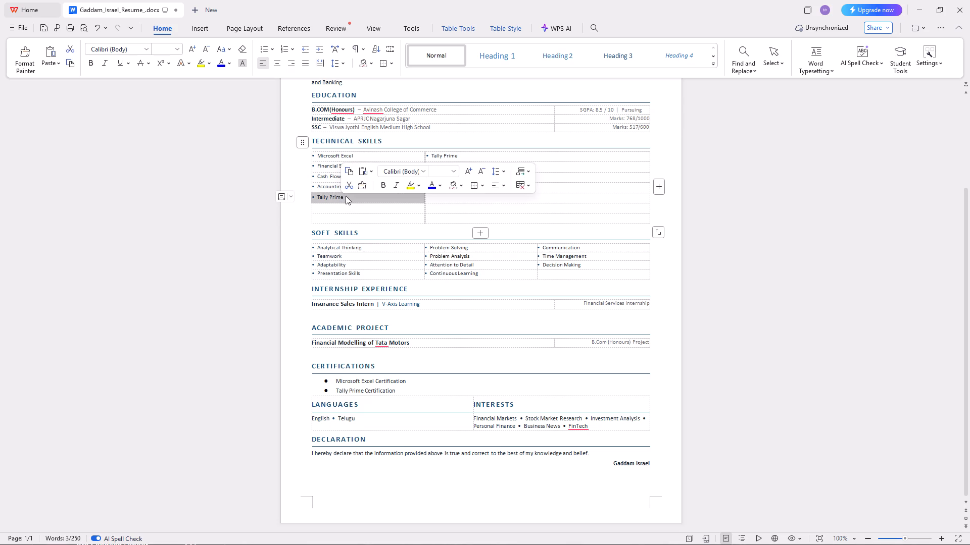
pyautogui.click(346, 196)
pyautogui.moveTo(346, 196); pyautogui.dragTo(312, 199)
pyautogui.press('Delete')
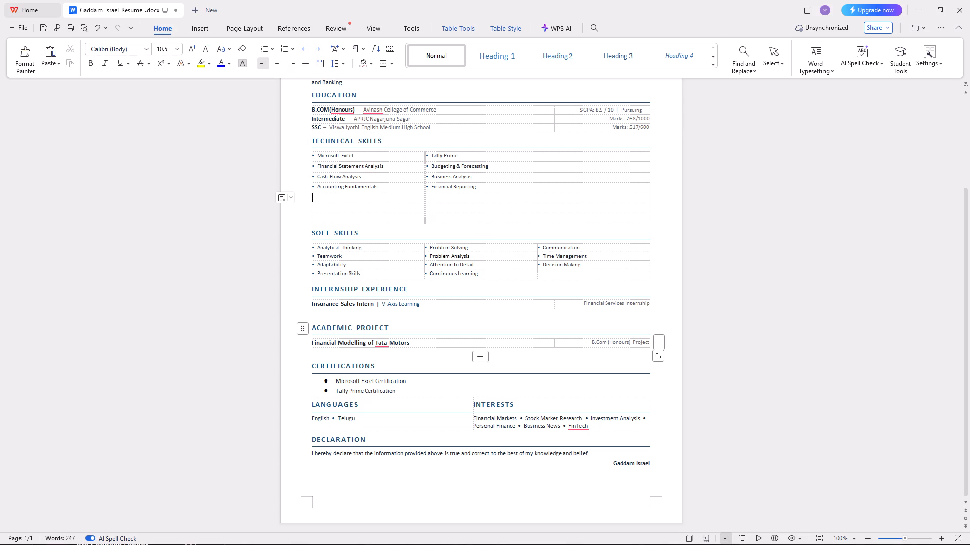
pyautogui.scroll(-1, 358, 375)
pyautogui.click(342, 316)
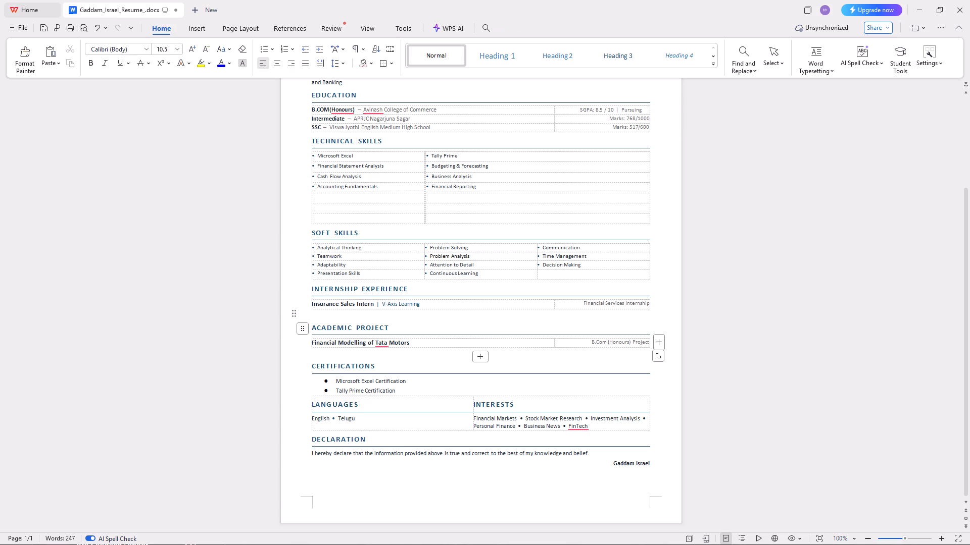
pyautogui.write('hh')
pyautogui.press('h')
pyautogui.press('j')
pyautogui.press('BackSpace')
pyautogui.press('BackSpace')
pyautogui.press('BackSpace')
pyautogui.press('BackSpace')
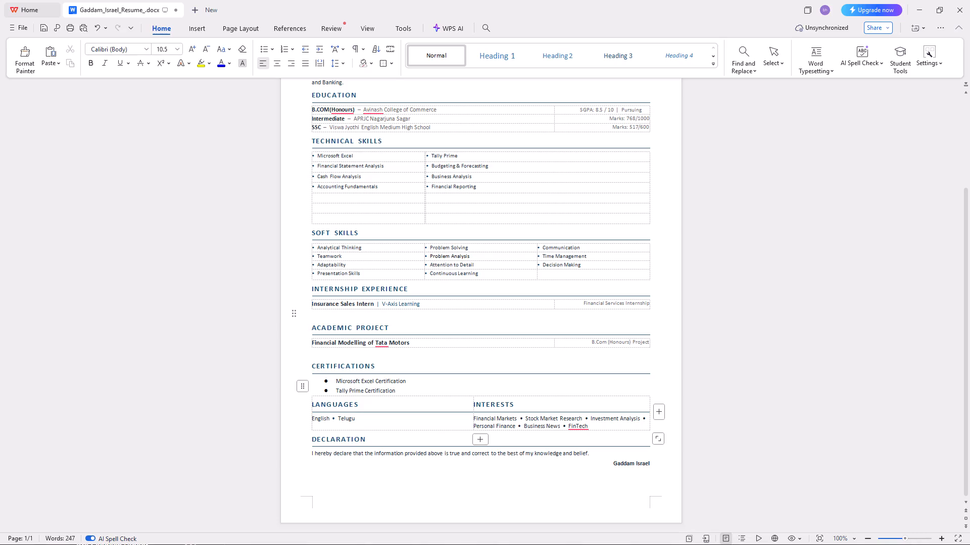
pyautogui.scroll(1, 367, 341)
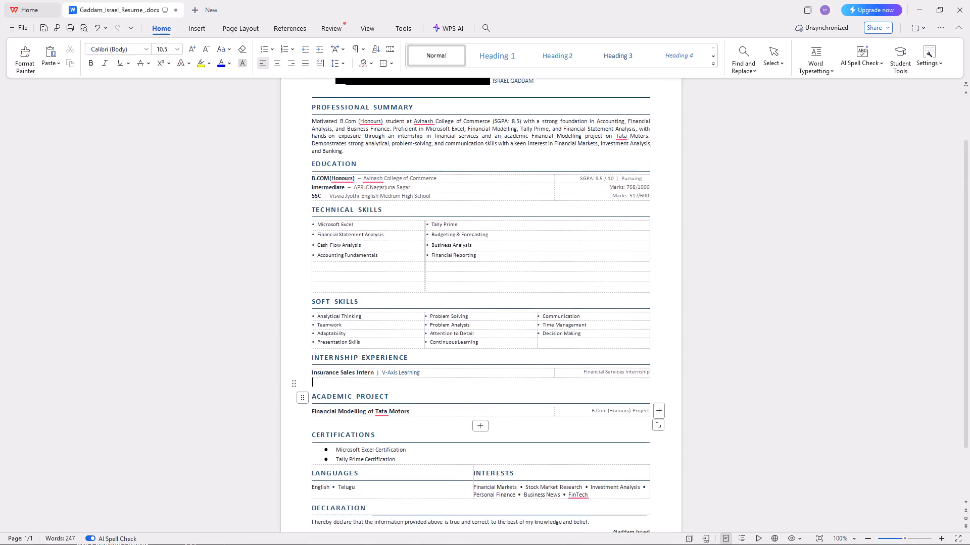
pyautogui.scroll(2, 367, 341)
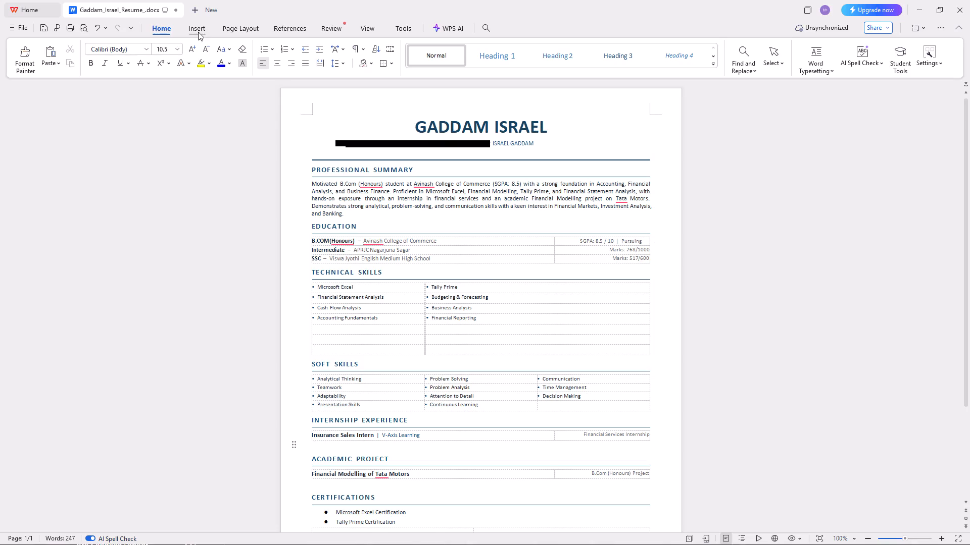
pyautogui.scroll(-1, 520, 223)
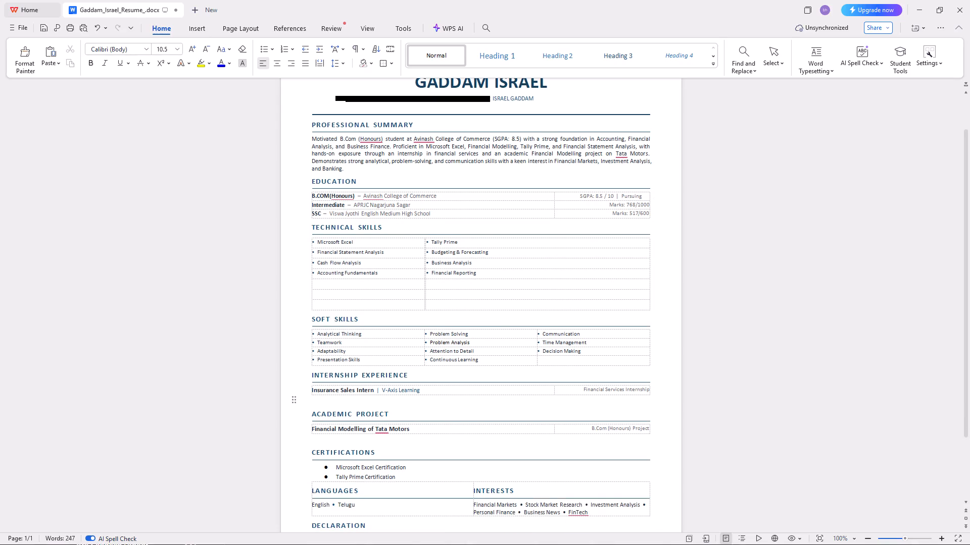
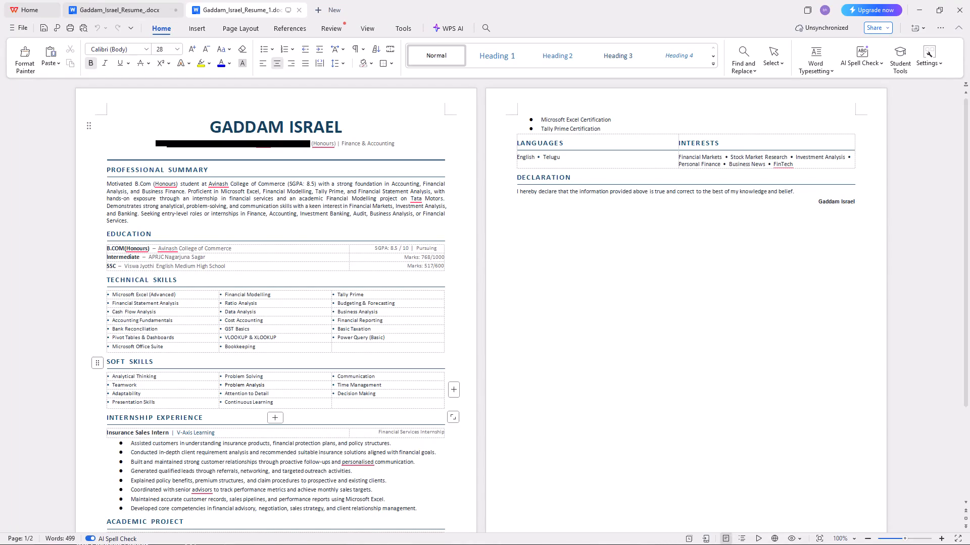
# Delete the Cost Accounting, GST Basics, VLOOKUP & XLOOKUP and Bookkeeping entries from the second column of the Technical Skills table.
pyautogui.scroll(-3, 273, 399)
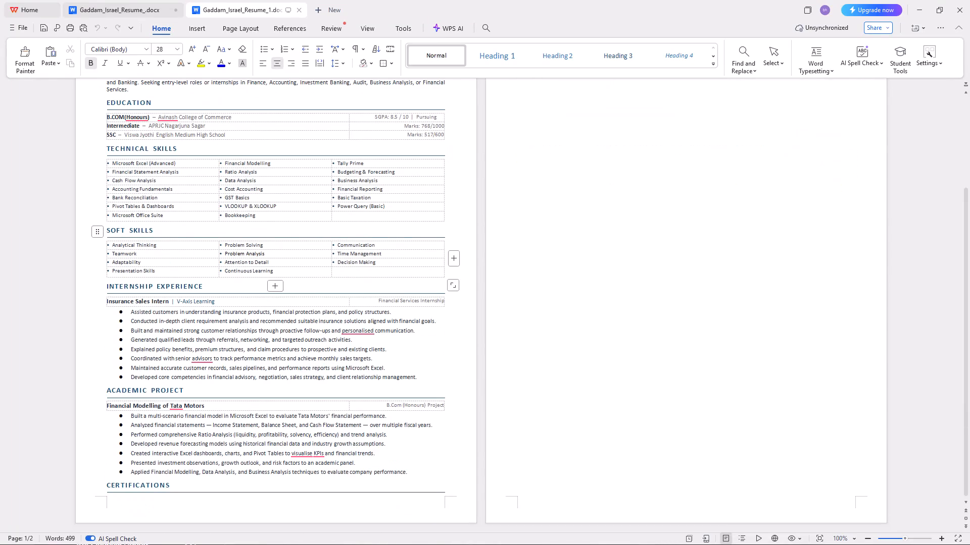
pyautogui.scroll(-2, 273, 399)
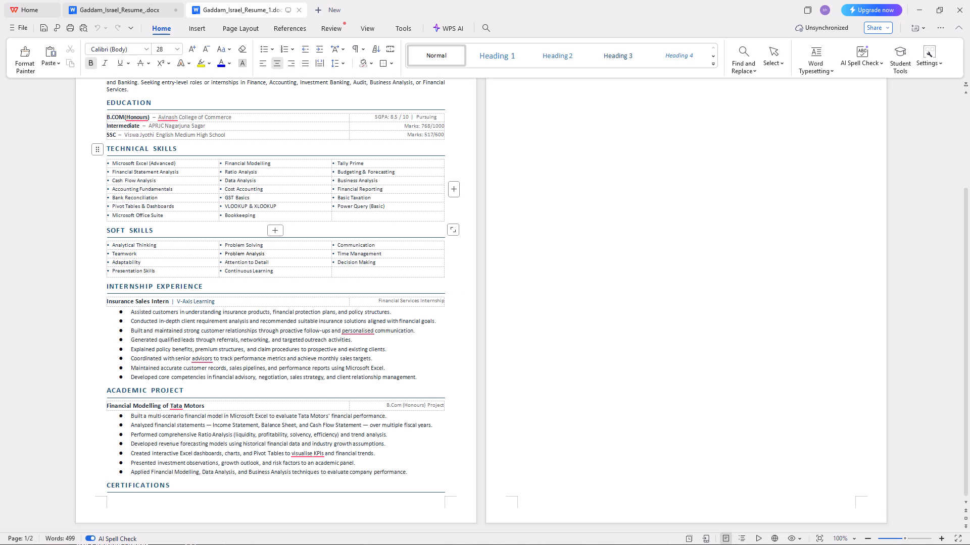
pyautogui.moveTo(273, 215); pyautogui.dragTo(214, 217)
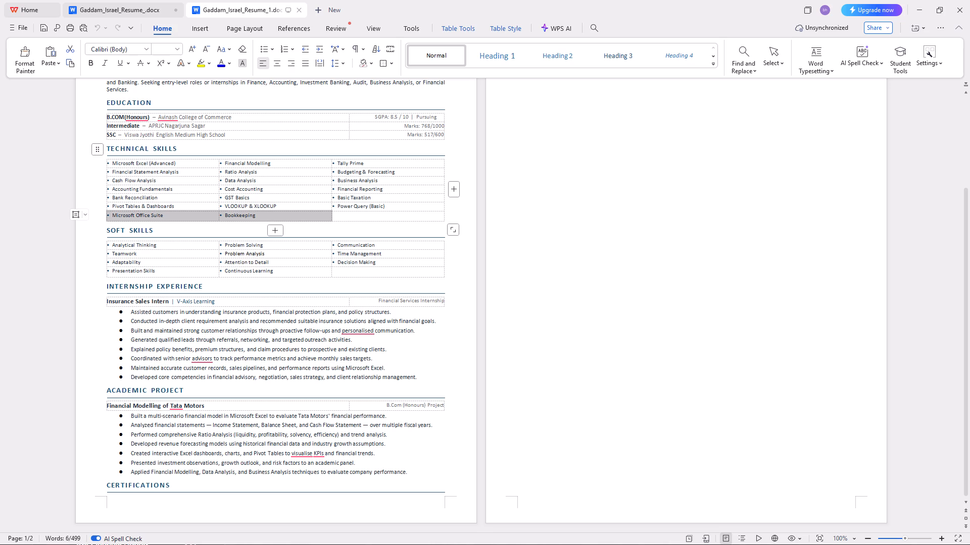
pyautogui.moveTo(214, 217); pyautogui.dragTo(219, 217)
pyautogui.moveTo(219, 217); pyautogui.dragTo(221, 175)
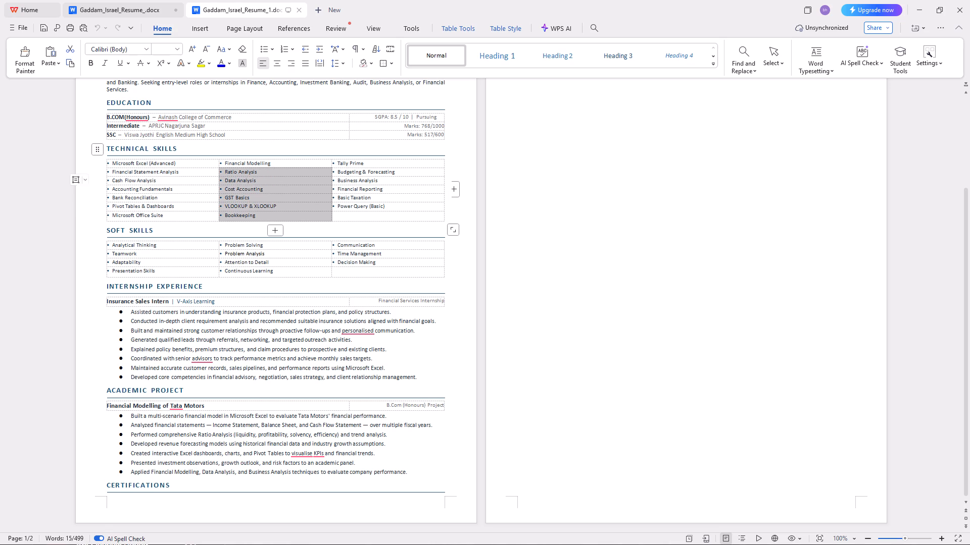
pyautogui.moveTo(221, 175); pyautogui.dragTo(226, 203)
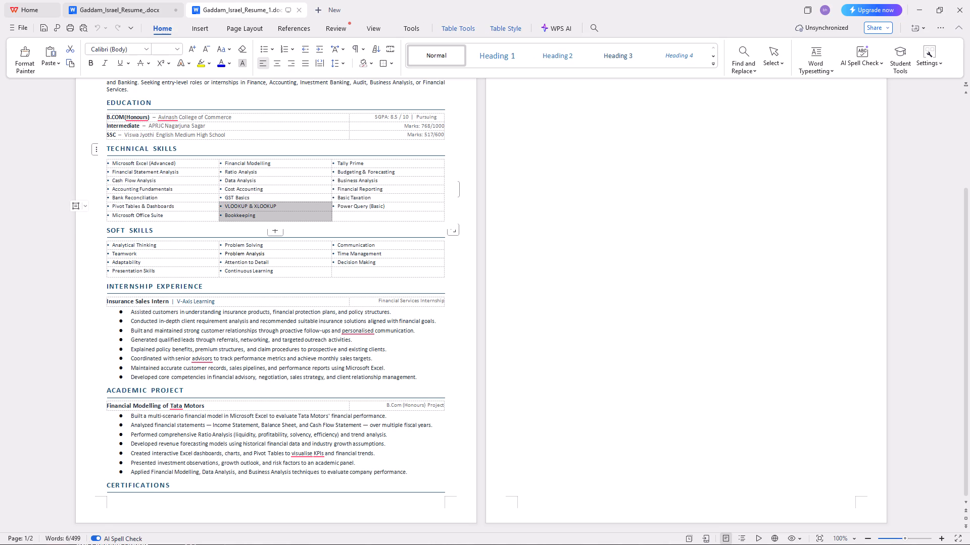
pyautogui.moveTo(226, 203); pyautogui.dragTo(226, 199)
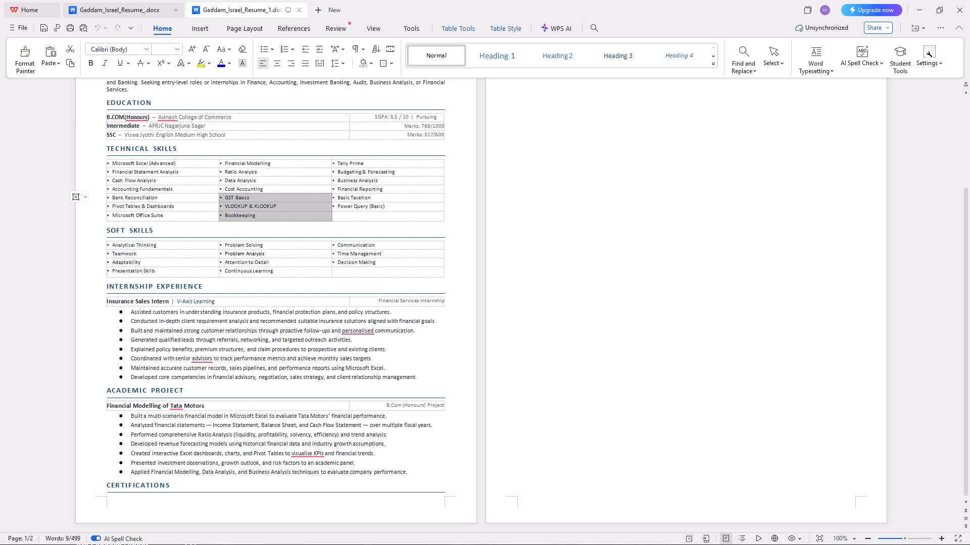
pyautogui.moveTo(226, 199); pyautogui.dragTo(226, 193)
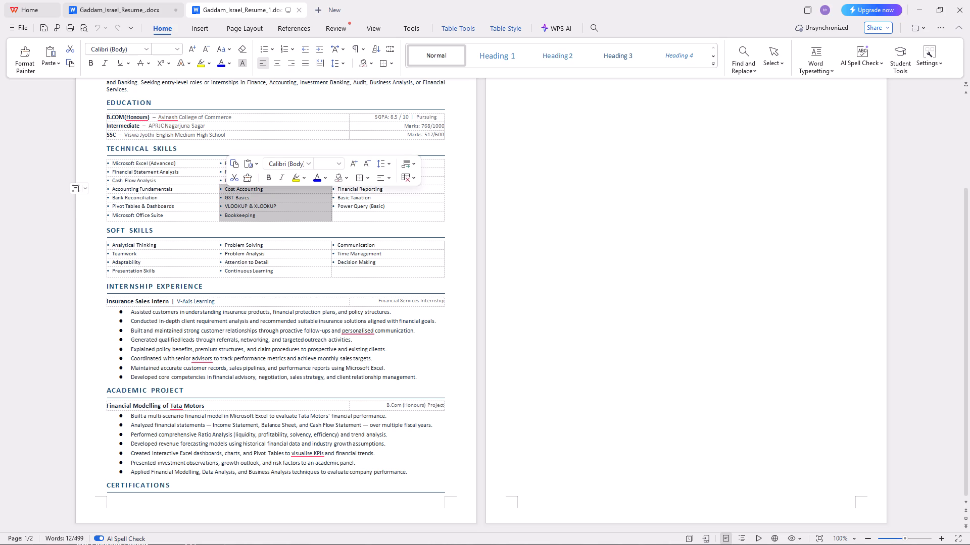
pyautogui.press('Delete')
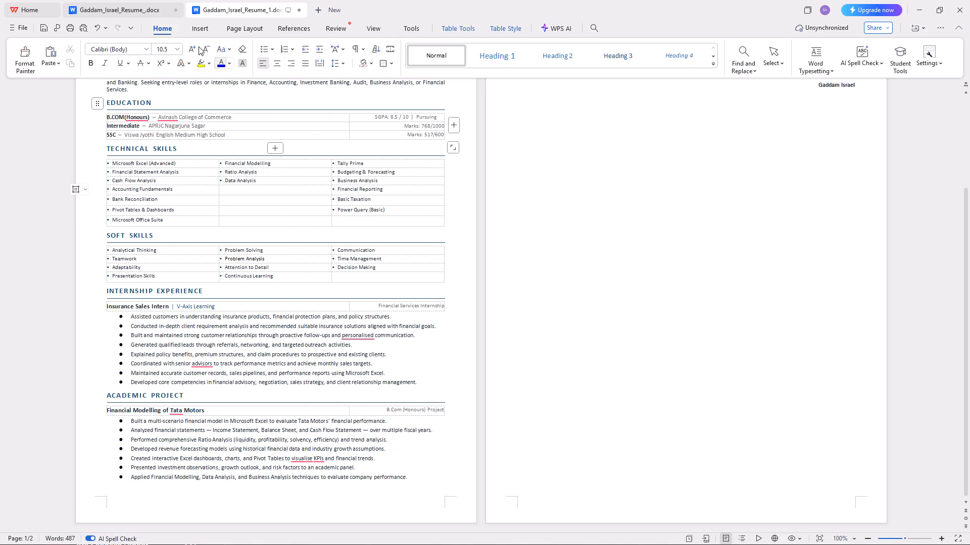
# Check the other resume version, then delete Business Analysis, Financial Reporting, Basic Taxation and Power Query (Basic) from the third Technical Skills column.
pyautogui.click(131, 0)
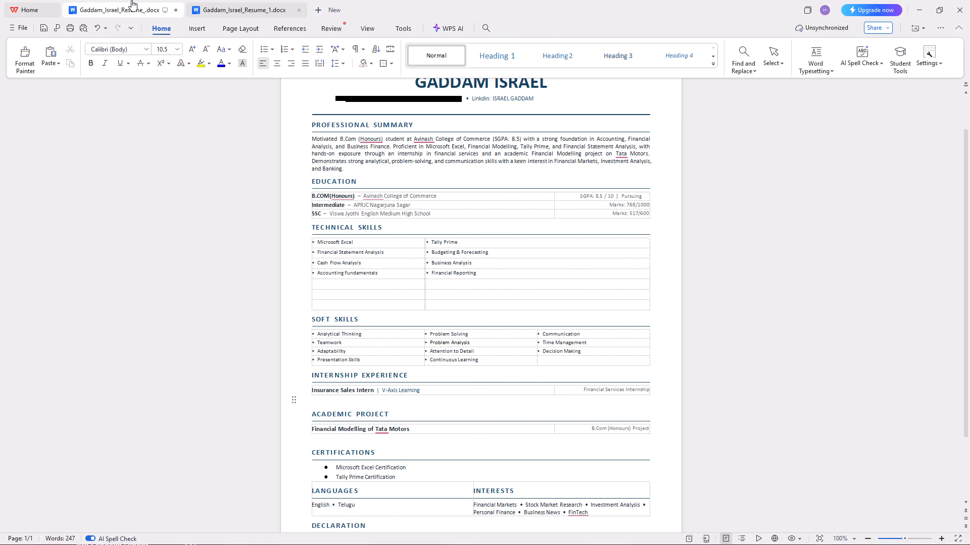
pyautogui.click(225, 5)
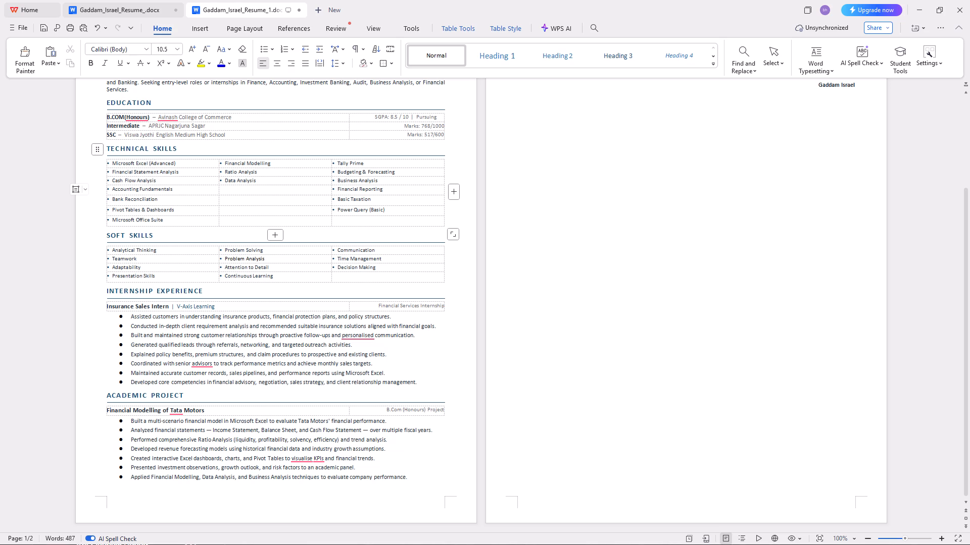
pyautogui.moveTo(333, 181); pyautogui.dragTo(371, 204)
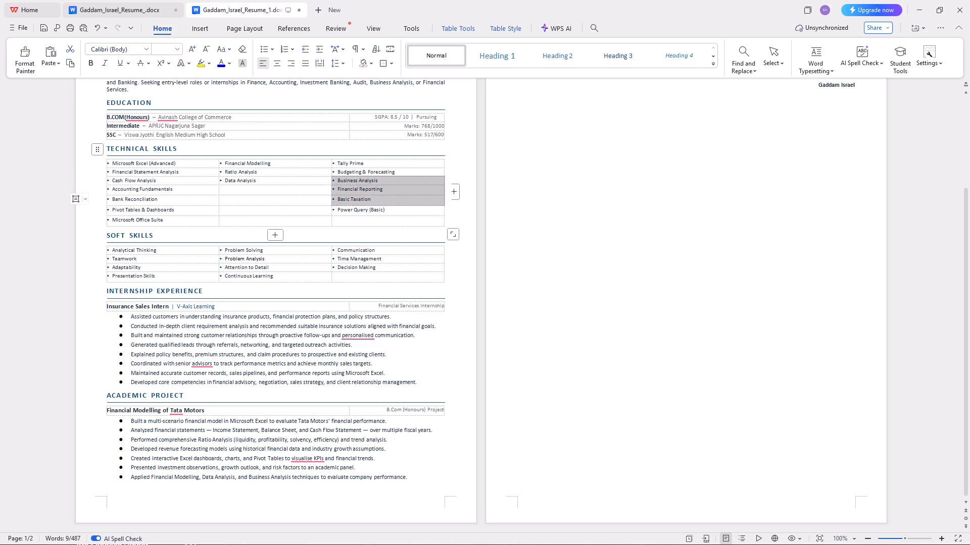
pyautogui.moveTo(371, 204); pyautogui.dragTo(374, 208)
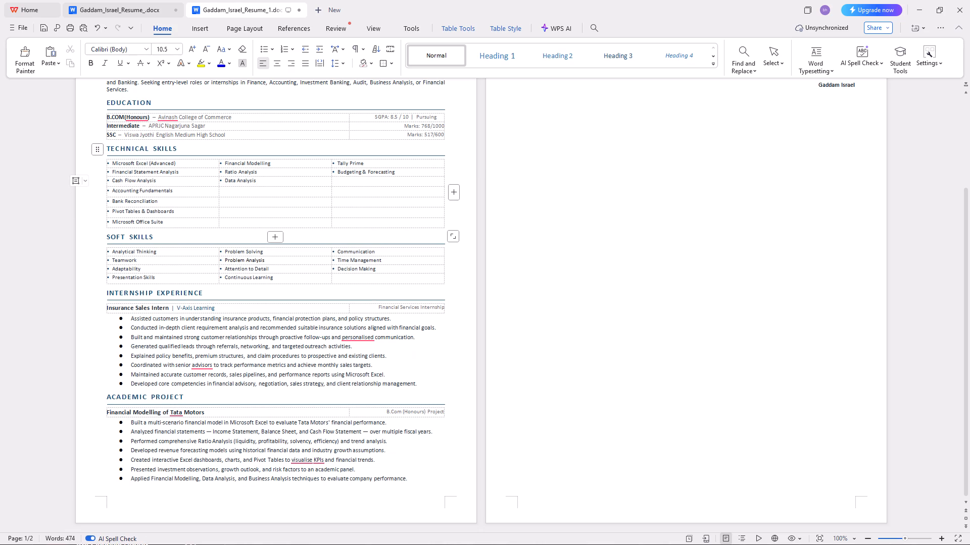
# Delete the Bank Reconciliation, Pivot Tables & Dashboards and Microsoft Office Suite entries from the first column of the Technical Skills table.
pyautogui.moveTo(109, 201); pyautogui.dragTo(149, 221)
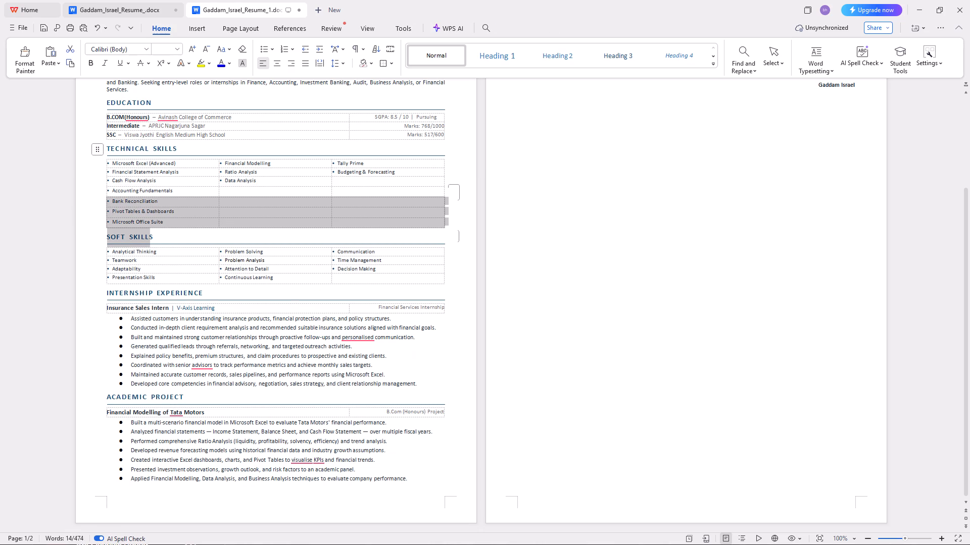
pyautogui.moveTo(149, 221); pyautogui.dragTo(156, 209)
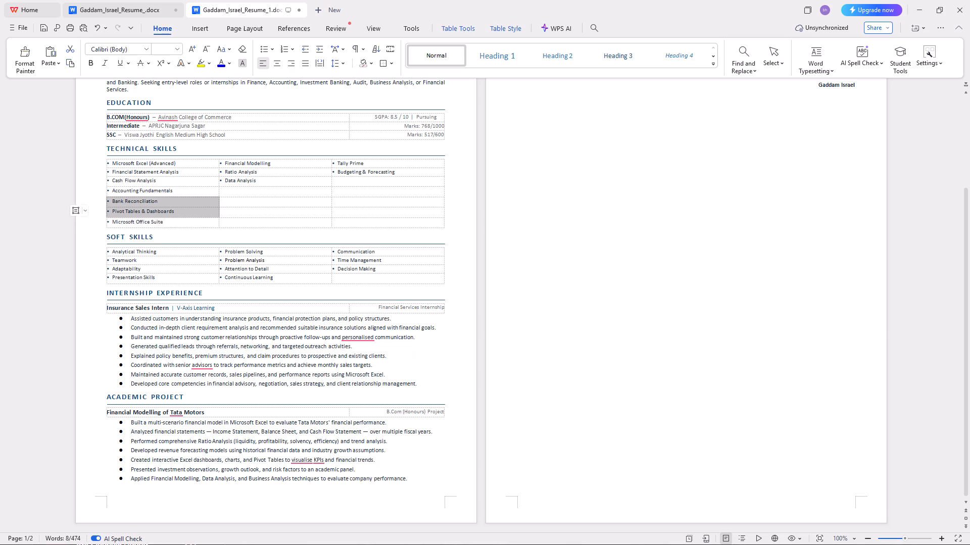
pyautogui.moveTo(156, 209); pyautogui.dragTo(193, 226)
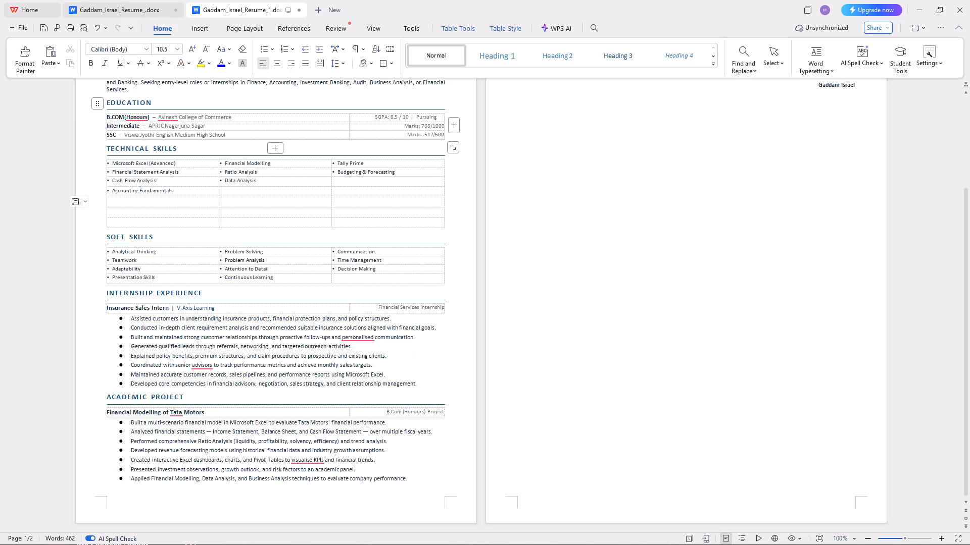
# Shorten the first Technical Skills entry to Microsoft Excel by removing the "(Advanced)" qualifier.
pyautogui.click(185, 164)
pyautogui.press('BackSpace')
pyautogui.press('BackSpace')
pyautogui.press('BackSpace')
pyautogui.press('BackSpace')
pyautogui.press('BackSpace')
pyautogui.press('BackSpace')
pyautogui.press('BackSpace')
pyautogui.press('BackSpace')
pyautogui.press('BackSpace')
pyautogui.press('BackSpace')
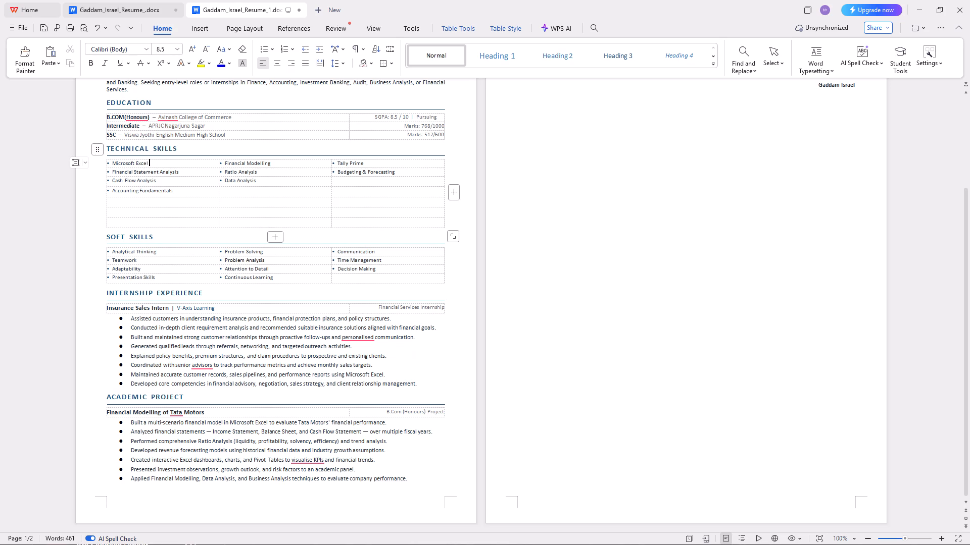
# Compare the layout and content of the two open resume versions.
pyautogui.moveTo(169, 137); pyautogui.dragTo(136, 0)
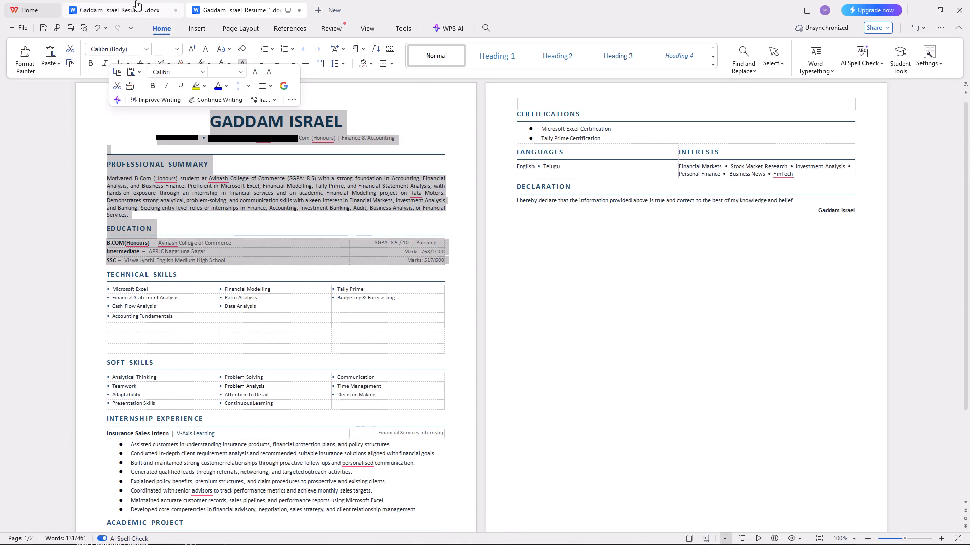
pyautogui.click(139, 10)
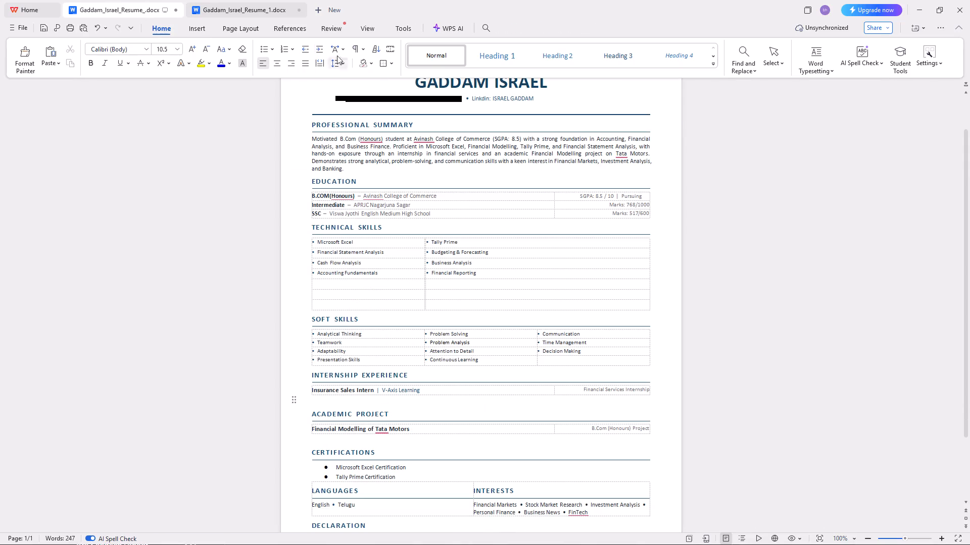
pyautogui.click(259, 9)
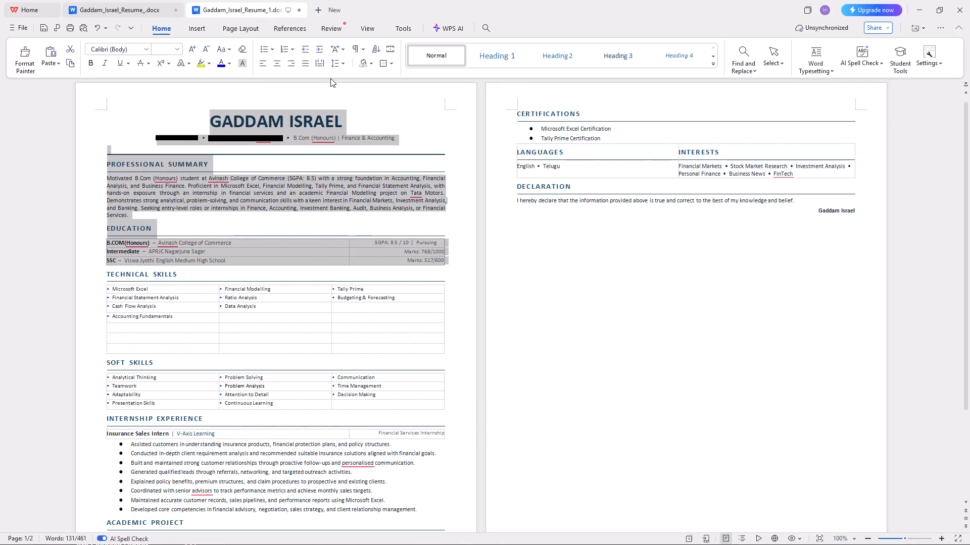
pyautogui.click(511, 288)
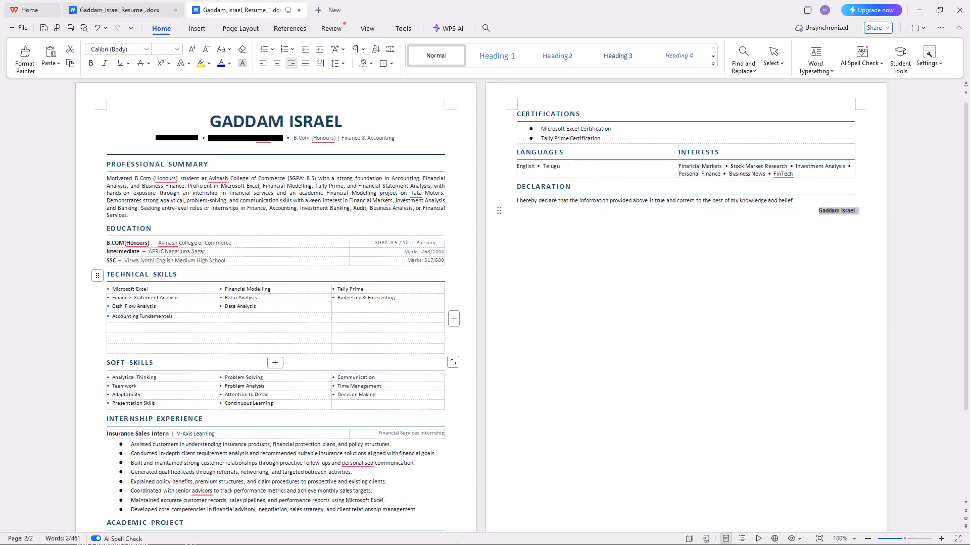
pyautogui.scroll(-1, 517, 333)
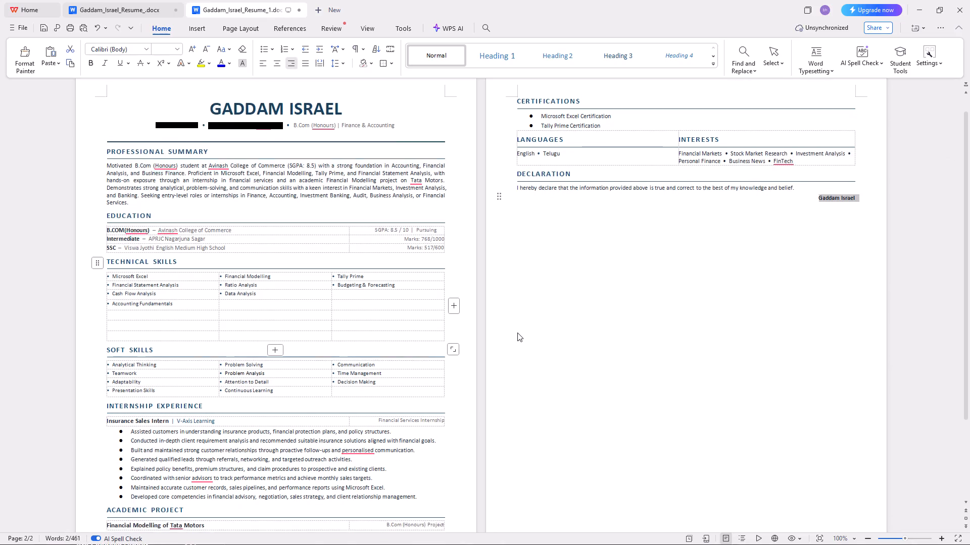
pyautogui.scroll(-4, 517, 333)
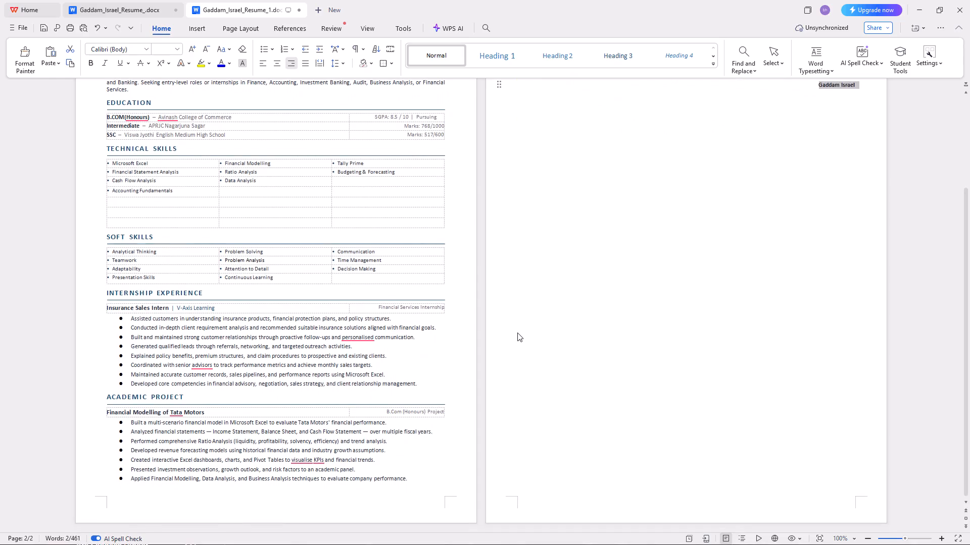
pyautogui.scroll(-1, 517, 333)
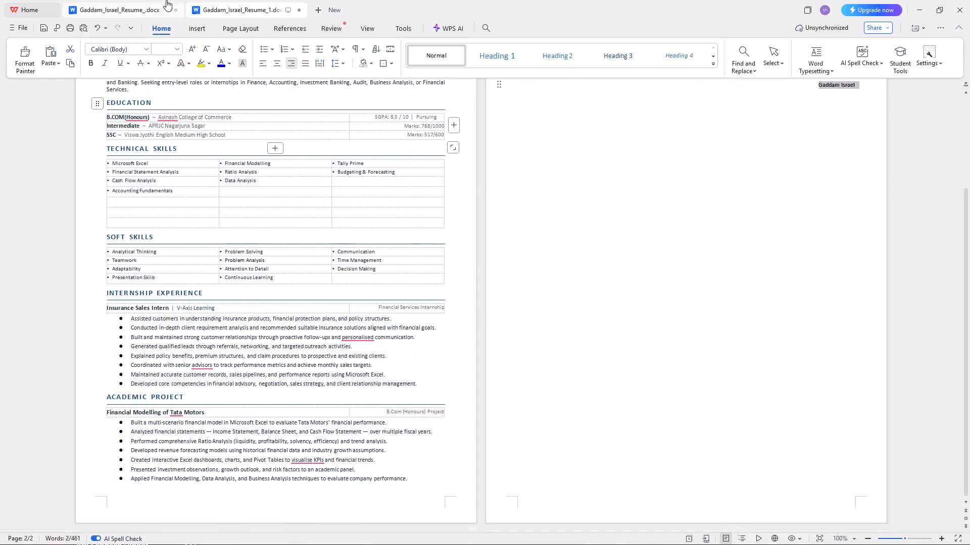
# In the one-page resume version, add a bullet to the blank line beneath the Insurance Sales Intern entry.
pyautogui.click(142, 9)
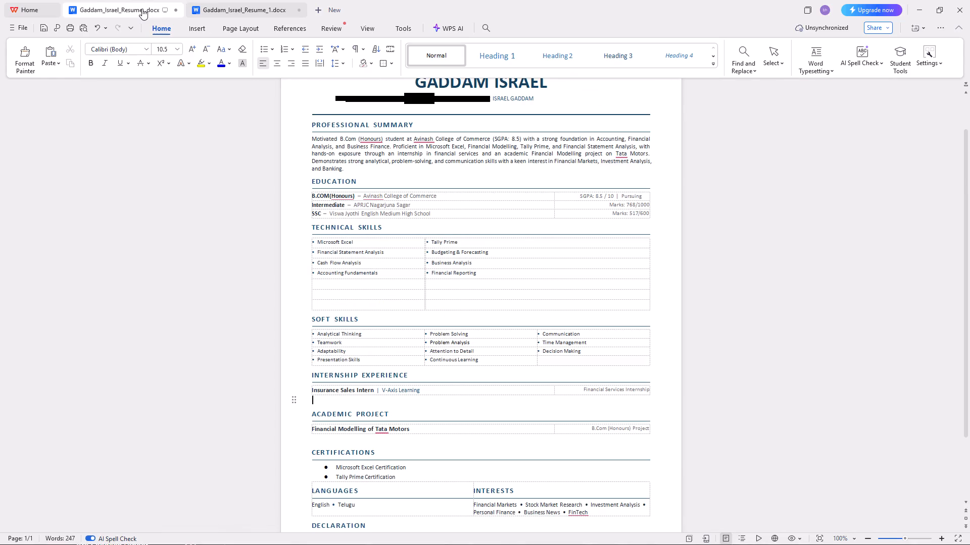
pyautogui.scroll(-4, 142, 9)
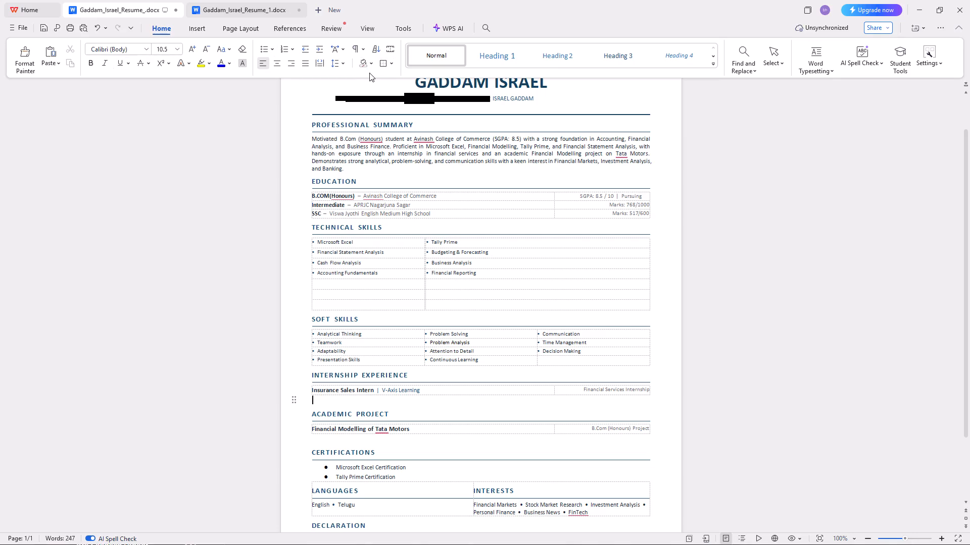
pyautogui.click(344, 52)
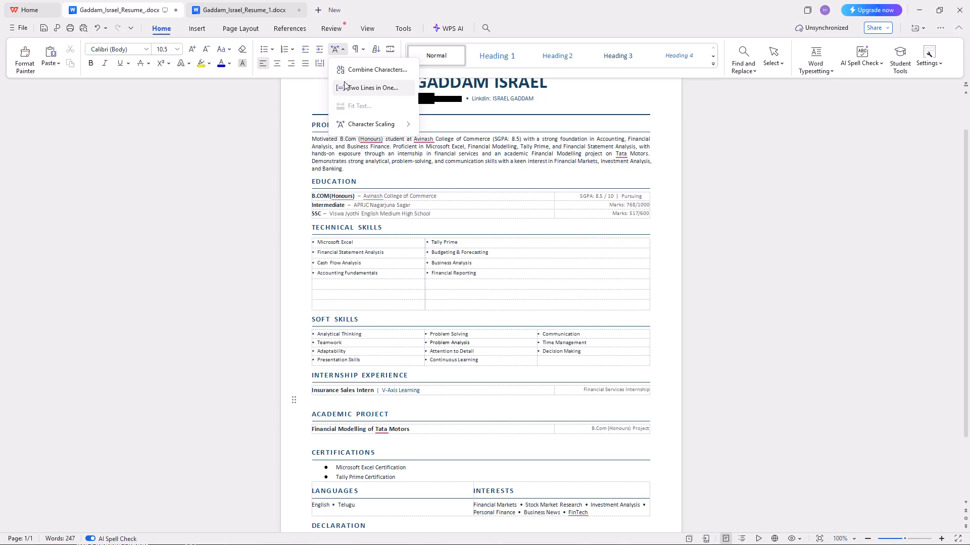
pyautogui.click(264, 51)
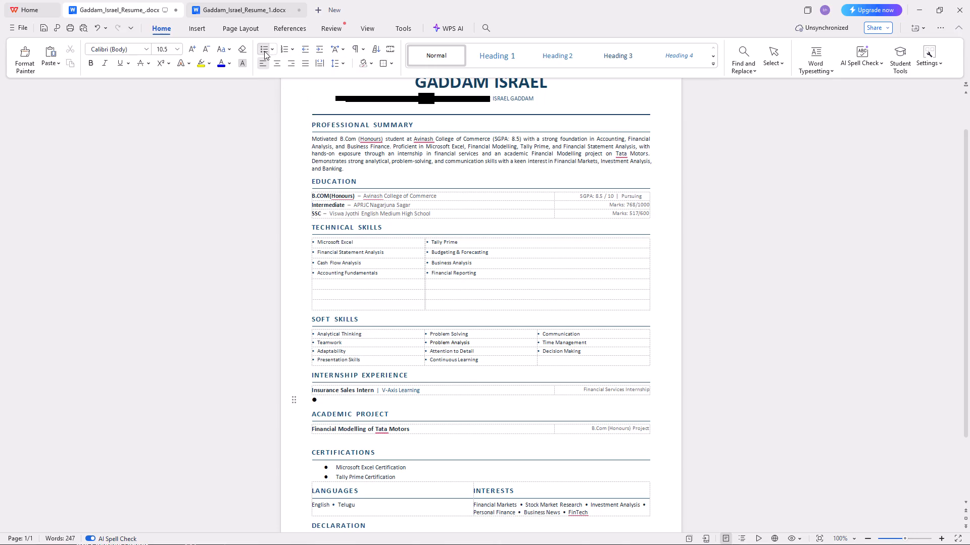
pyautogui.click(370, 298)
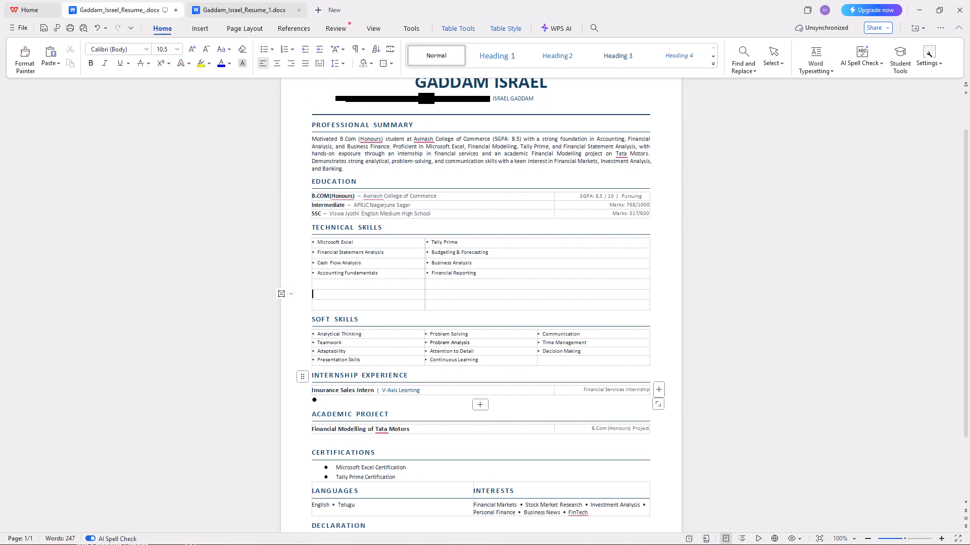
pyautogui.click(341, 401)
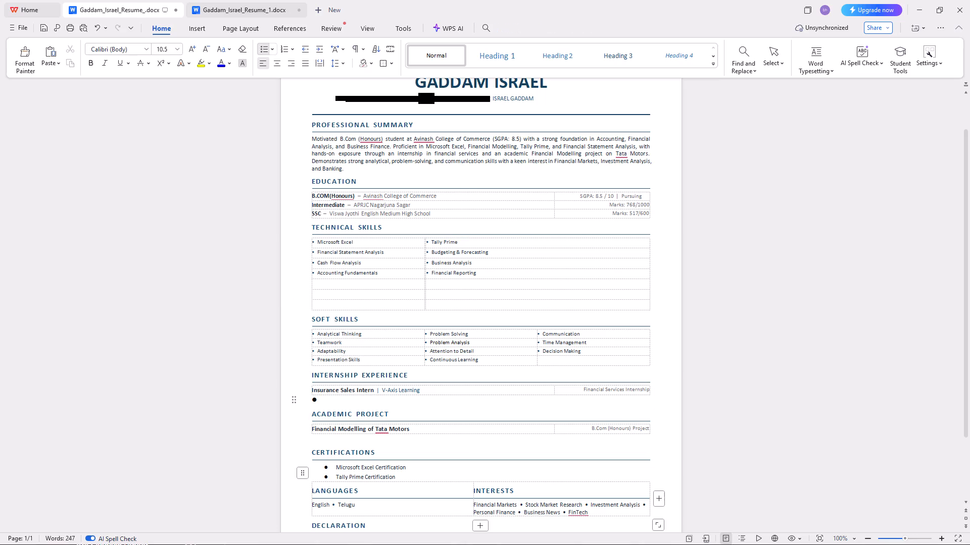
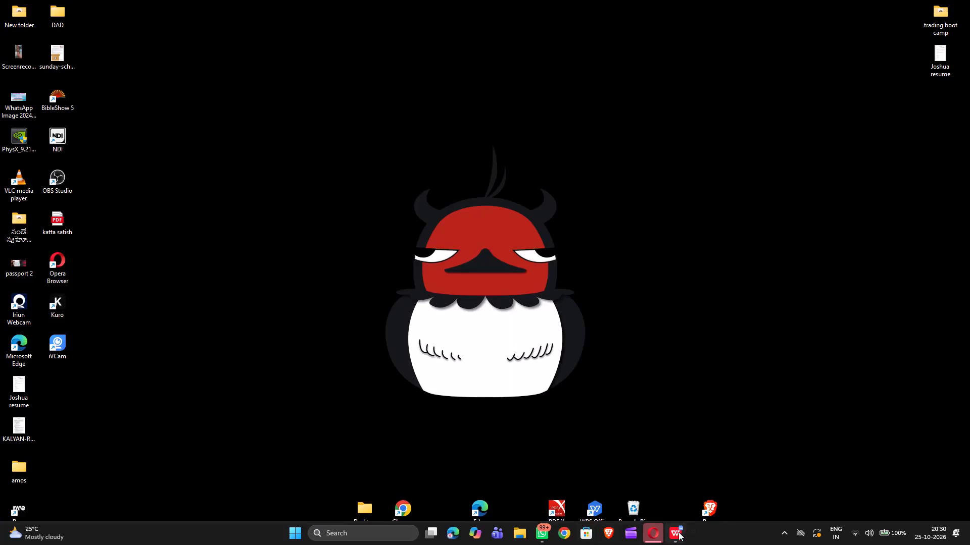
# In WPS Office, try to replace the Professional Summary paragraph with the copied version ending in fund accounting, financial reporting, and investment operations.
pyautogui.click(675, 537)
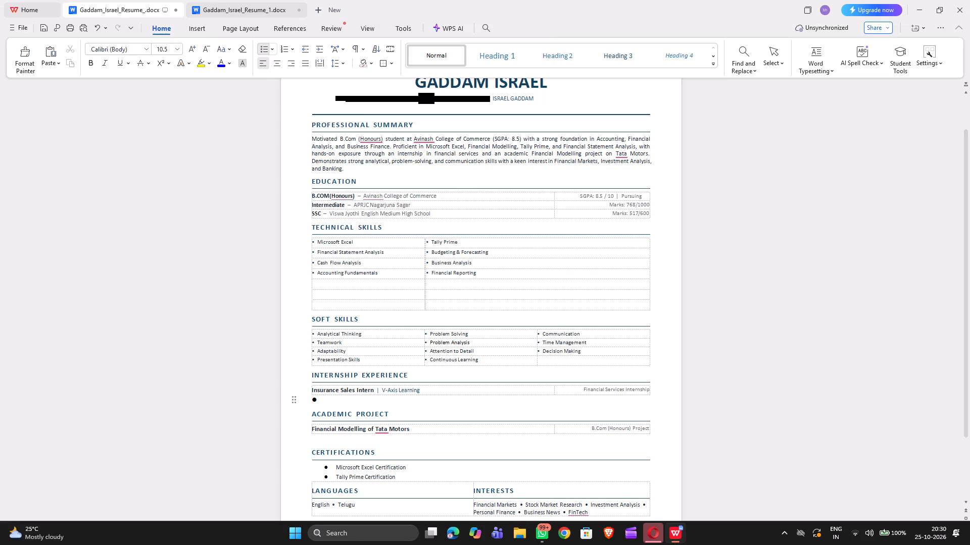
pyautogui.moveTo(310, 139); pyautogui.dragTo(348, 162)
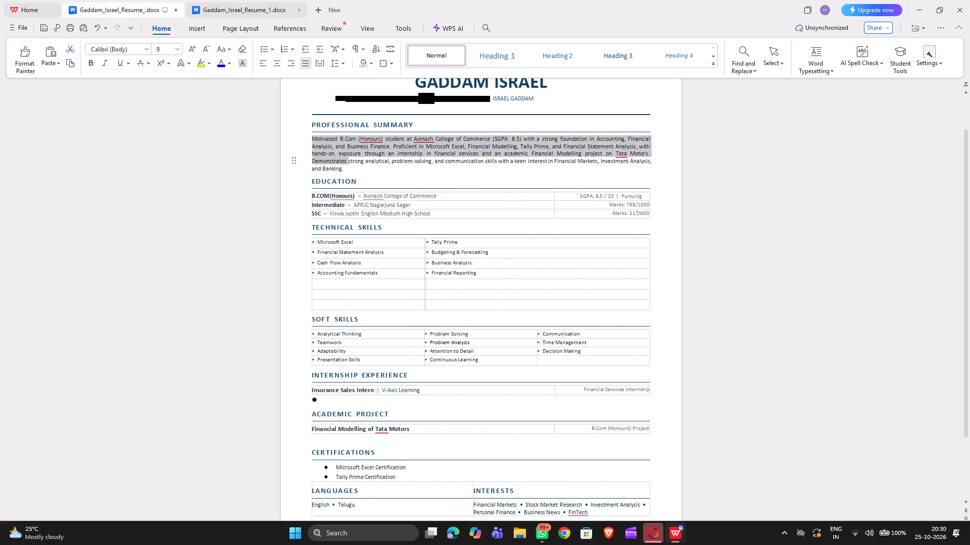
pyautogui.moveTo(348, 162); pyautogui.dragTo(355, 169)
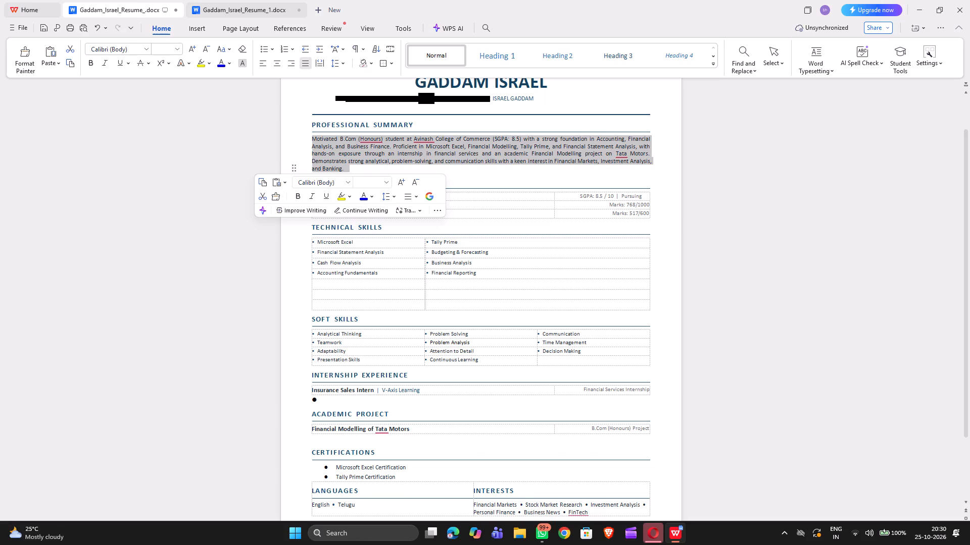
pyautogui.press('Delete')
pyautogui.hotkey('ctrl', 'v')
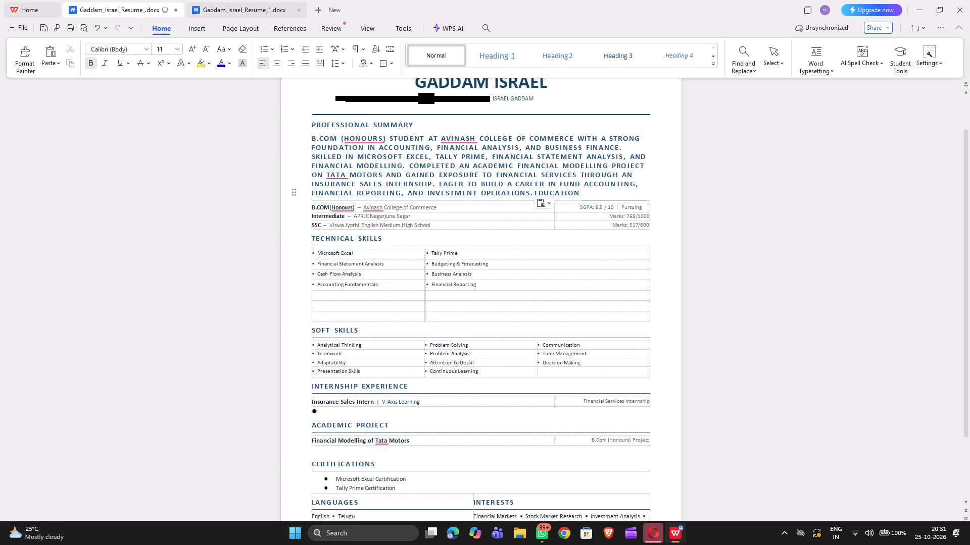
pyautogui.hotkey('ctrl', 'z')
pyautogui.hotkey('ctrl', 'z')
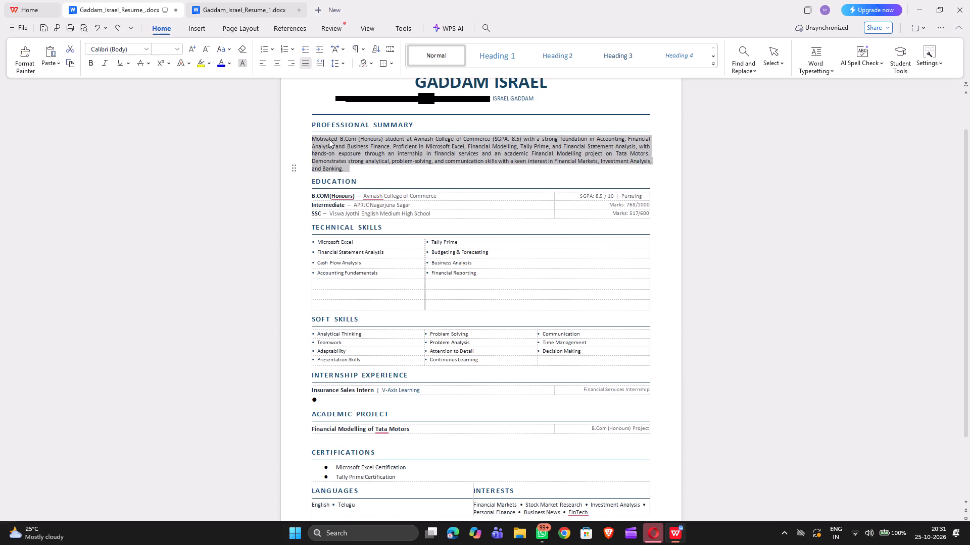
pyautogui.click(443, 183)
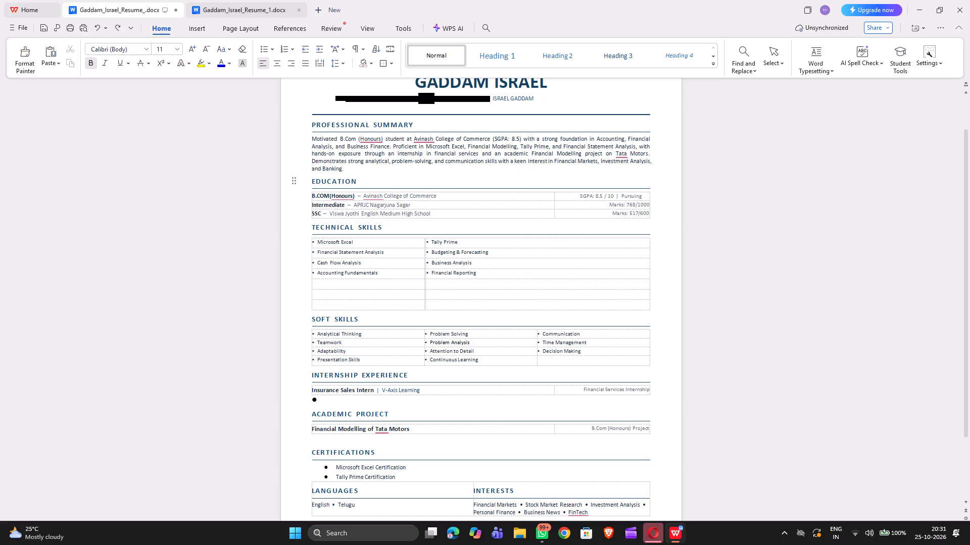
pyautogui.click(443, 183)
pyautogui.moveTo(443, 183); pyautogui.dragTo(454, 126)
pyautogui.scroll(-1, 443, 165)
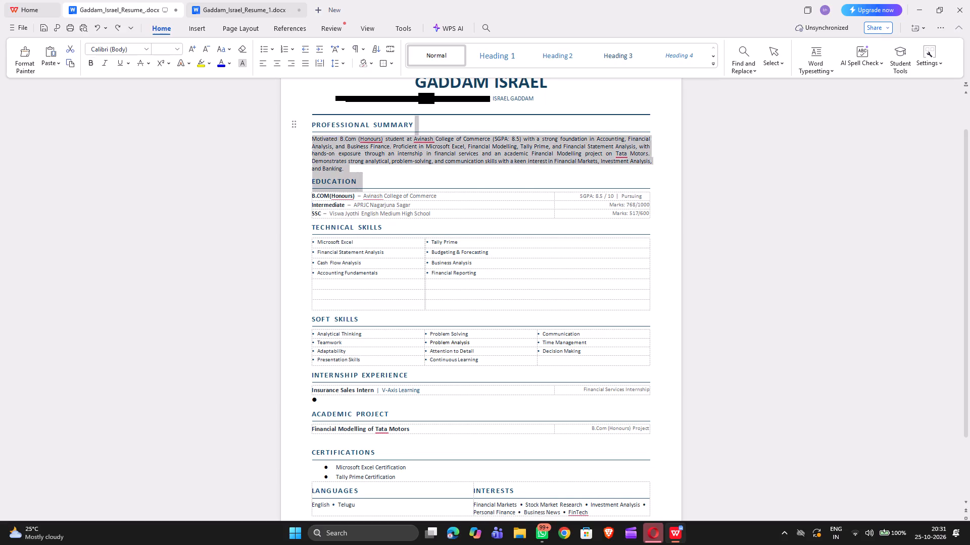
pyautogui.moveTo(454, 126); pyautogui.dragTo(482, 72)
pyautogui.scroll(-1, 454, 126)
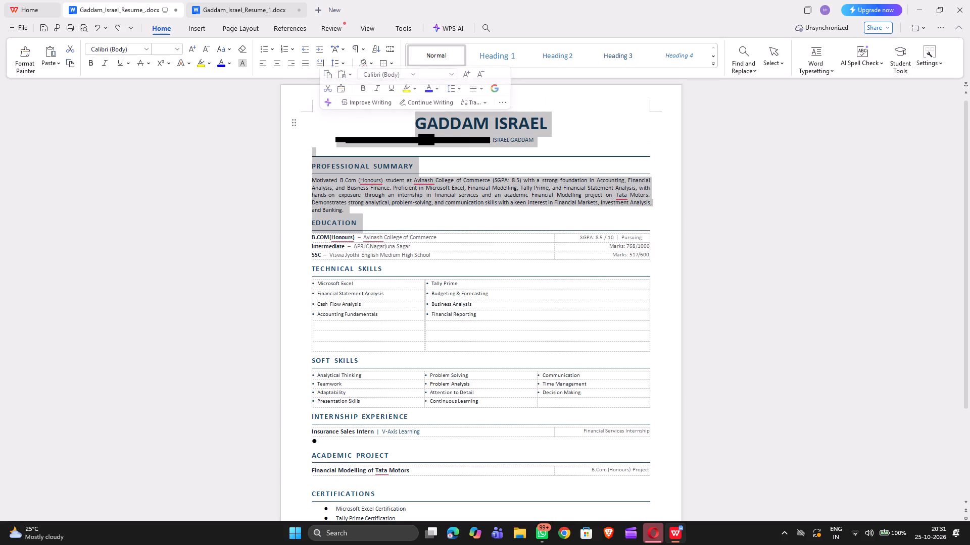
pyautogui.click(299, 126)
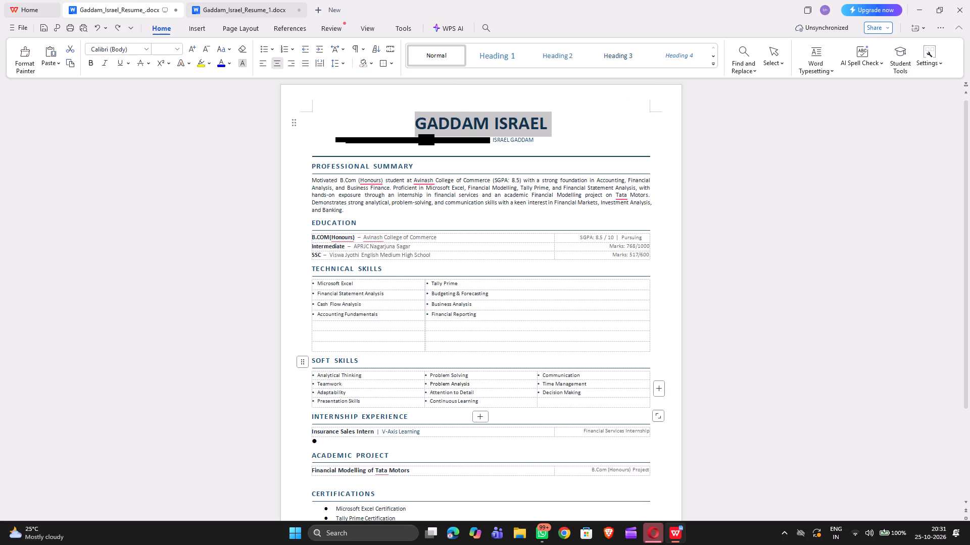
# Place the text cursor on the empty bullet beneath the Insurance Sales Intern entry.
pyautogui.click(343, 443)
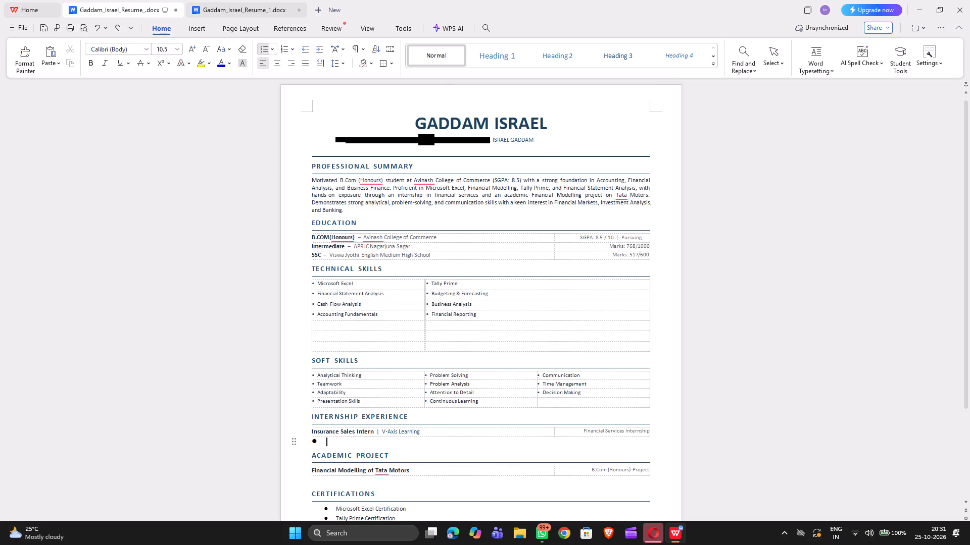
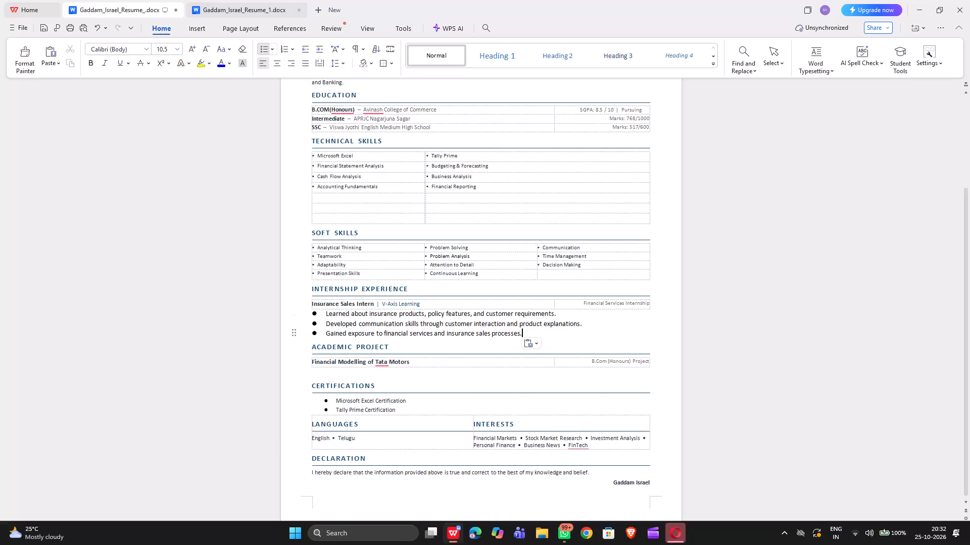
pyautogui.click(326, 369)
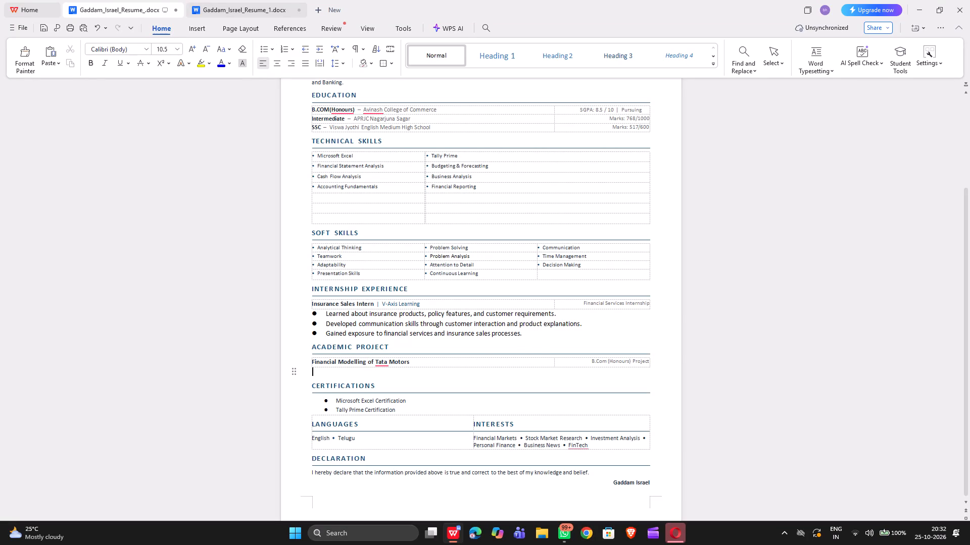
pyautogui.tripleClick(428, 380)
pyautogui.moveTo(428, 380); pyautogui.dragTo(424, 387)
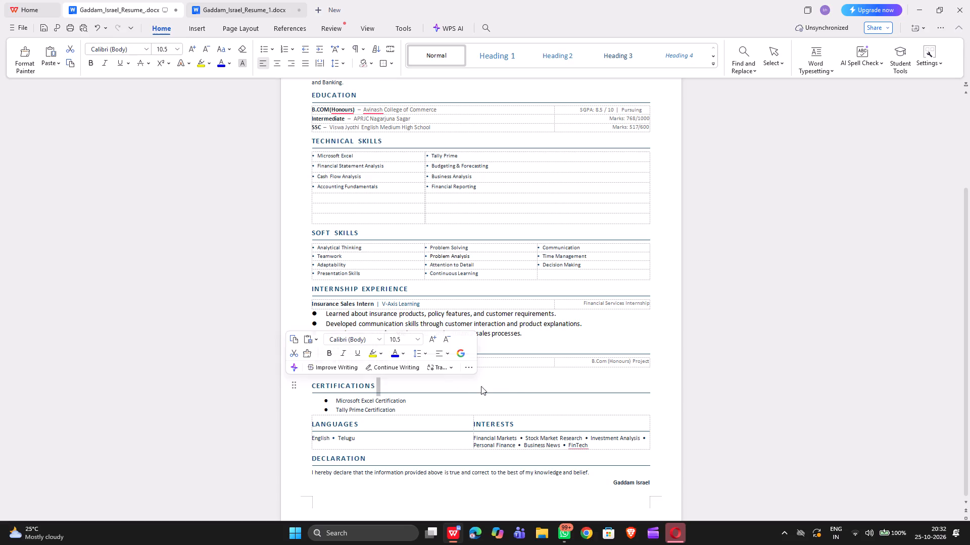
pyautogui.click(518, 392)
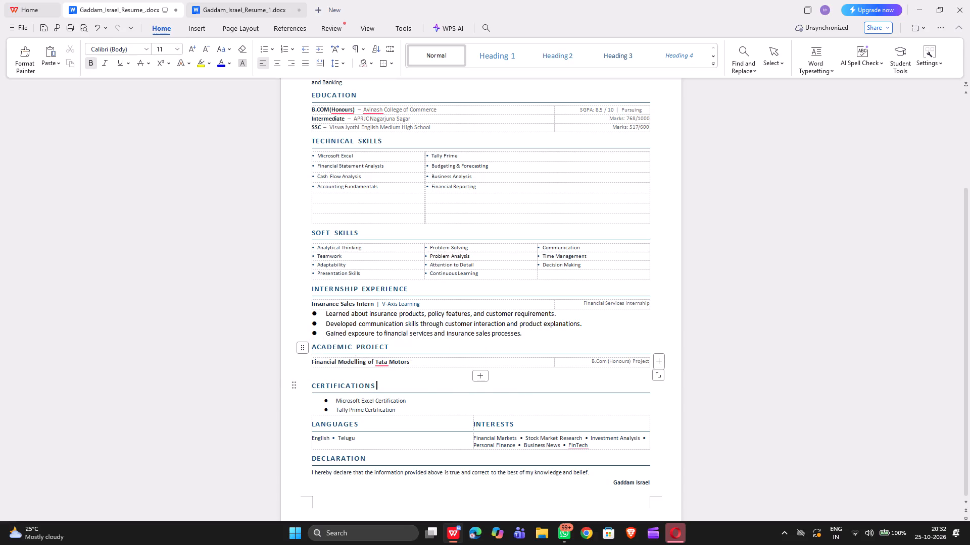
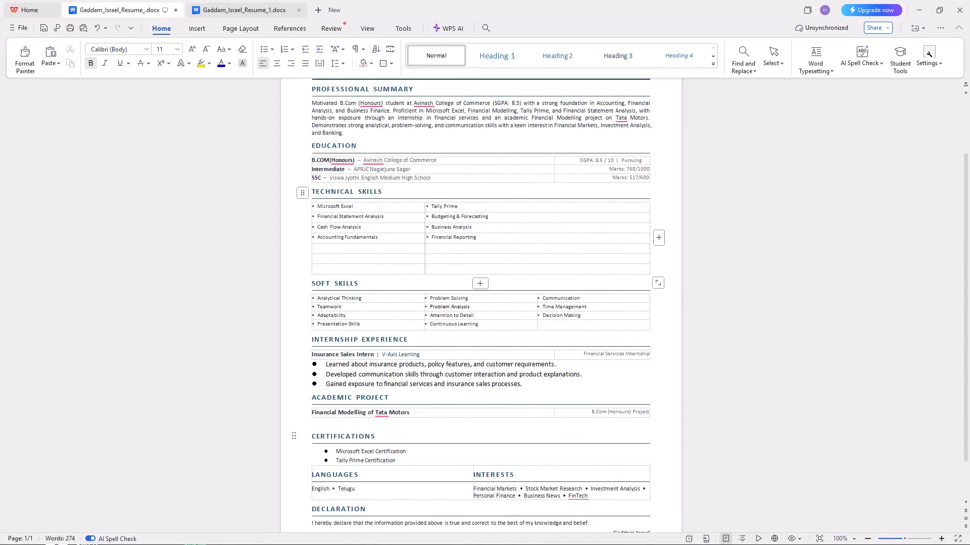
# Replace the name at the end of the resume's contact line with the copied LinkedIn profile URL.
pyautogui.scroll(4, 548, 266)
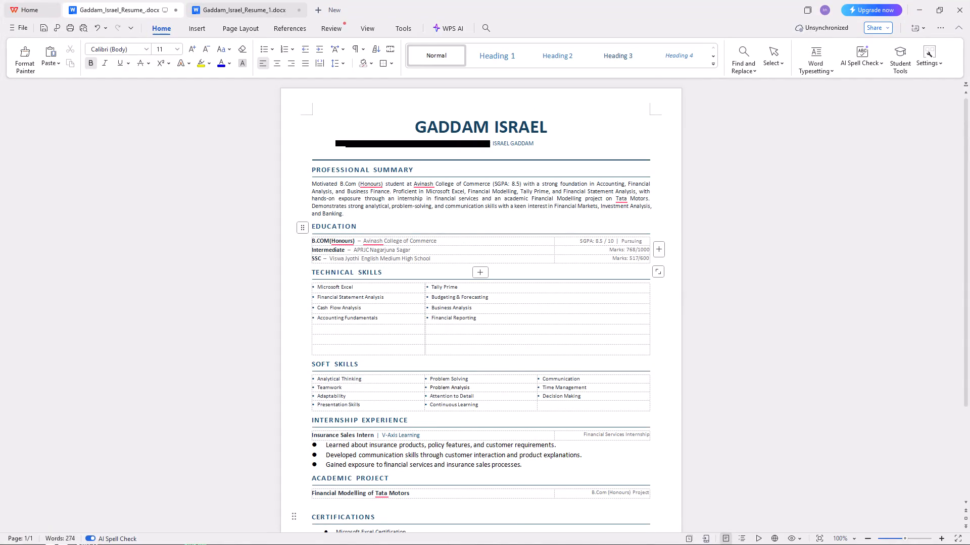
pyautogui.moveTo(535, 143); pyautogui.dragTo(496, 143)
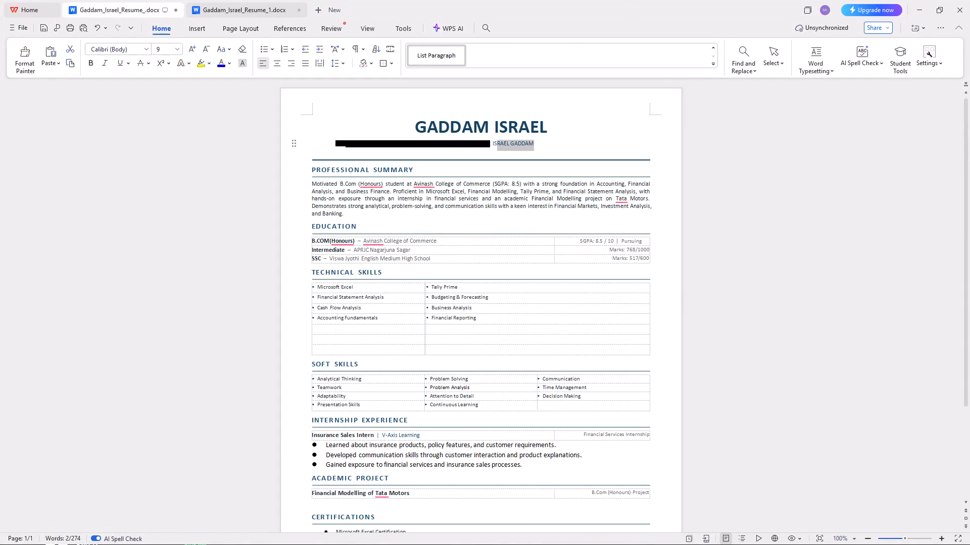
pyautogui.moveTo(496, 143); pyautogui.dragTo(491, 142)
pyautogui.keyDown('ctrl'); pyautogui.scroll(5, 491, 142); pyautogui.keyUp('ctrl')
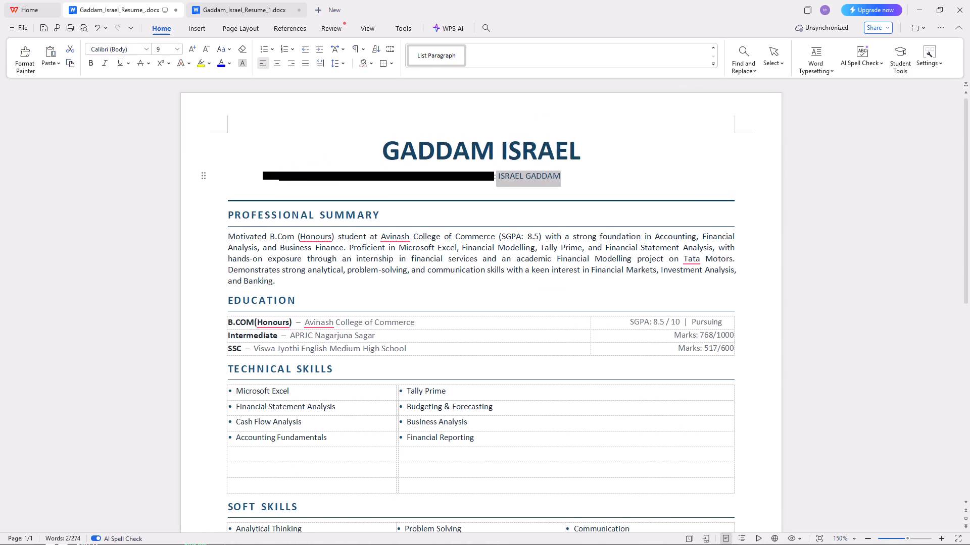
pyautogui.click(562, 182)
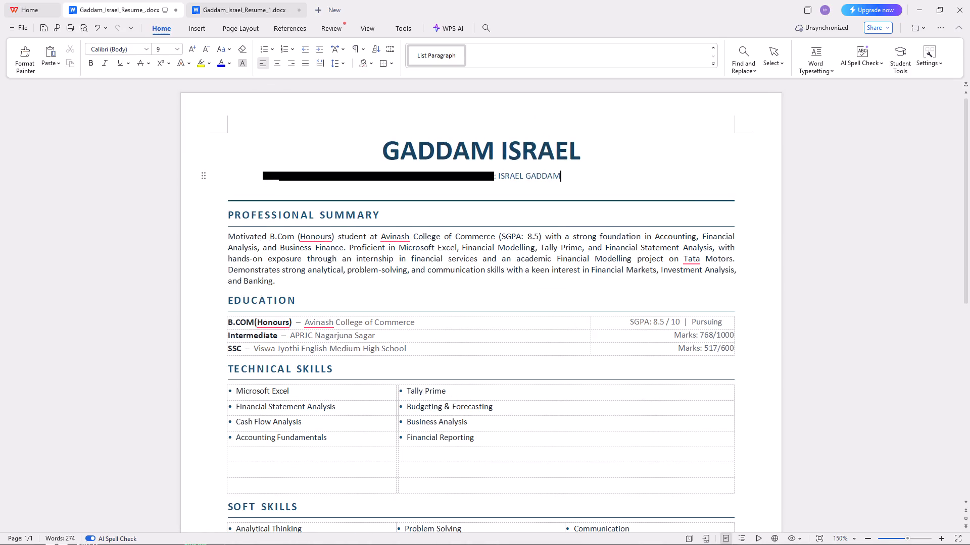
pyautogui.moveTo(562, 175); pyautogui.dragTo(499, 173)
pyautogui.hotkey('ctrl', 'v')
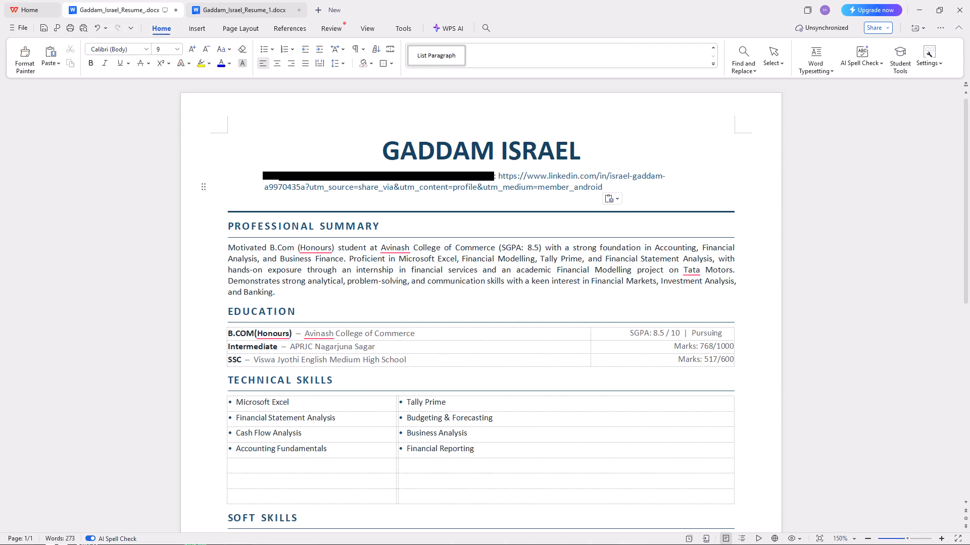
# Shorten the pasted LinkedIn URL by deleting the tracking parameters and the hyphenated code after the profile name.
pyautogui.press('BackSpace')
pyautogui.press('BackSpace')
pyautogui.press('BackSpace')
pyautogui.press('BackSpace')
pyautogui.press('BackSpace')
pyautogui.press('BackSpace')
pyautogui.press('BackSpace')
pyautogui.press('BackSpace')
pyautogui.press('BackSpace')
pyautogui.press('BackSpace')
pyautogui.press('BackSpace')
pyautogui.press('BackSpace')
pyautogui.press('BackSpace')
pyautogui.press('BackSpace')
pyautogui.press('BackSpace')
pyautogui.press('BackSpace')
pyautogui.press('BackSpace')
pyautogui.press('BackSpace')
pyautogui.press('BackSpace')
pyautogui.press('BackSpace')
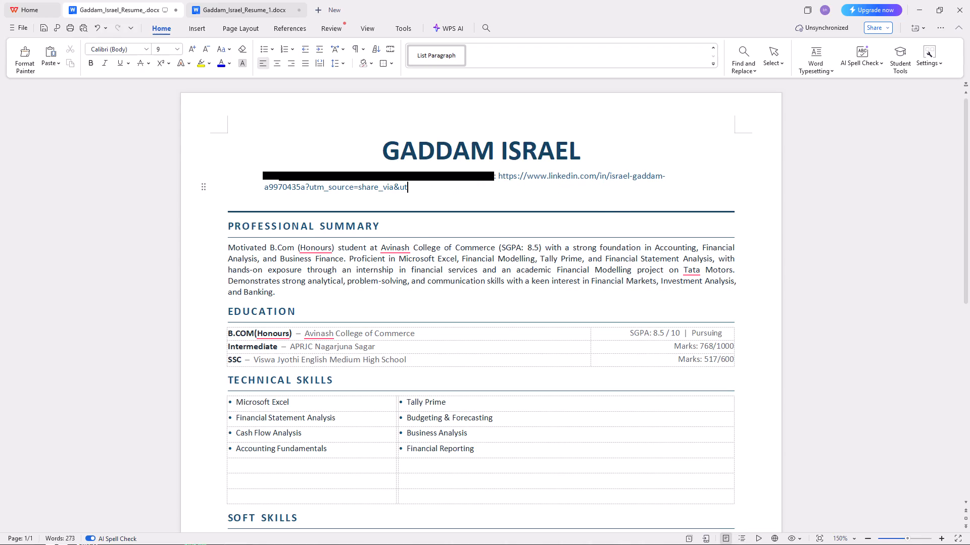
pyautogui.press('BackSpace')
pyautogui.press('BackSpace')
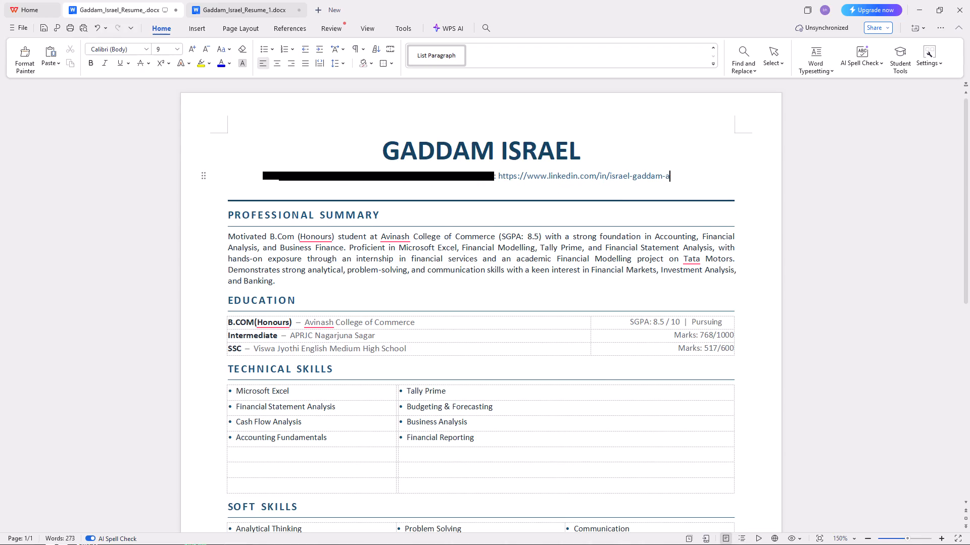
pyautogui.press('BackSpace')
pyautogui.press('BackSpace')
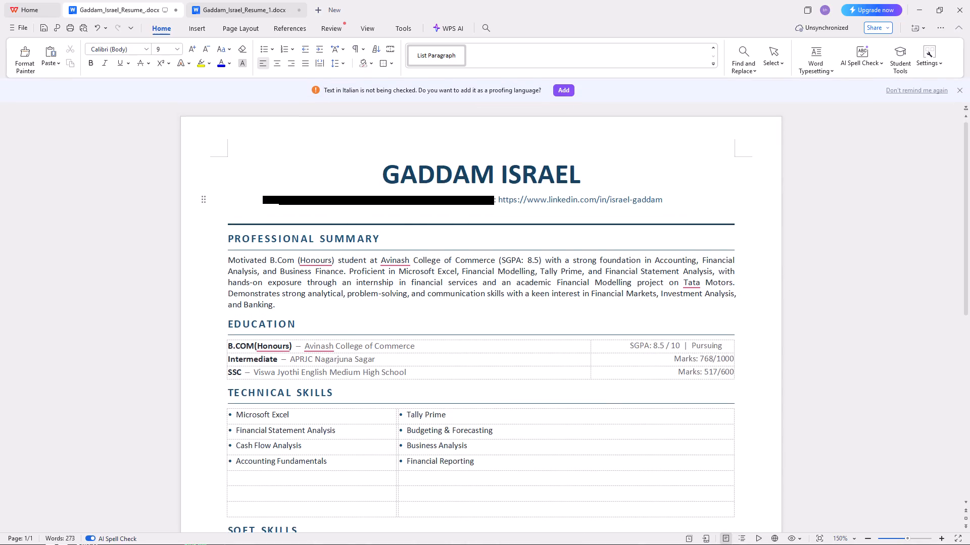
pyautogui.click(821, 207)
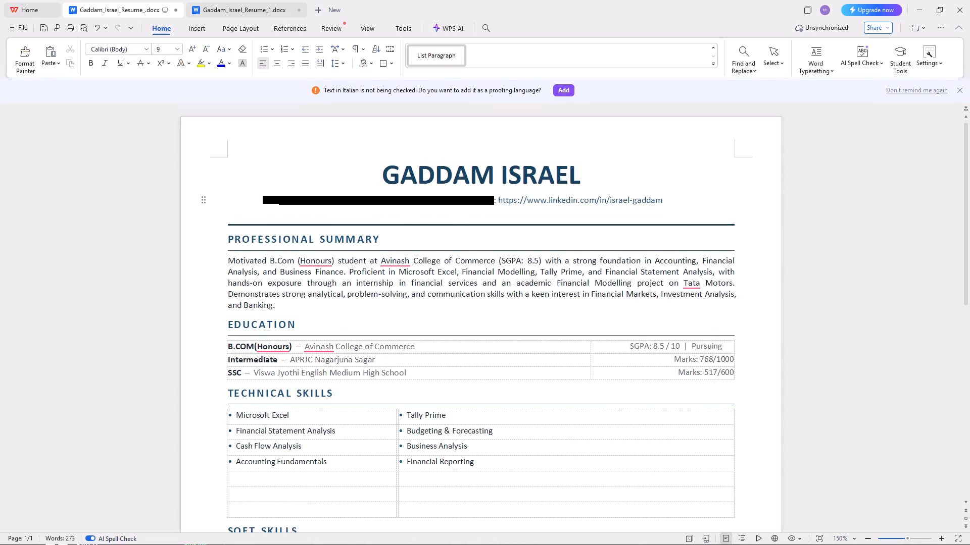
# Copy the entire shortened LinkedIn URL from the contact line.
pyautogui.click(557, 204)
pyautogui.doubleClick(557, 204)
pyautogui.click(557, 204)
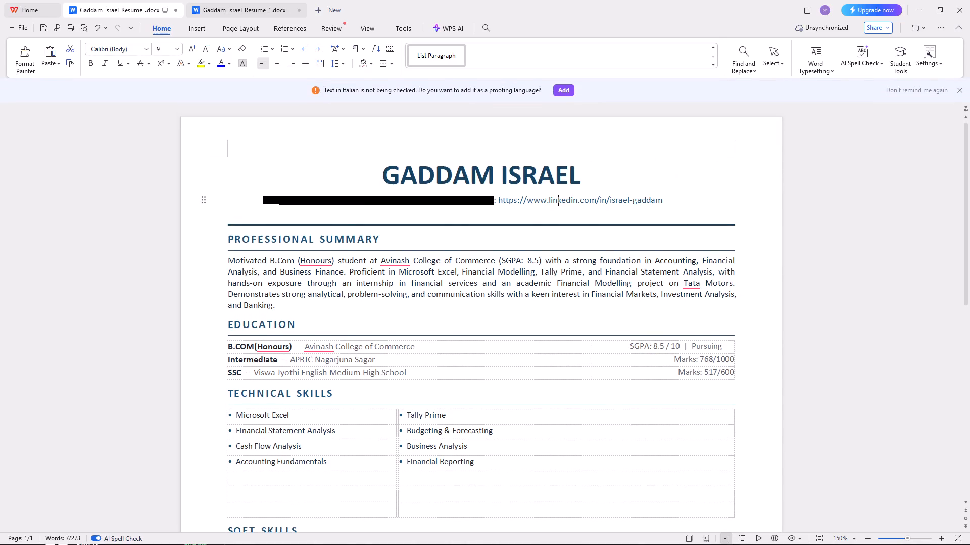
pyautogui.click(516, 204)
pyautogui.click(518, 204)
pyautogui.click(518, 204)
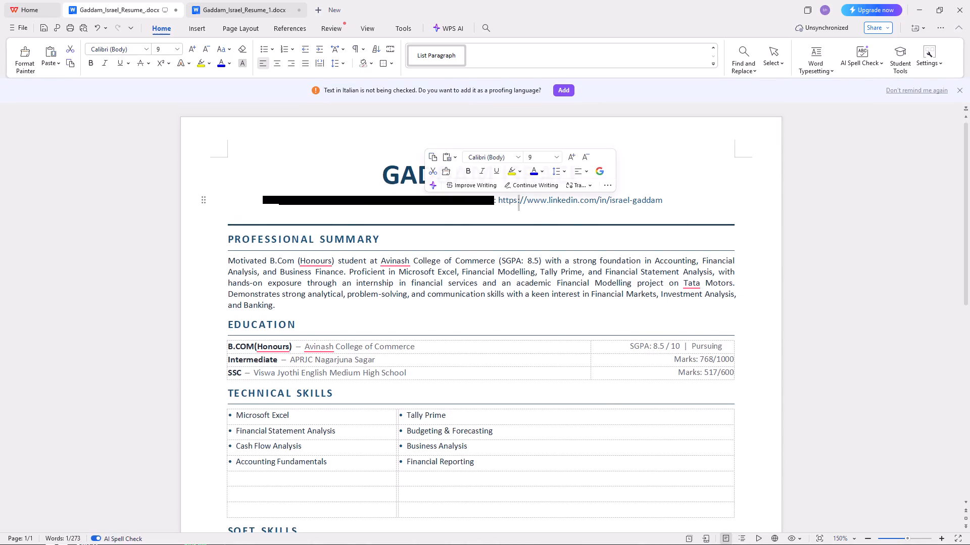
pyautogui.click(523, 204)
pyautogui.moveTo(498, 200); pyautogui.dragTo(556, 204)
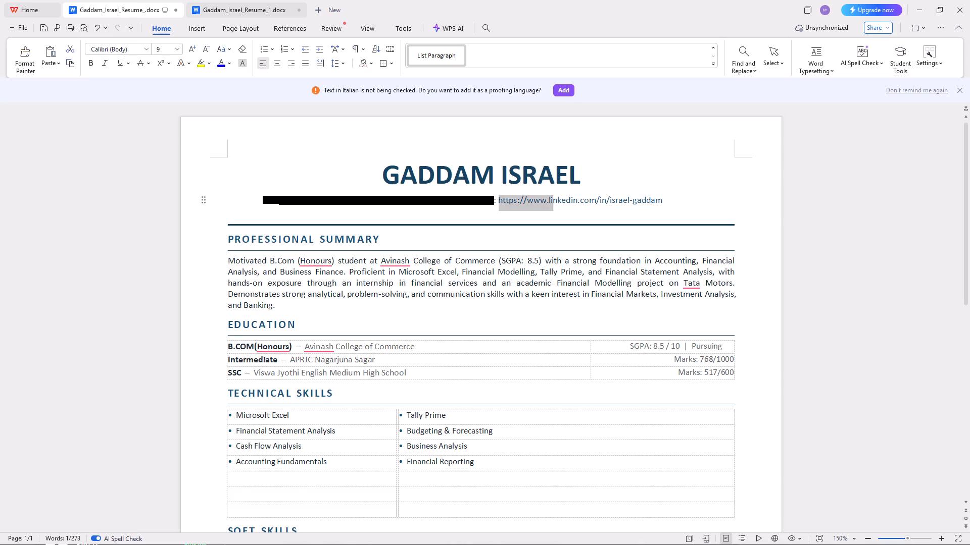
pyautogui.moveTo(556, 204); pyautogui.dragTo(659, 204)
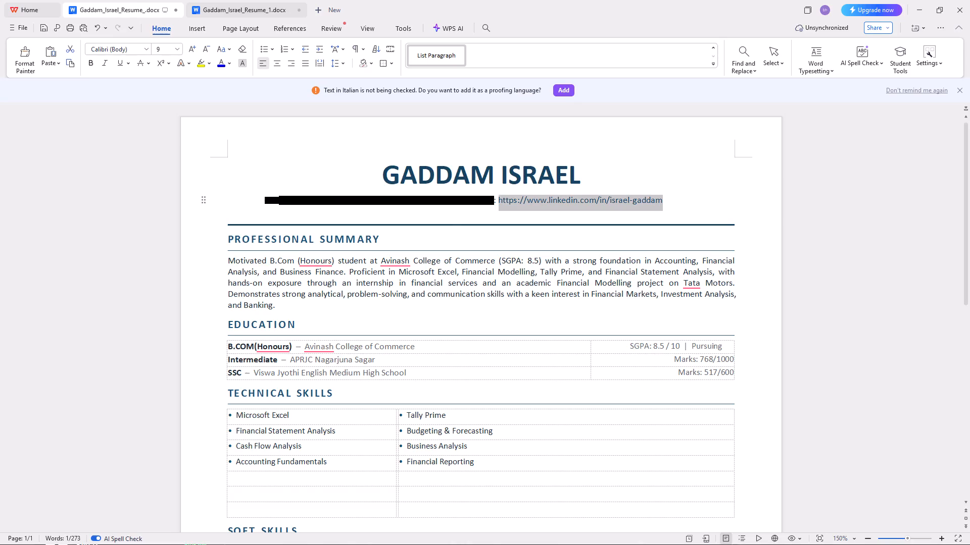
pyautogui.moveTo(659, 204); pyautogui.dragTo(661, 203)
pyautogui.hotkey('ctrl', 'c')
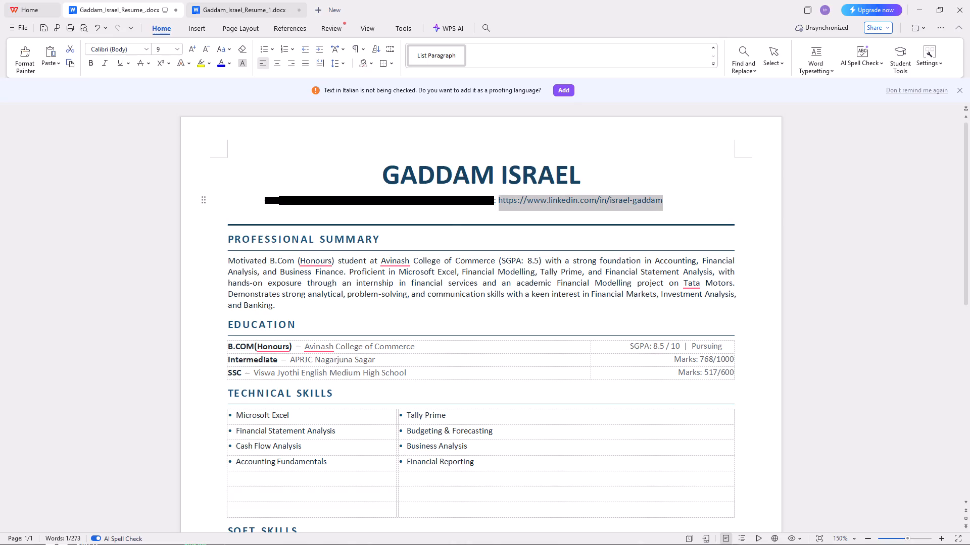
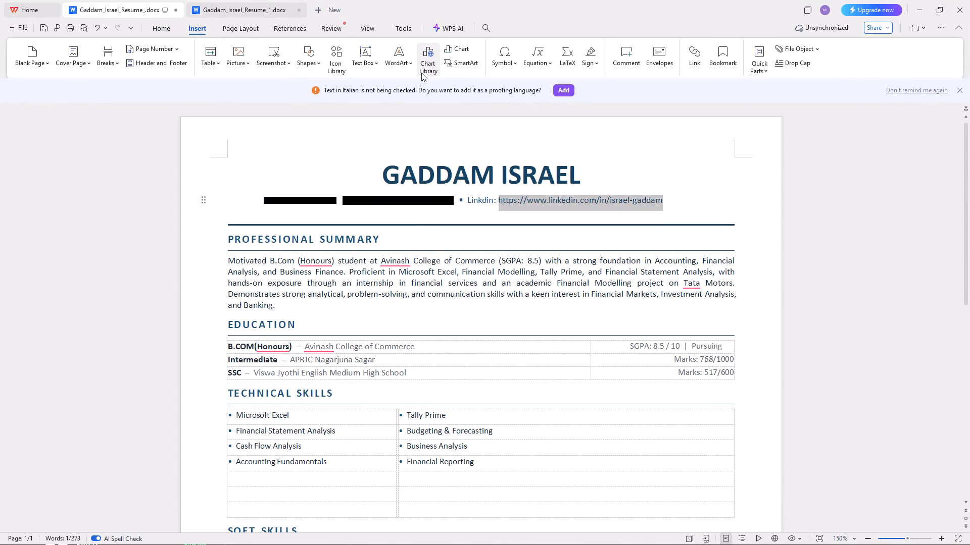
# Open the hyperlink settings for the selected LinkedIn URL in the resume's contact line.
pyautogui.click(372, 27)
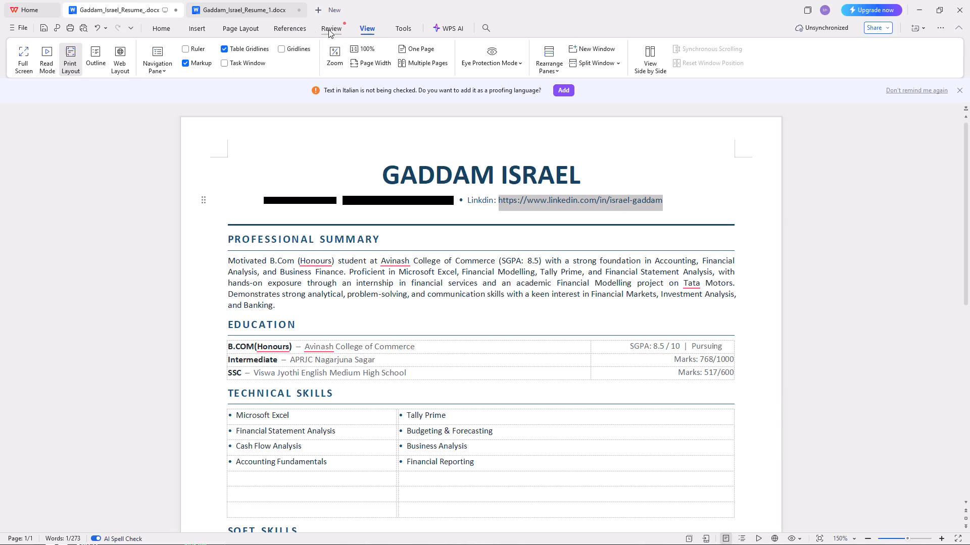
pyautogui.click(194, 33)
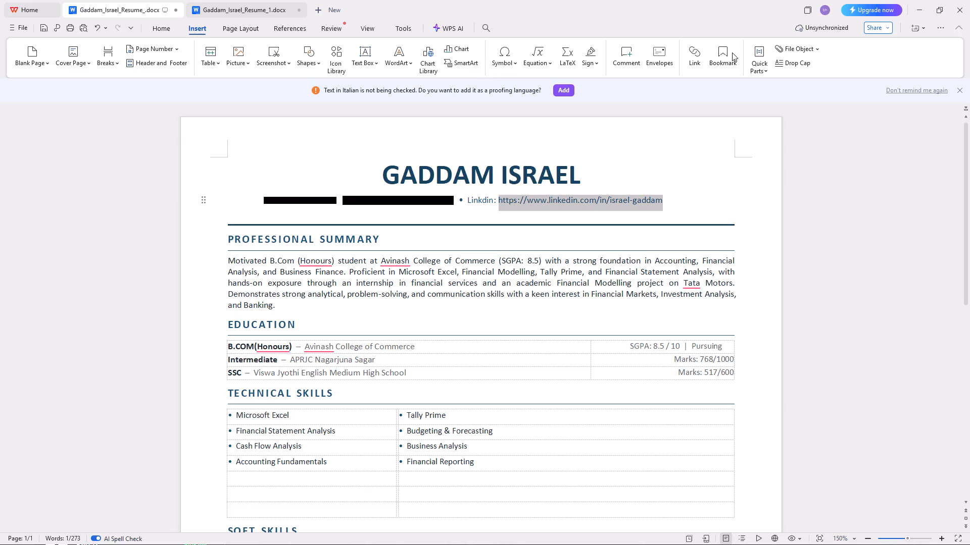
pyautogui.click(697, 60)
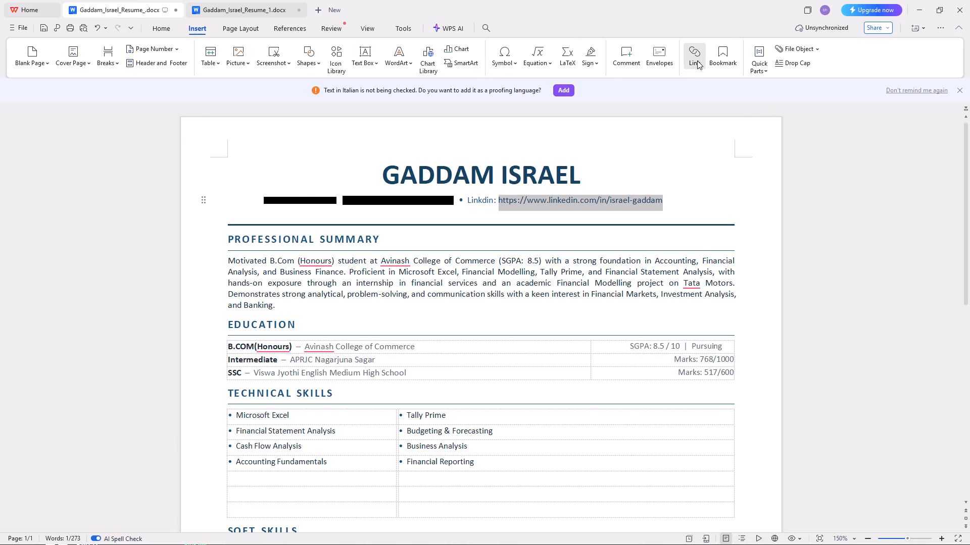
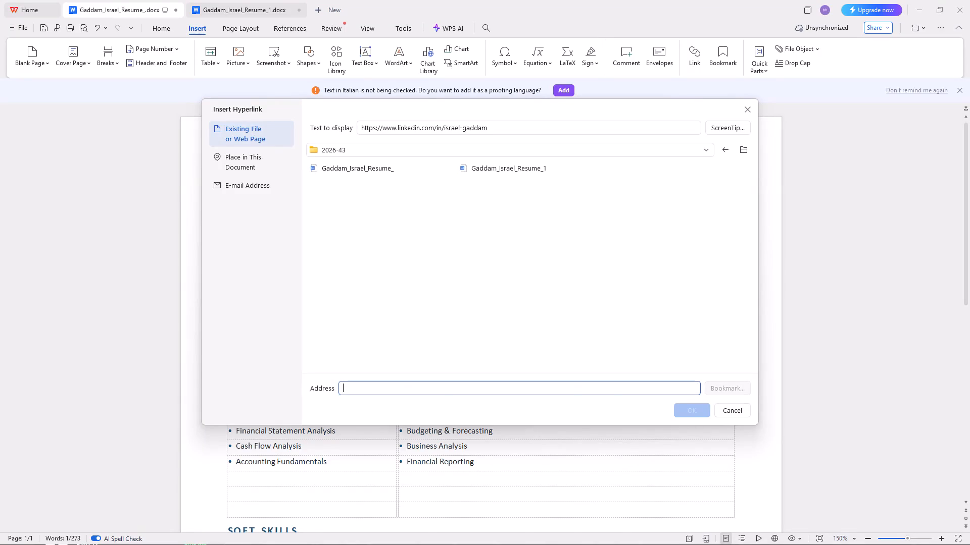
# Hyperlink the shortened LinkedIn text in the contact line to the copied full profile URL, including its tracking parameters.
pyautogui.hotkey('ctrl', 'v')
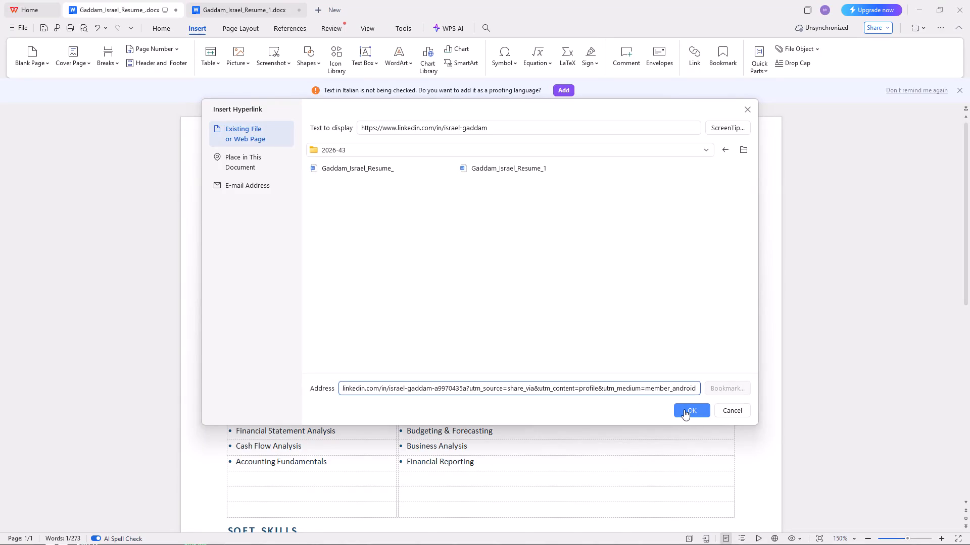
pyautogui.click(684, 409)
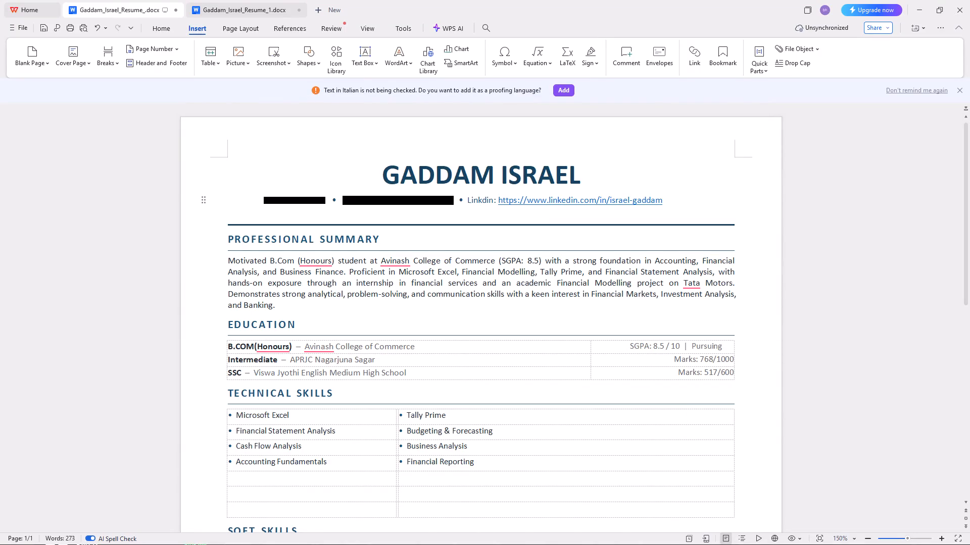
# Open the hyperlink settings for a new link at the end of the contact line.
pyautogui.scroll(-4, 567, 293)
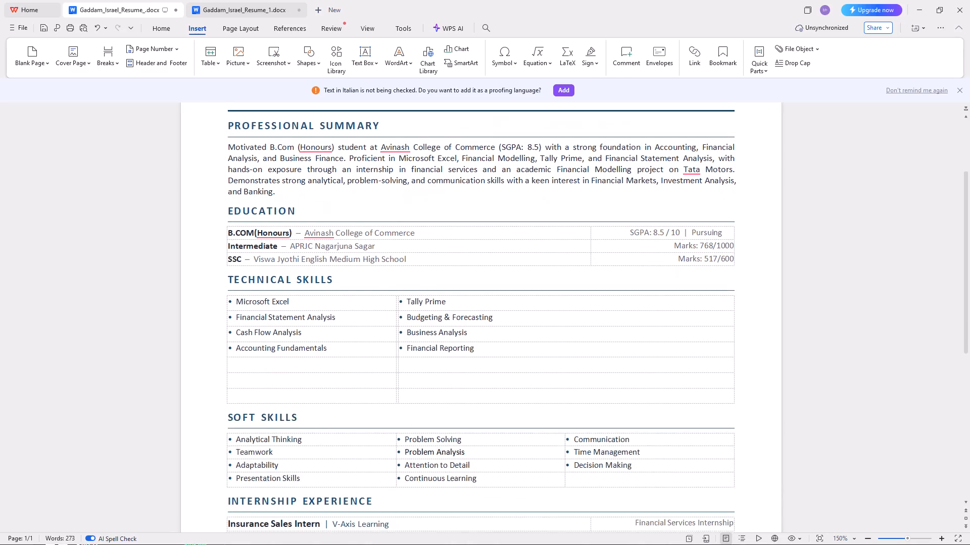
pyautogui.scroll(-3, 567, 293)
pyautogui.scroll(8, 567, 293)
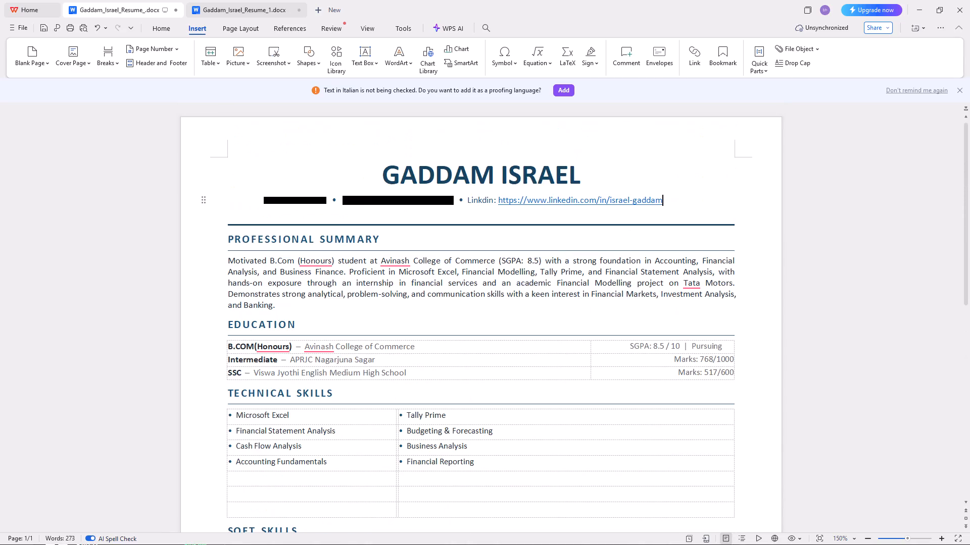
pyautogui.click(697, 51)
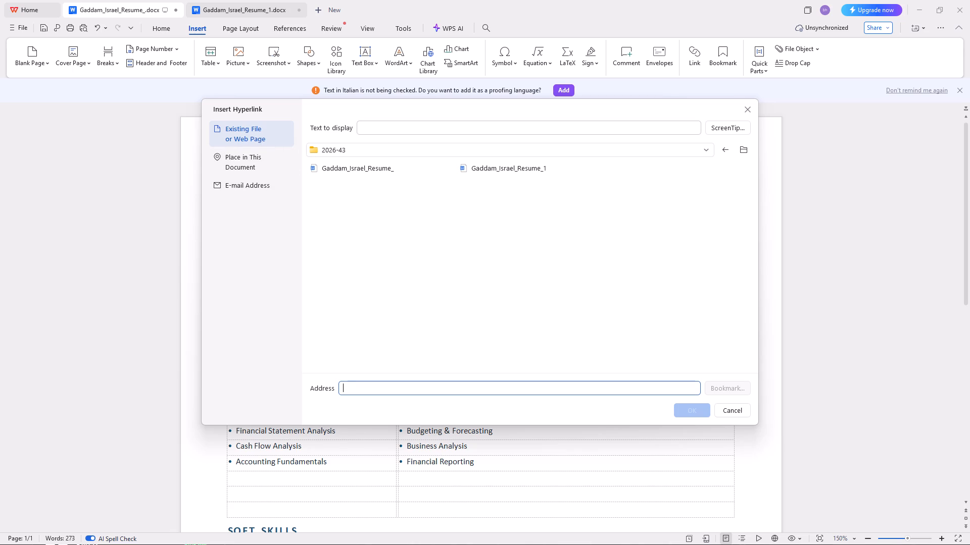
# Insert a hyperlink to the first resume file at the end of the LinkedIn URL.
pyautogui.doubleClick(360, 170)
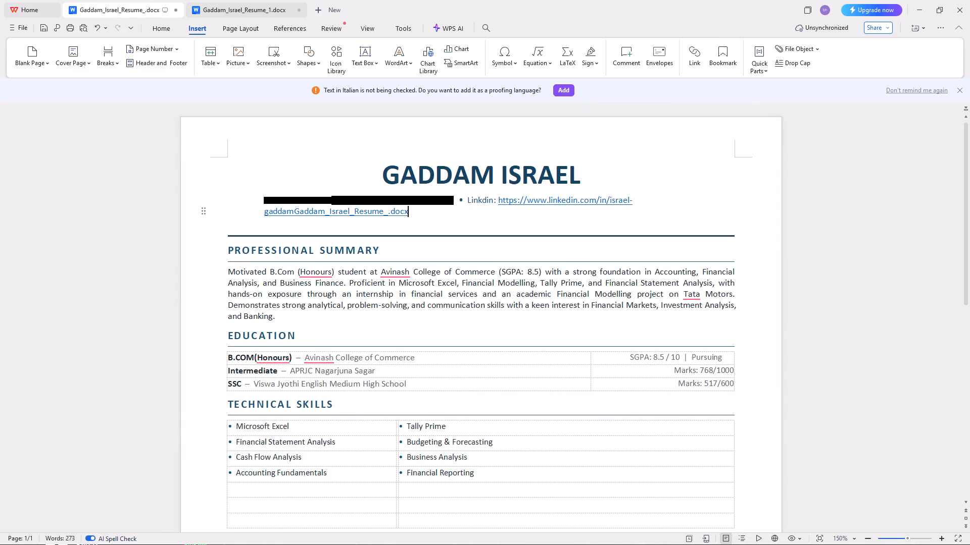
# Delete the file link and the shortened LinkedIn URL after "Linkdin:", and add a blank line below the contact line.
pyautogui.press('Delete')
pyautogui.press('BackSpace')
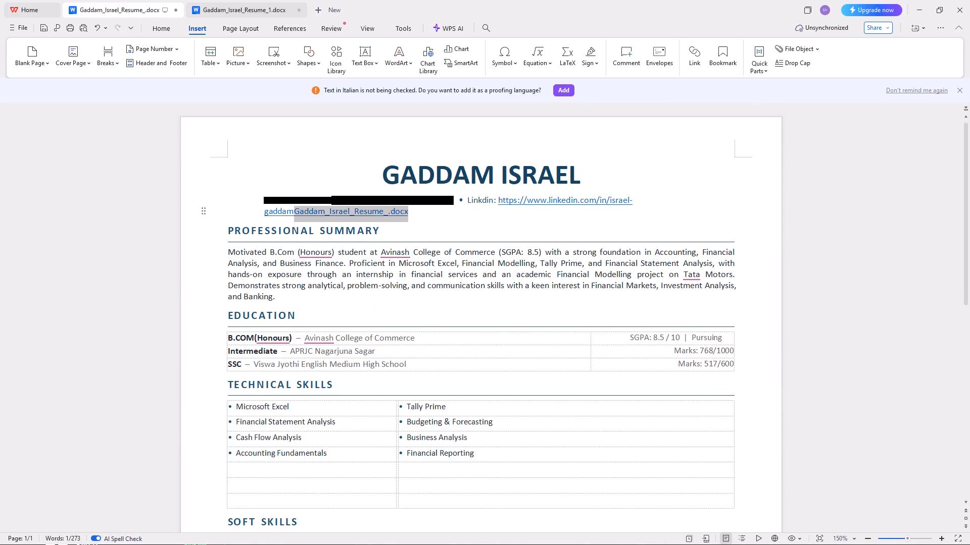
pyautogui.press('BackSpace')
pyautogui.press('BackSpace')
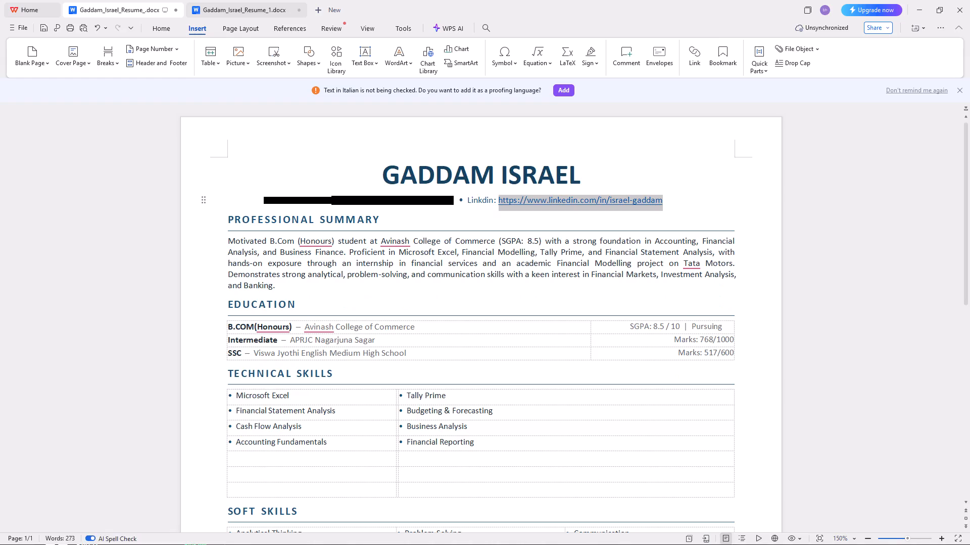
pyautogui.press('BackSpace')
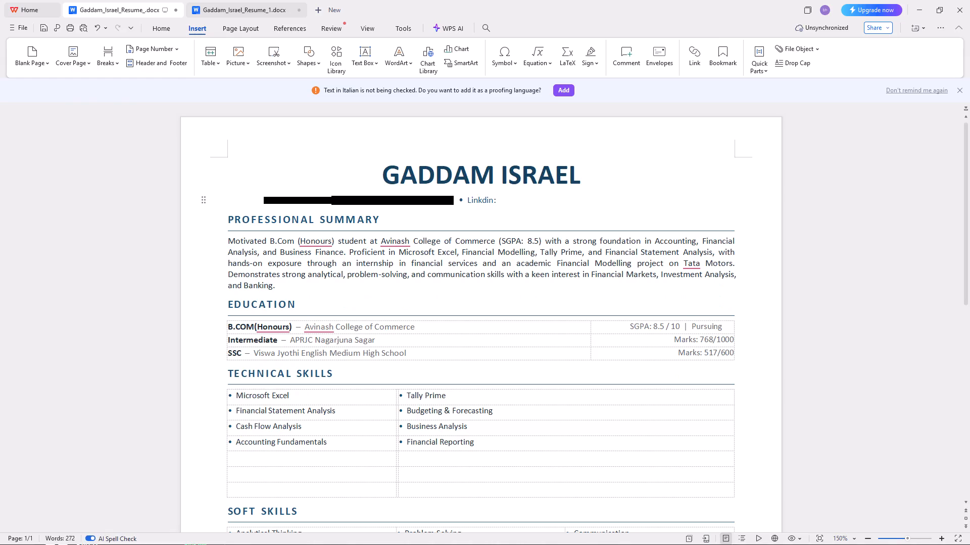
pyautogui.press('Return')
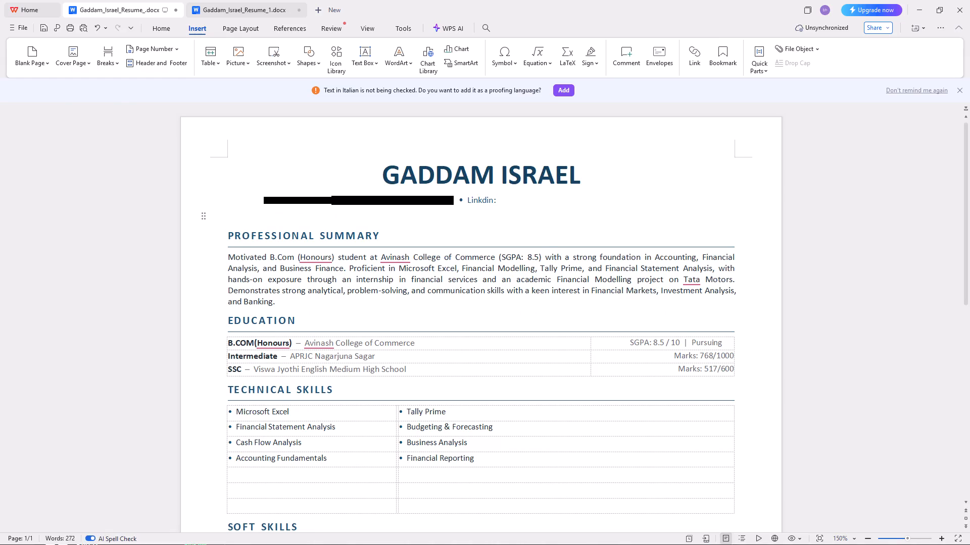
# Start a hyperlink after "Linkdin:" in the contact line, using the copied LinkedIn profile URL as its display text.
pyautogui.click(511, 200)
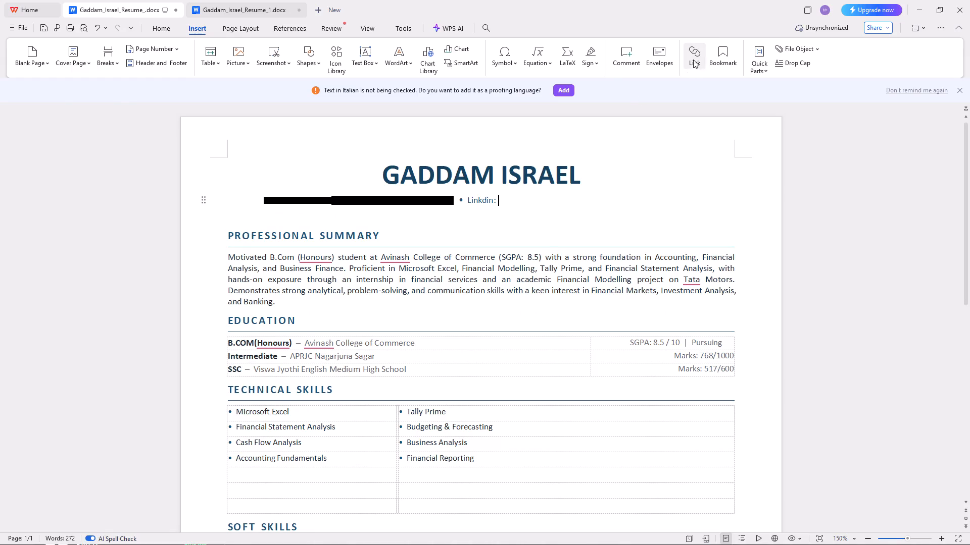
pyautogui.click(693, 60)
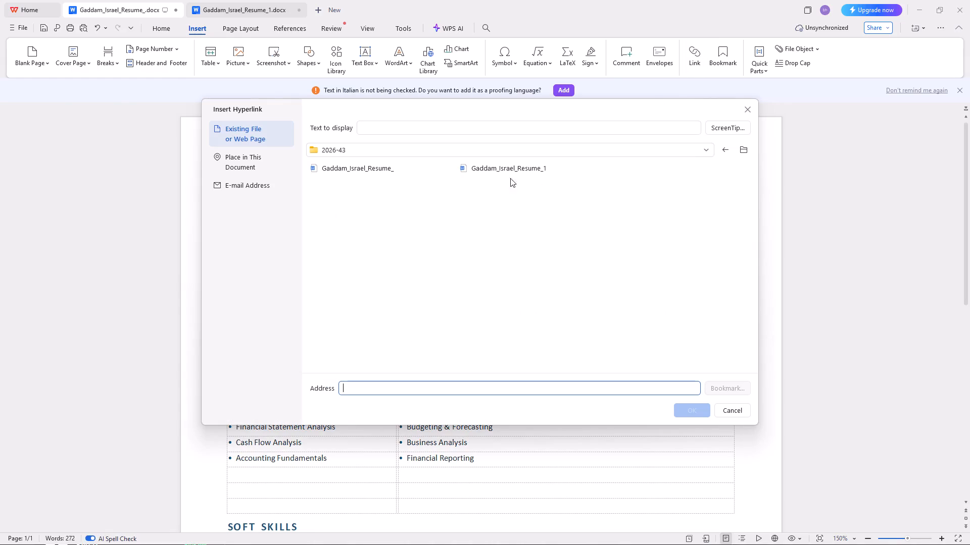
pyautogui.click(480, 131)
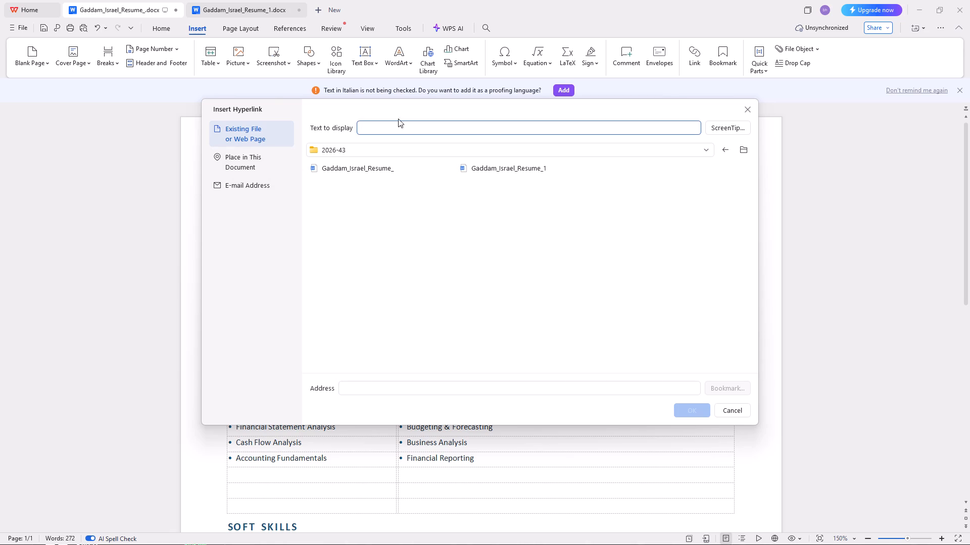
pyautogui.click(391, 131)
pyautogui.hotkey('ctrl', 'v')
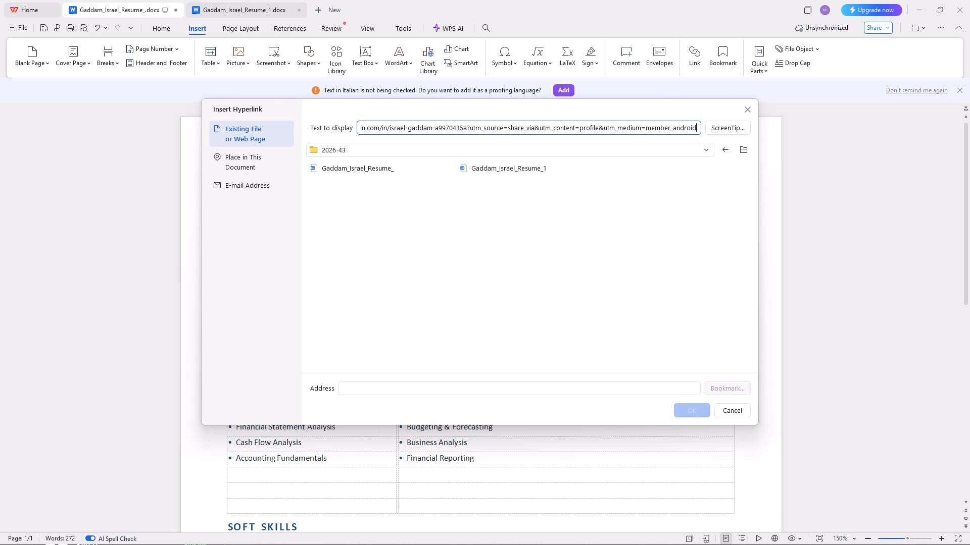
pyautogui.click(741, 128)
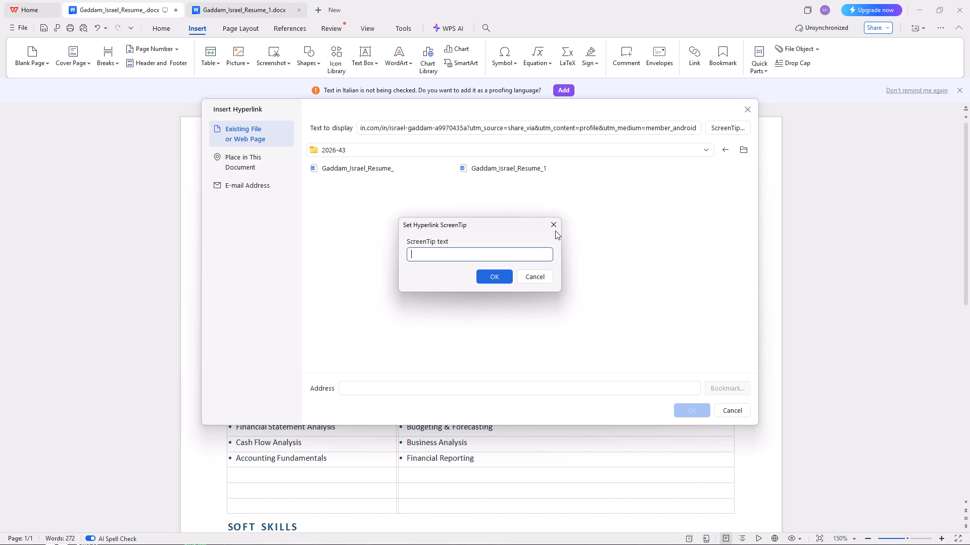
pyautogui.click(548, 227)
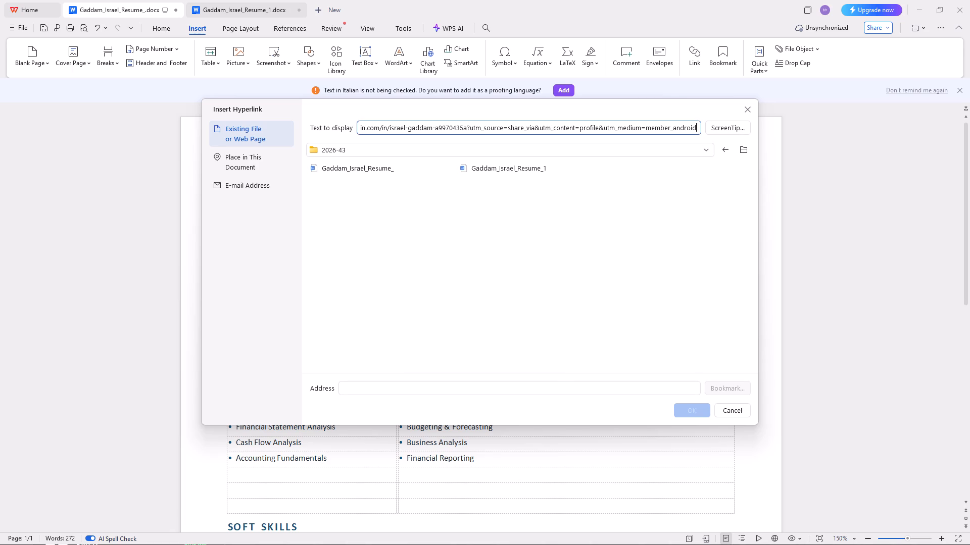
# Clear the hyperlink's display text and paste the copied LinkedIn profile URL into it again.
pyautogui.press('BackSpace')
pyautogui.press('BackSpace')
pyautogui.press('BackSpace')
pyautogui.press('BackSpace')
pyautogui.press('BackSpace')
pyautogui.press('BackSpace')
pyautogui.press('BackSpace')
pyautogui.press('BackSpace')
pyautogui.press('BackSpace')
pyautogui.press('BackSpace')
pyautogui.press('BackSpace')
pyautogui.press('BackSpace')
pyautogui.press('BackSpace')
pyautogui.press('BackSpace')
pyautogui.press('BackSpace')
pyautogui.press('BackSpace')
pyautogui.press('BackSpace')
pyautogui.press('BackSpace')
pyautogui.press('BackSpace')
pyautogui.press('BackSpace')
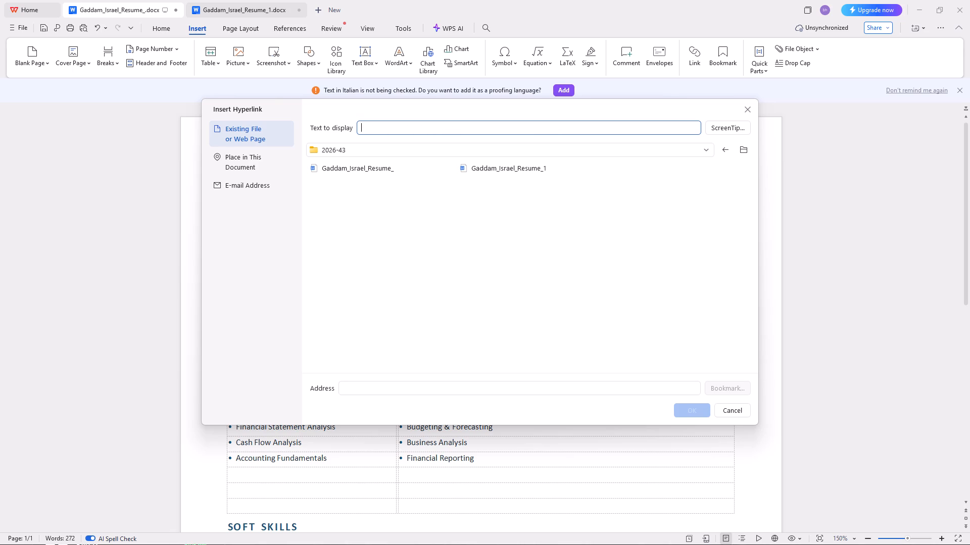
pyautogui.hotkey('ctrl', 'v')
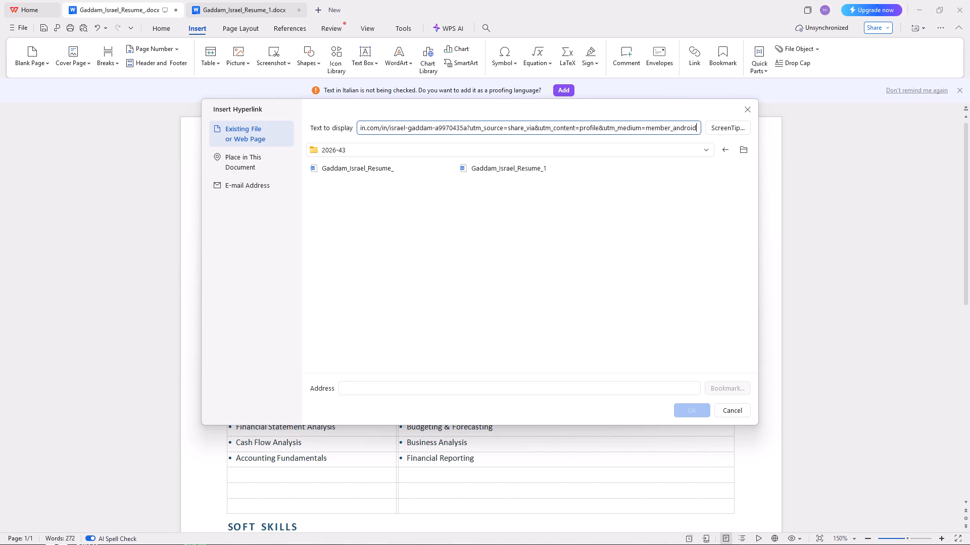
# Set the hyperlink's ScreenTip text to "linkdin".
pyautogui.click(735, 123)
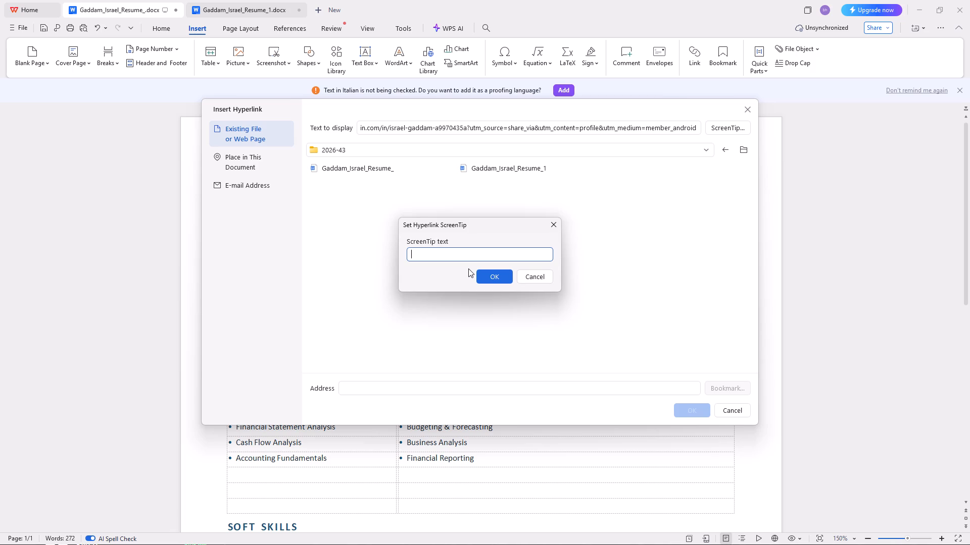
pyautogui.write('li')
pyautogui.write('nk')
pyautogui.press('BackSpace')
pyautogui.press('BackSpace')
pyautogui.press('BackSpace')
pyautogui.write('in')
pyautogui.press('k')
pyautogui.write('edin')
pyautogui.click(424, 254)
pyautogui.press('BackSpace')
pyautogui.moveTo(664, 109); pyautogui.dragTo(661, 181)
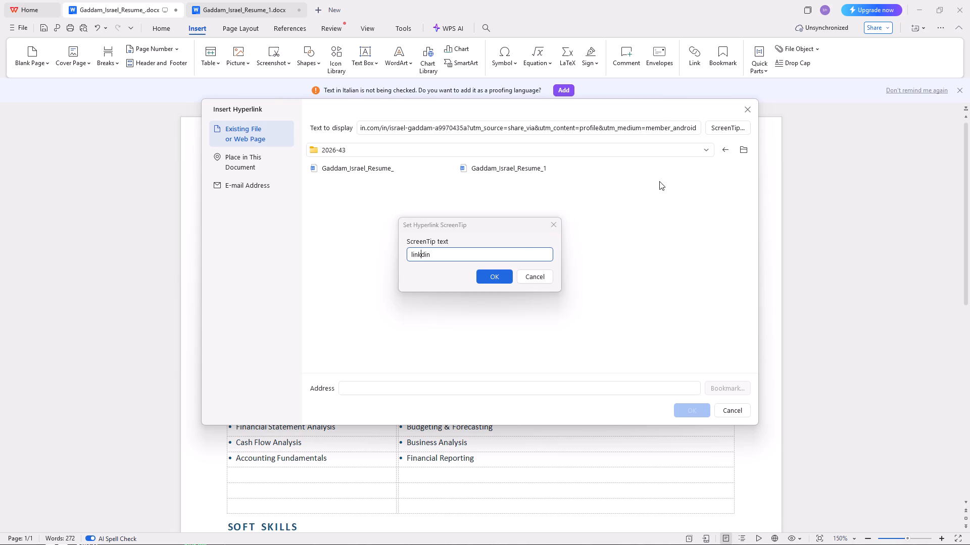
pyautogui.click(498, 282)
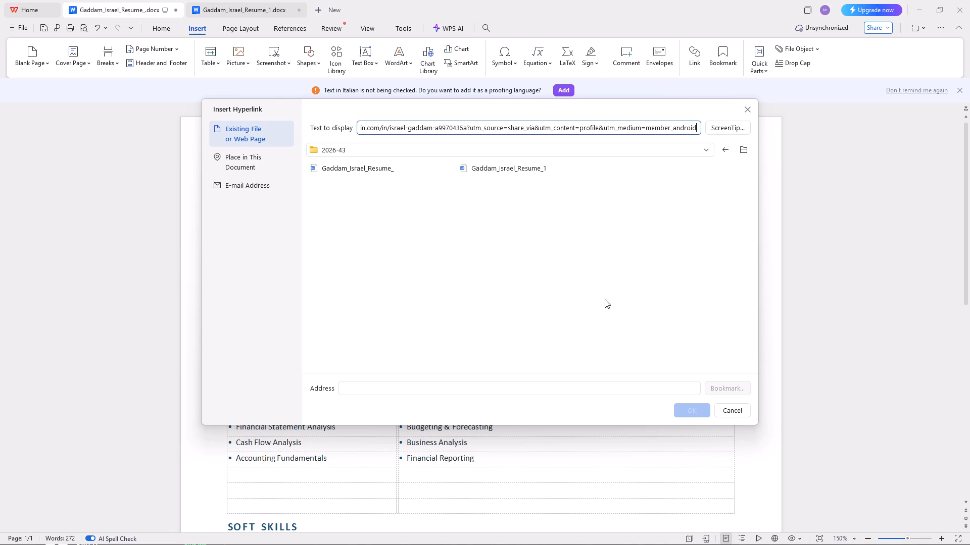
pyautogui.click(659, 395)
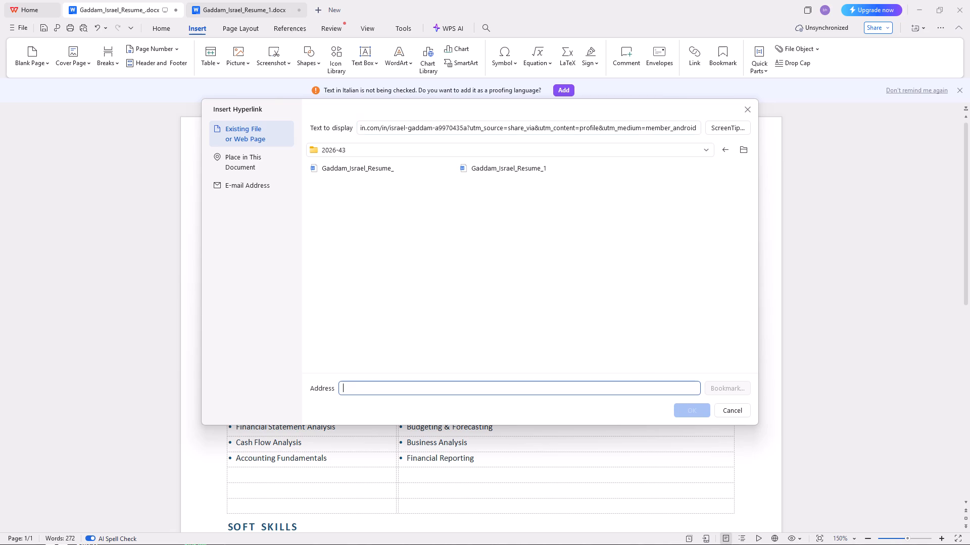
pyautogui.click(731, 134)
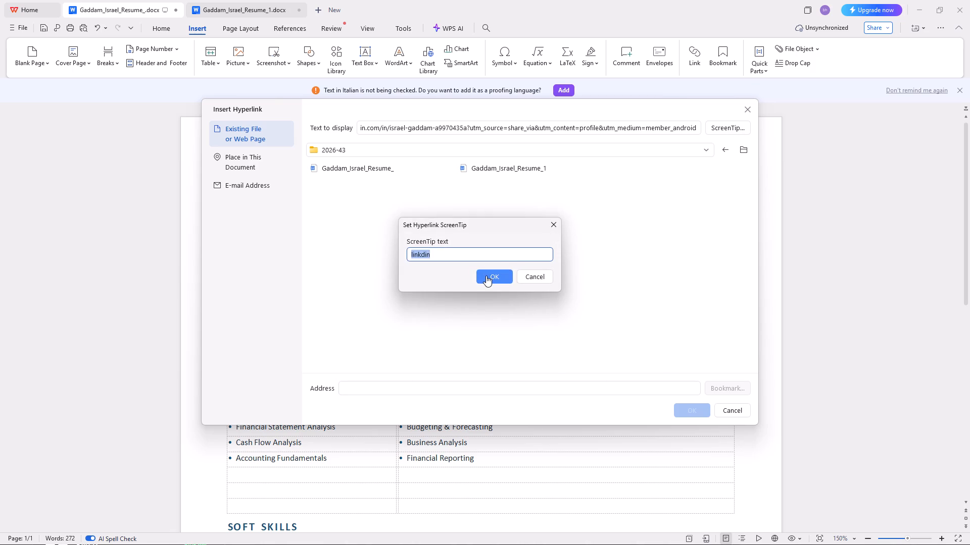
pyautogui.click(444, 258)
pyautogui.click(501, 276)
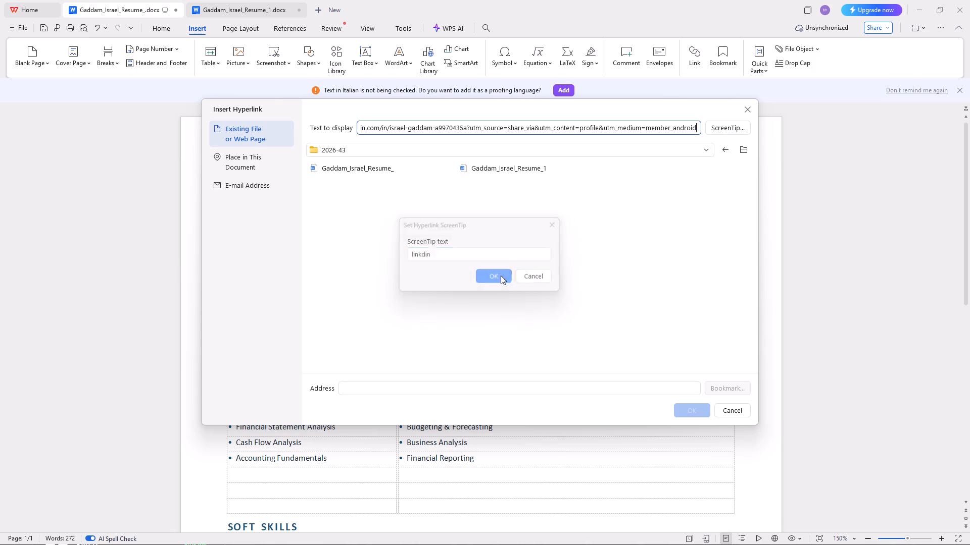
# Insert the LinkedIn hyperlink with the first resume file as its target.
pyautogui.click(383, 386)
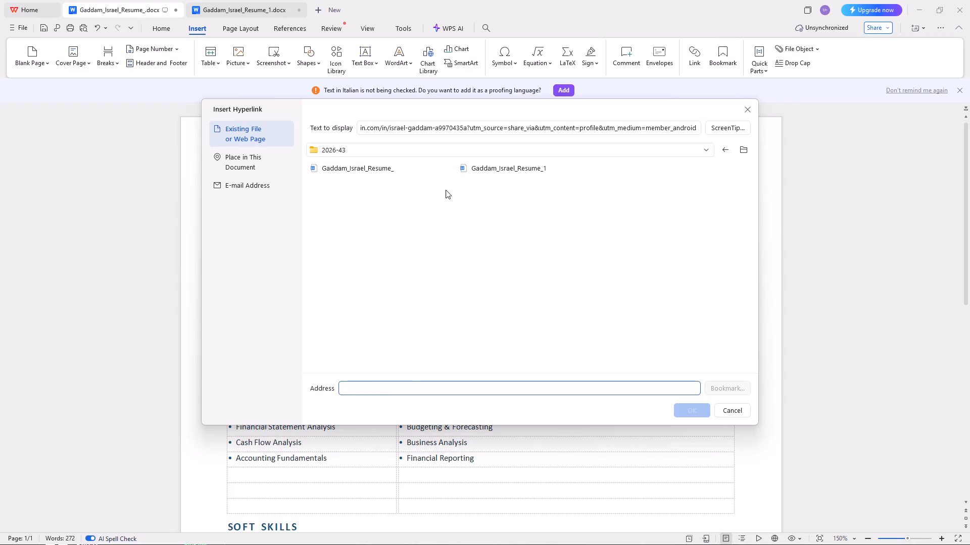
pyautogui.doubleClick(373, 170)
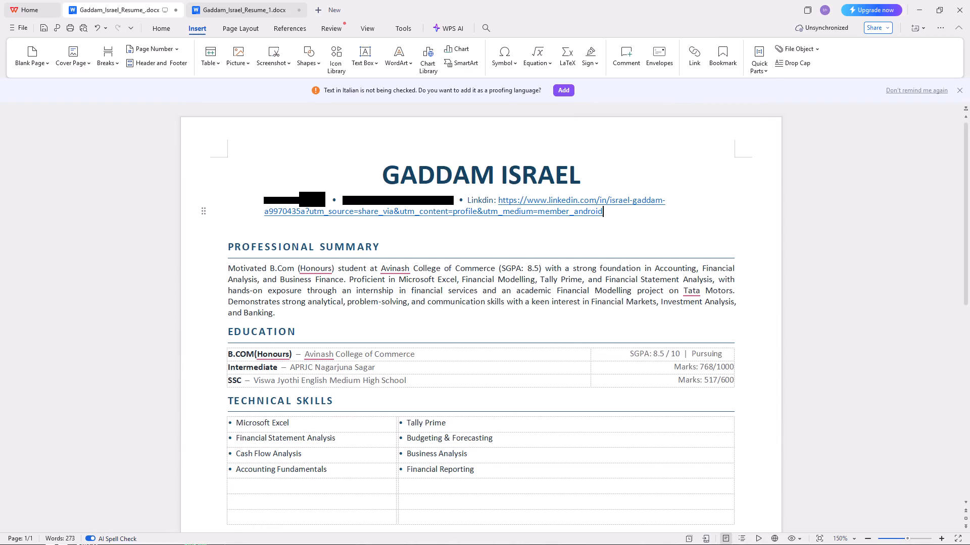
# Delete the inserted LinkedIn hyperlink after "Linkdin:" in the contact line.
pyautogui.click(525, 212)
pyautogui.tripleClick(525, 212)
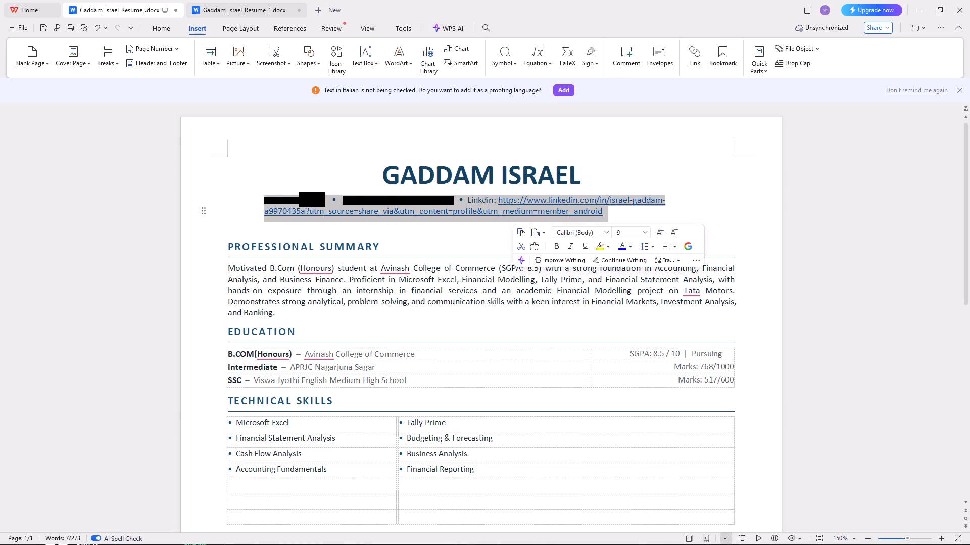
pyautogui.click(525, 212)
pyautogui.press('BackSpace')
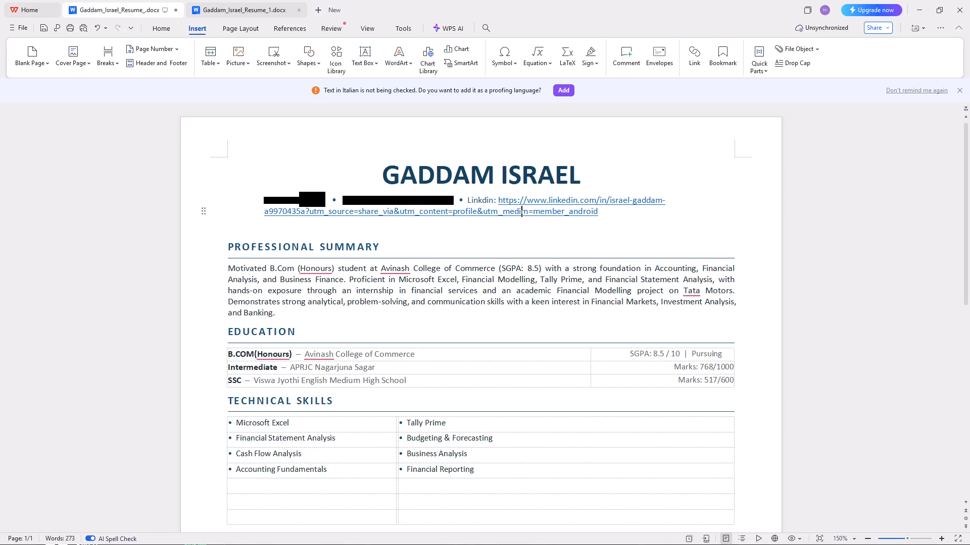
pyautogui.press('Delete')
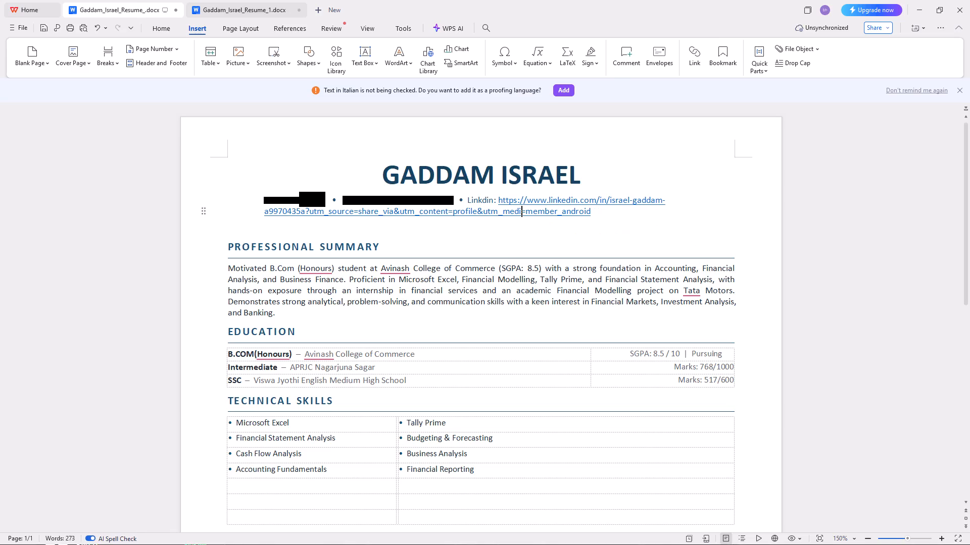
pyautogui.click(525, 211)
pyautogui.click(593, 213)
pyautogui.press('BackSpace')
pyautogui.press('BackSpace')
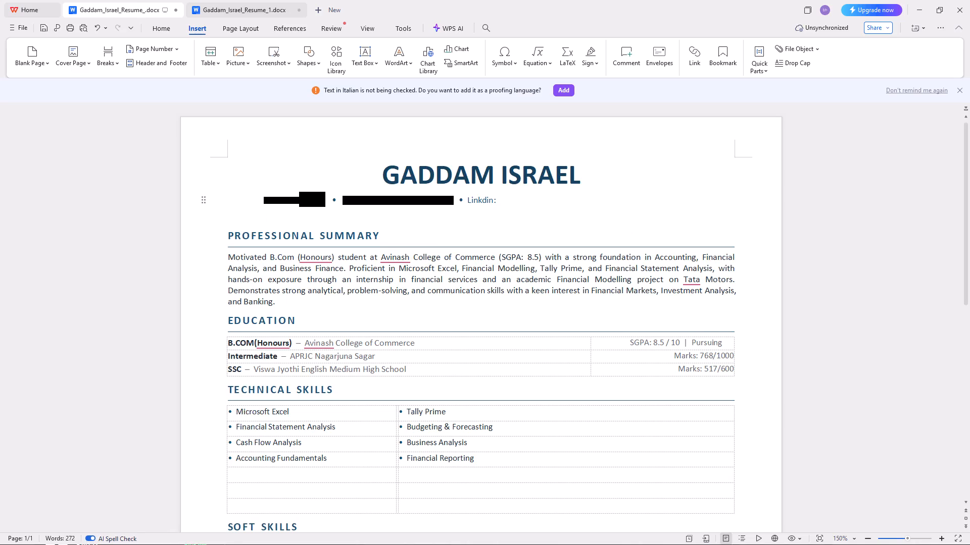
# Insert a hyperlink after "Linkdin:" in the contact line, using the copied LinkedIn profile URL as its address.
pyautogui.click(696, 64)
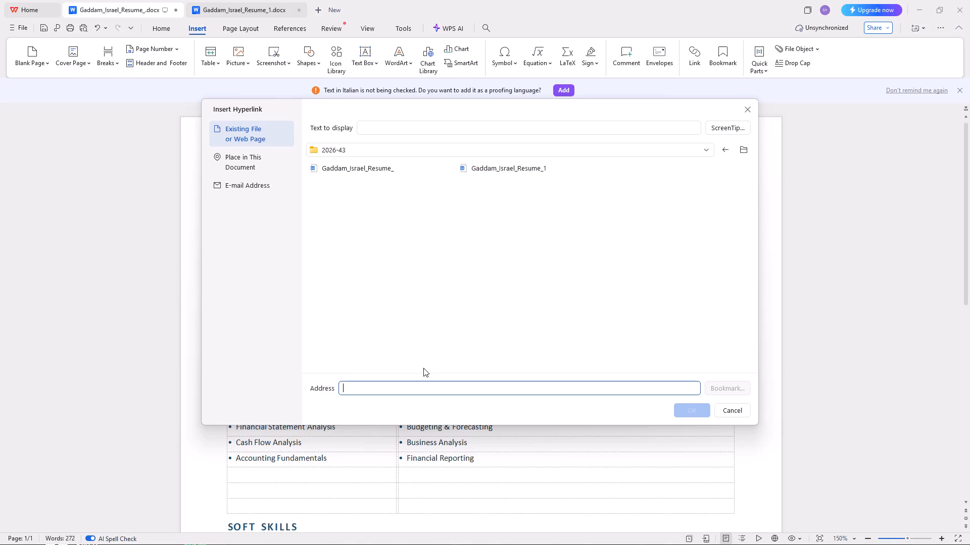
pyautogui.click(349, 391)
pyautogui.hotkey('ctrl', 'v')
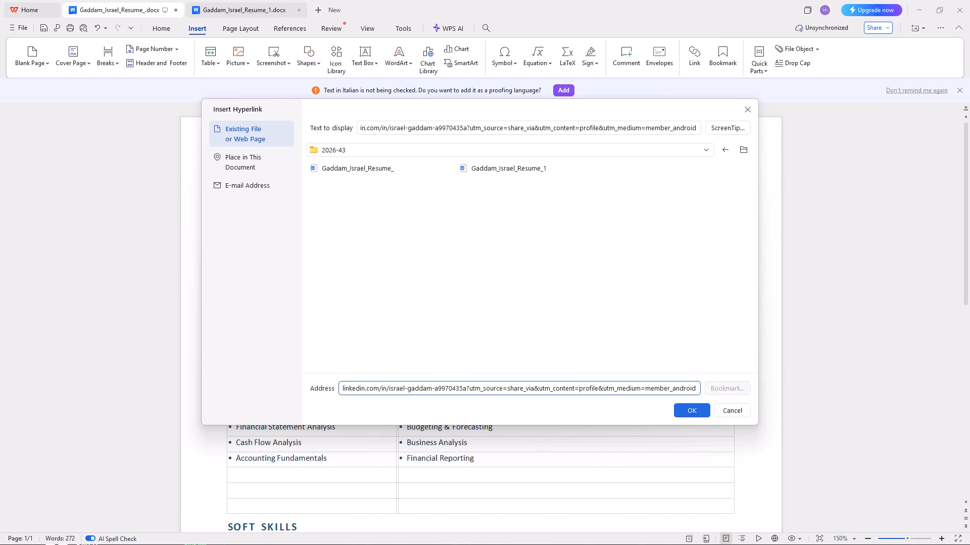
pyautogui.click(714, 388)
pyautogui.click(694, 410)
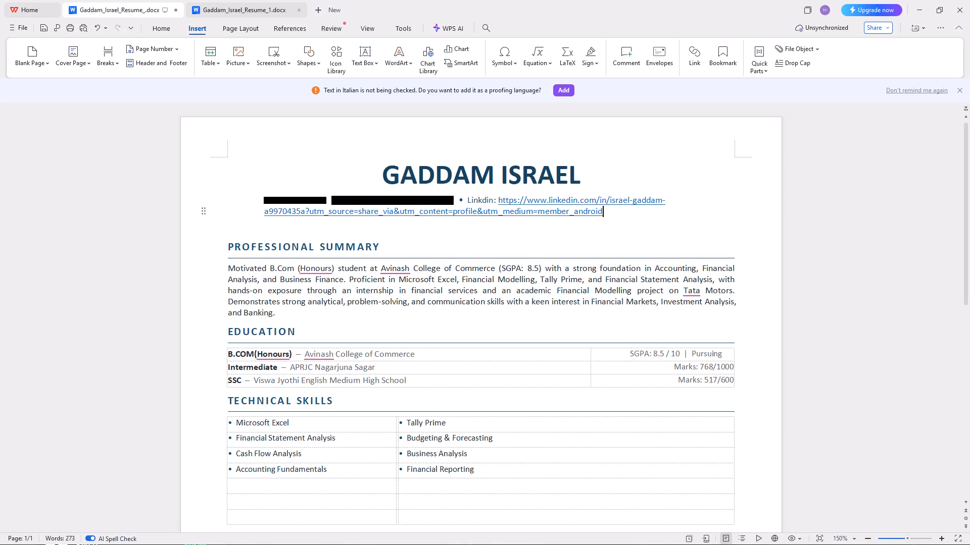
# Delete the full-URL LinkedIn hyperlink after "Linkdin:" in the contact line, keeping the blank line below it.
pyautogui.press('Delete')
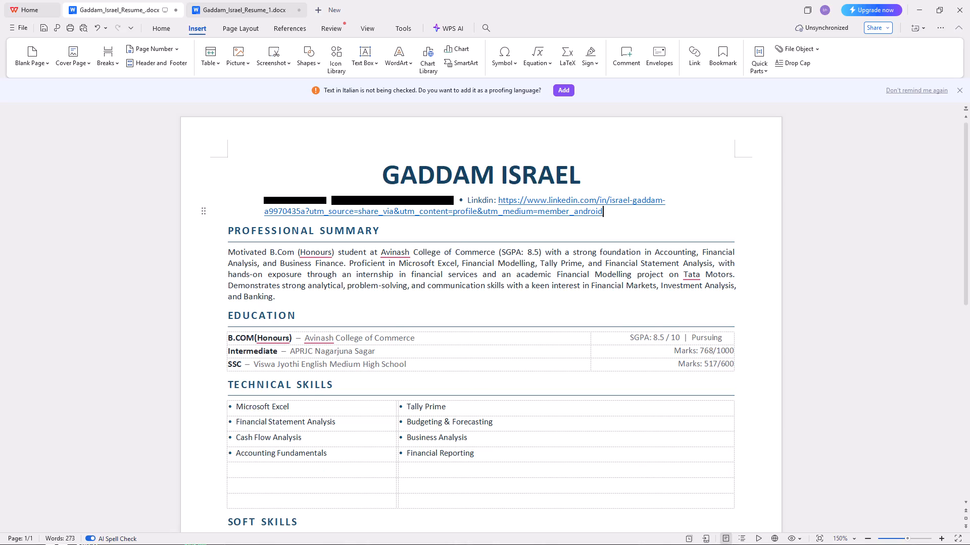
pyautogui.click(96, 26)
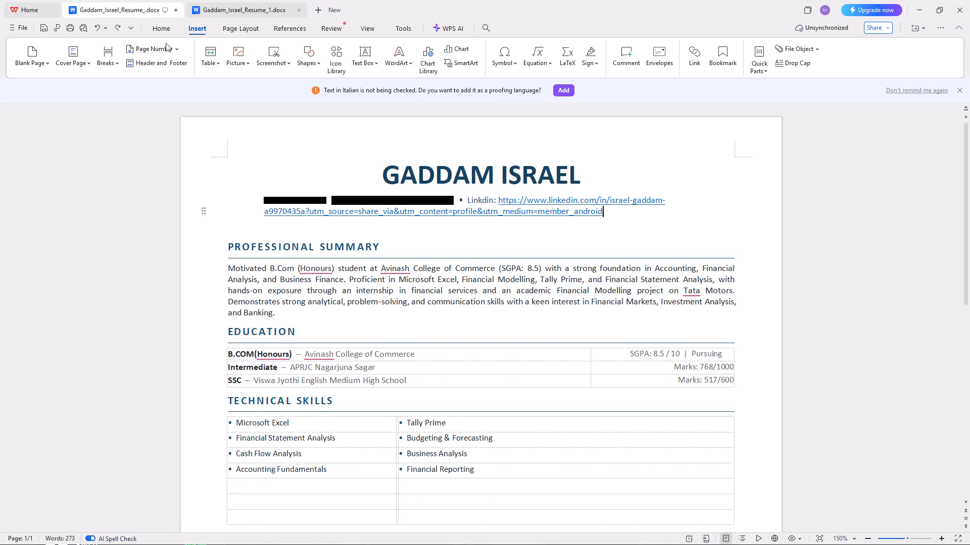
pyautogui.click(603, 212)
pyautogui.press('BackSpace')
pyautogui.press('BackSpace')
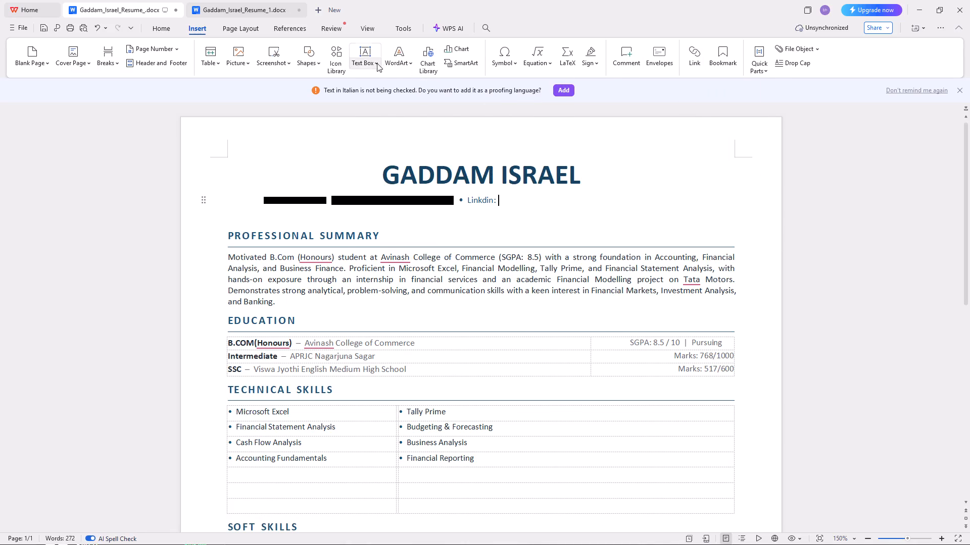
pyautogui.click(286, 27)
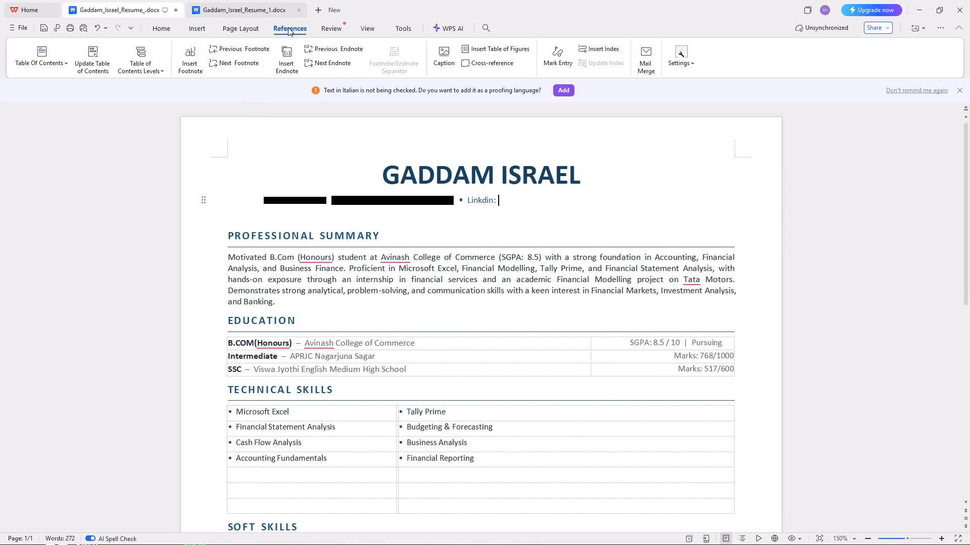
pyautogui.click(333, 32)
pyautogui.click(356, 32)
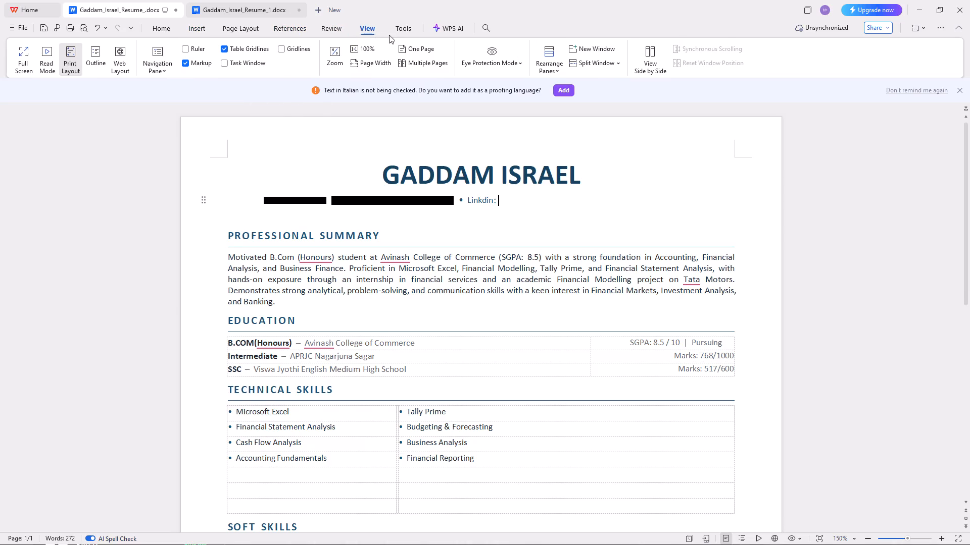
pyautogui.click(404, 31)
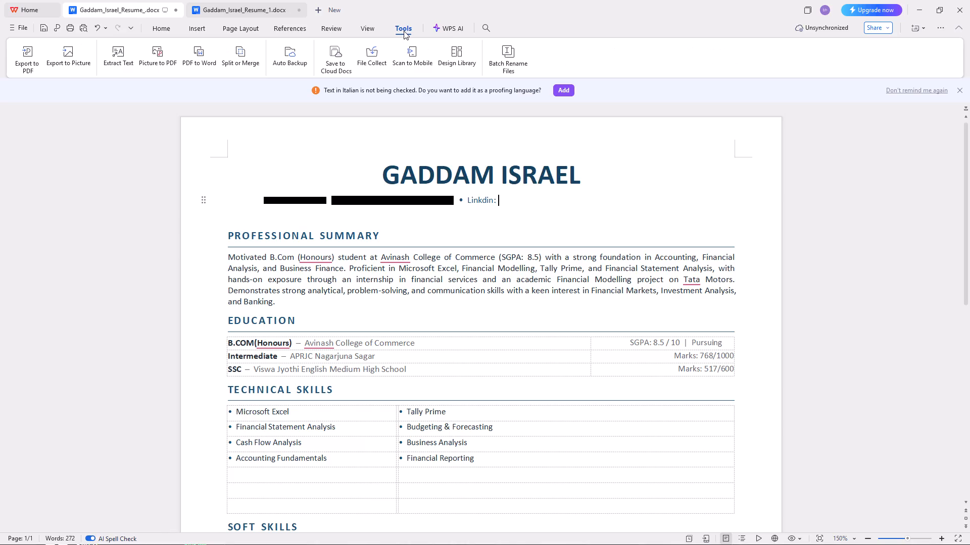
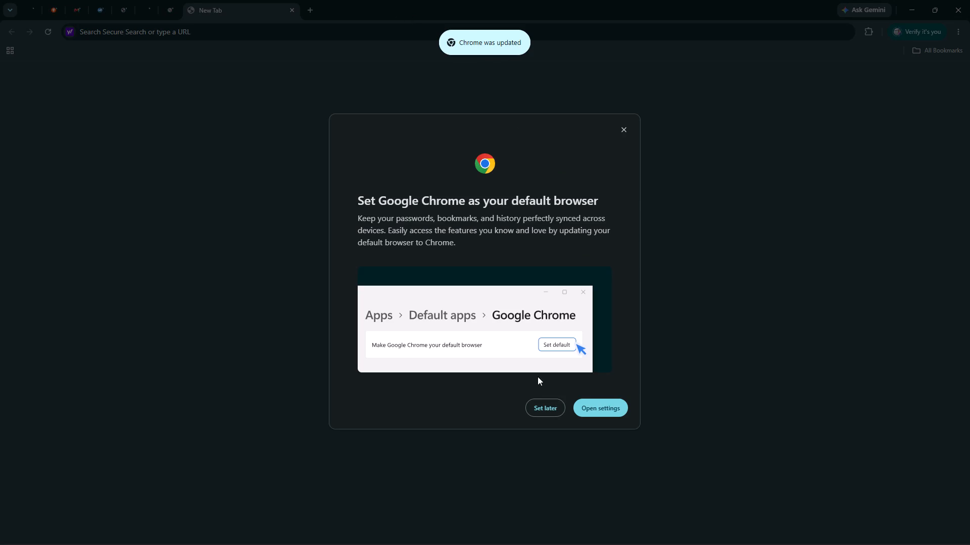
# Postpone Chrome's default-browser setup and enter a web search beginning "how to add linkdin".
pyautogui.click(541, 407)
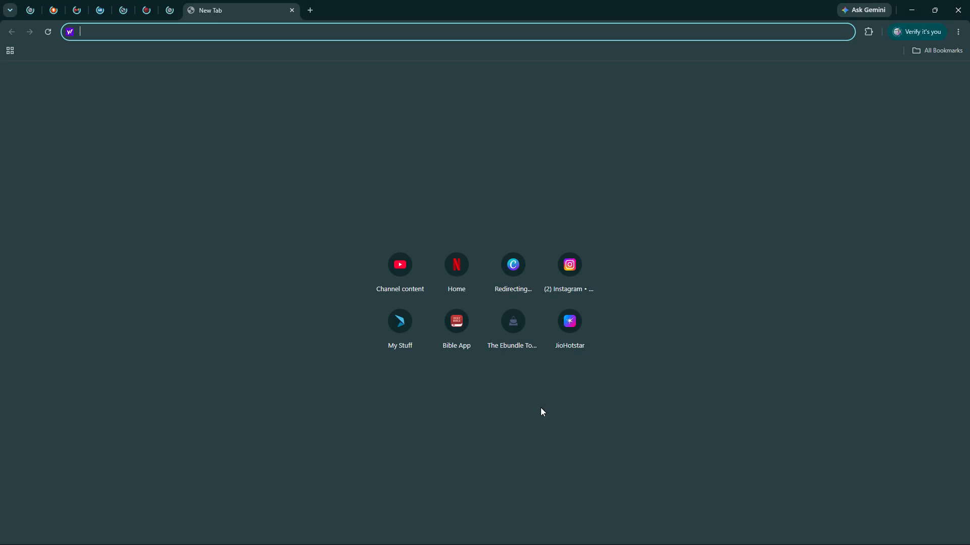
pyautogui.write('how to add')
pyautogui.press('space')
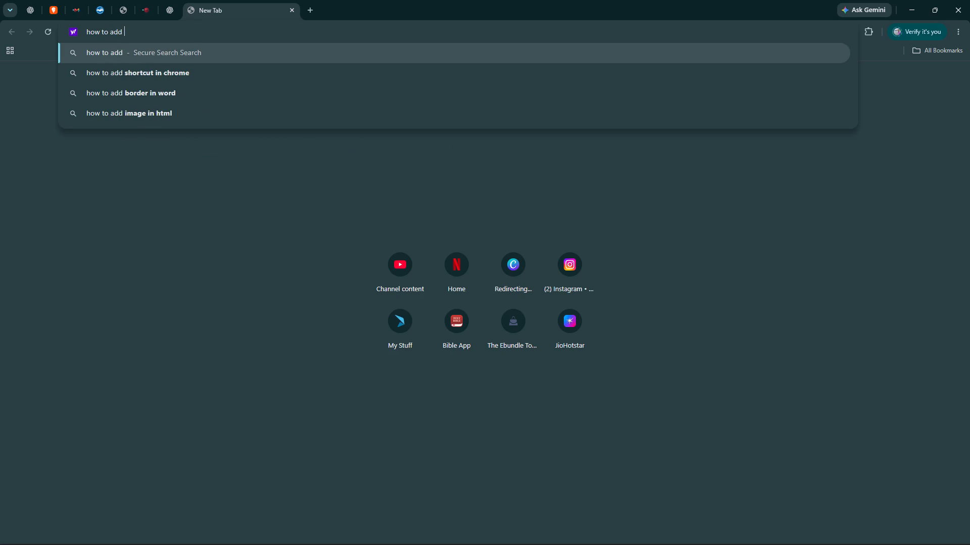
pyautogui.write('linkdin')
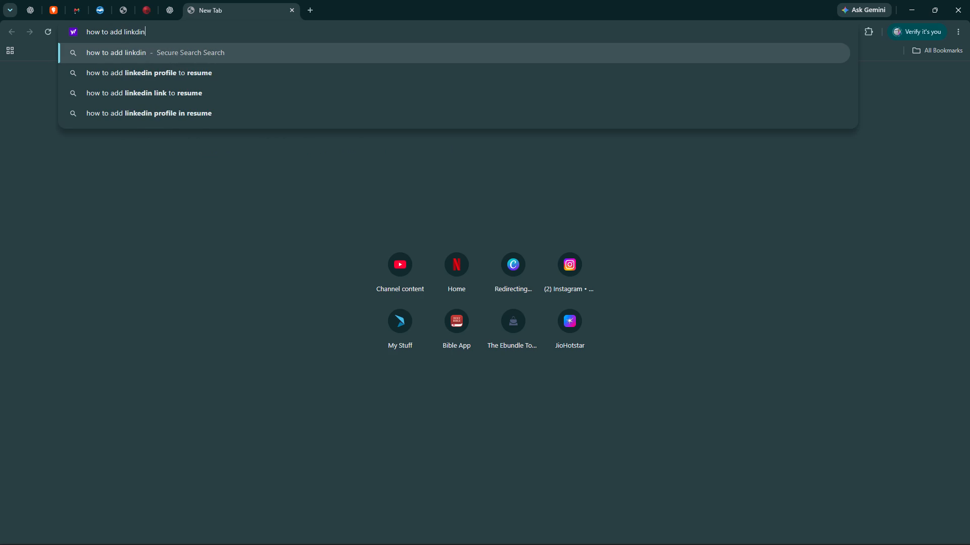
# Search the web for "how to add linkedin profile to resume in wps office", checking the word processor's name in its start window.
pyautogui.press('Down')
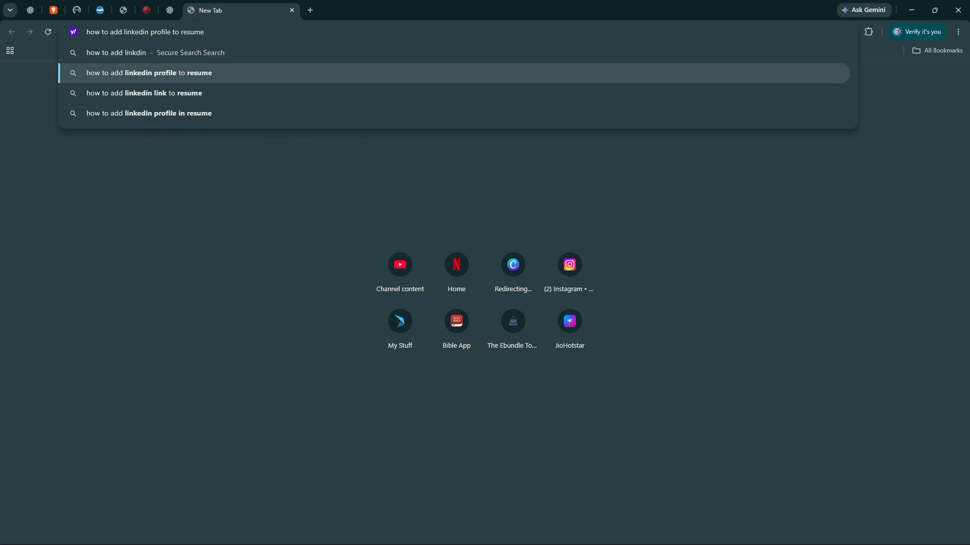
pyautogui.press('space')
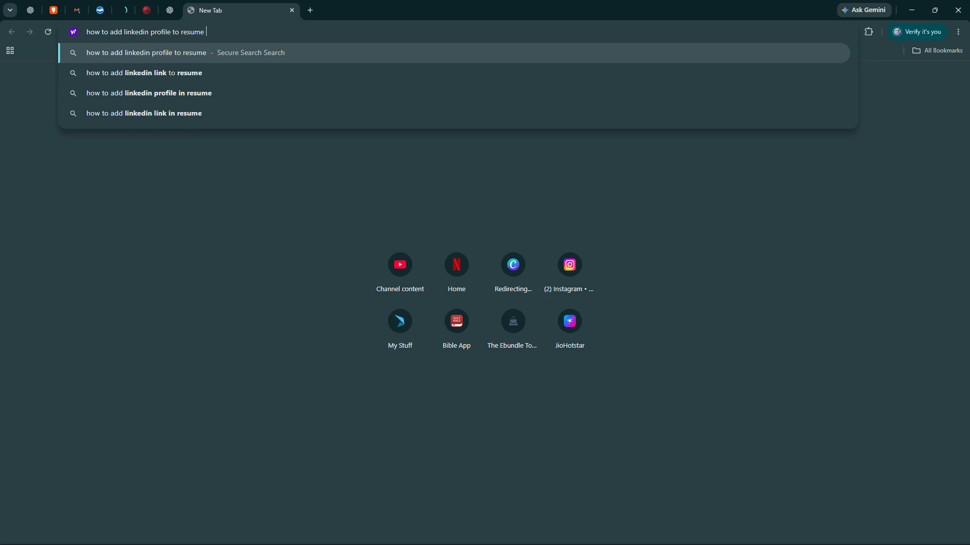
pyautogui.write('in wp')
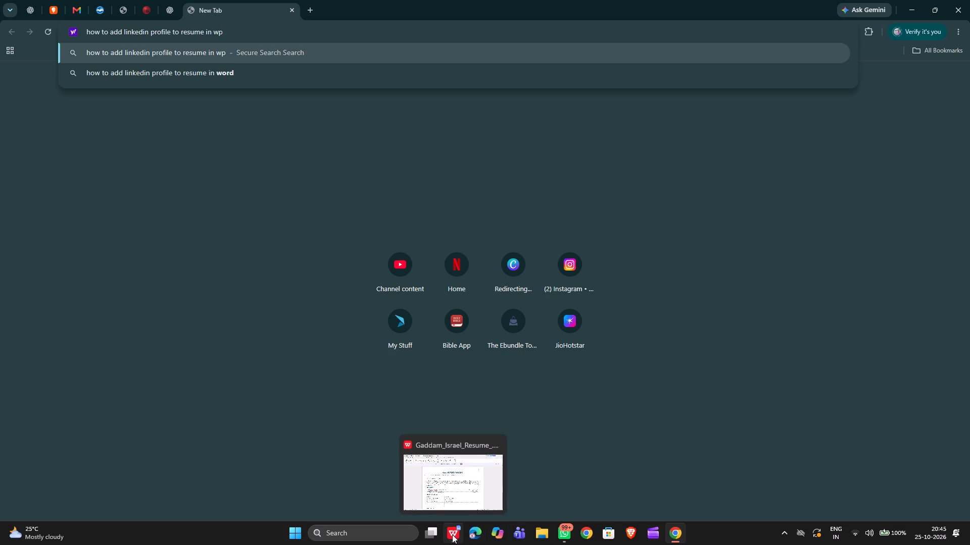
pyautogui.click(453, 493)
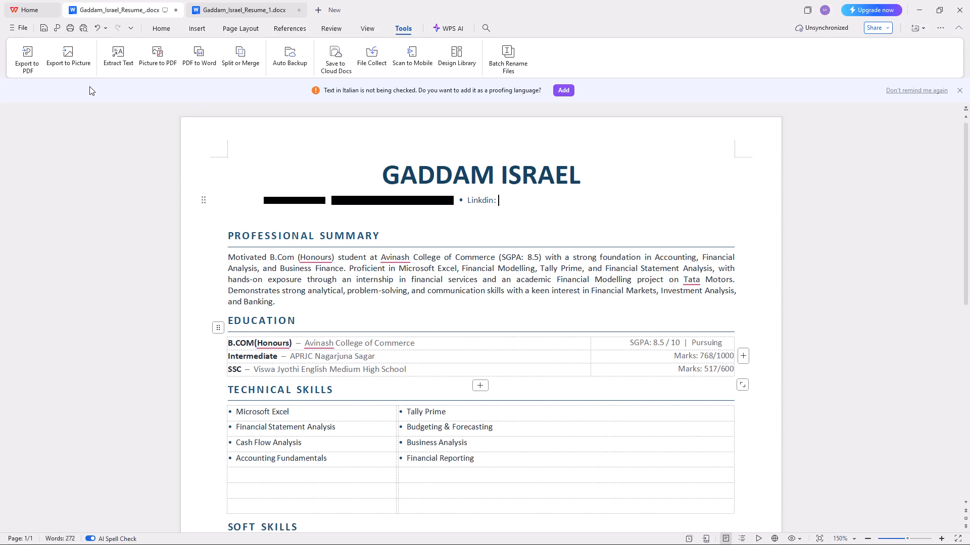
pyautogui.click(15, 1)
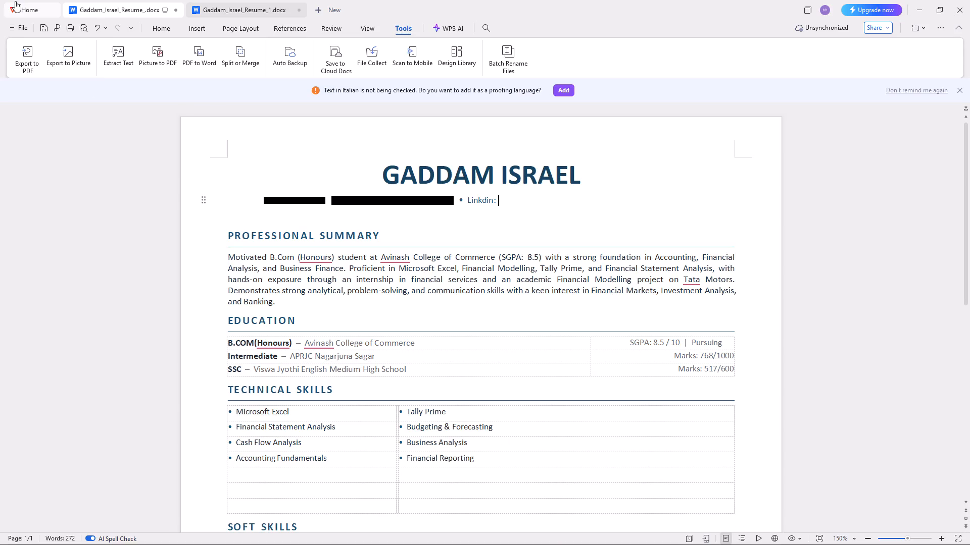
pyautogui.click(15, 1)
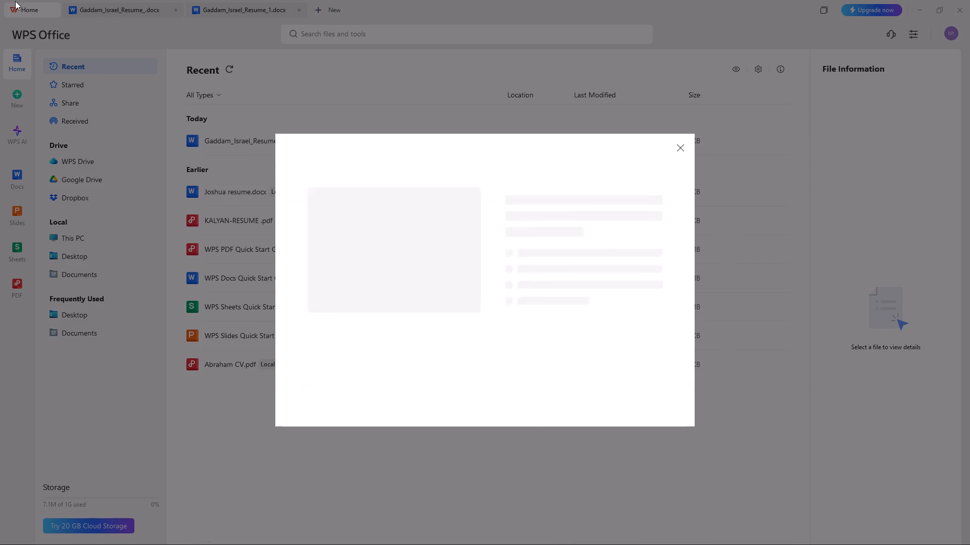
pyautogui.click(685, 149)
pyautogui.click(684, 149)
pyautogui.click(157, 1)
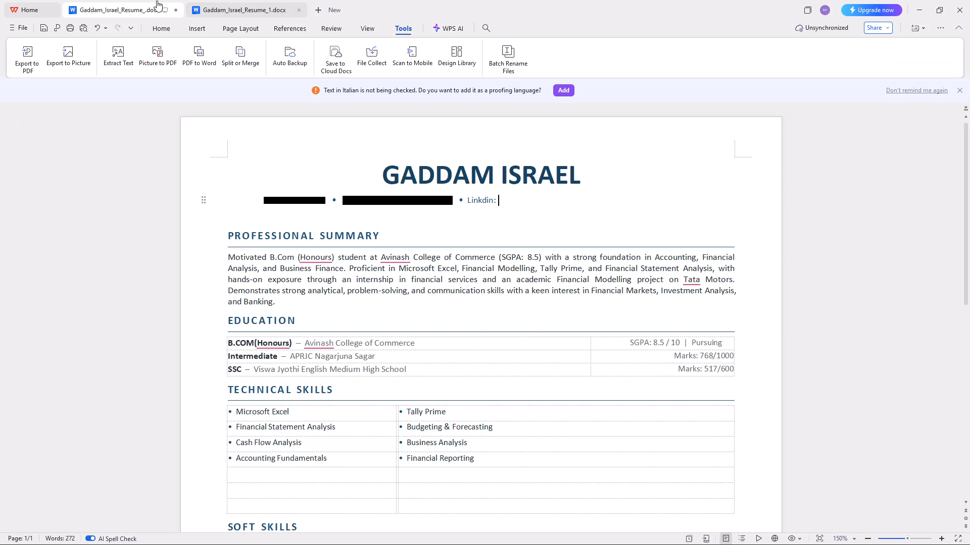
pyautogui.click(497, 232)
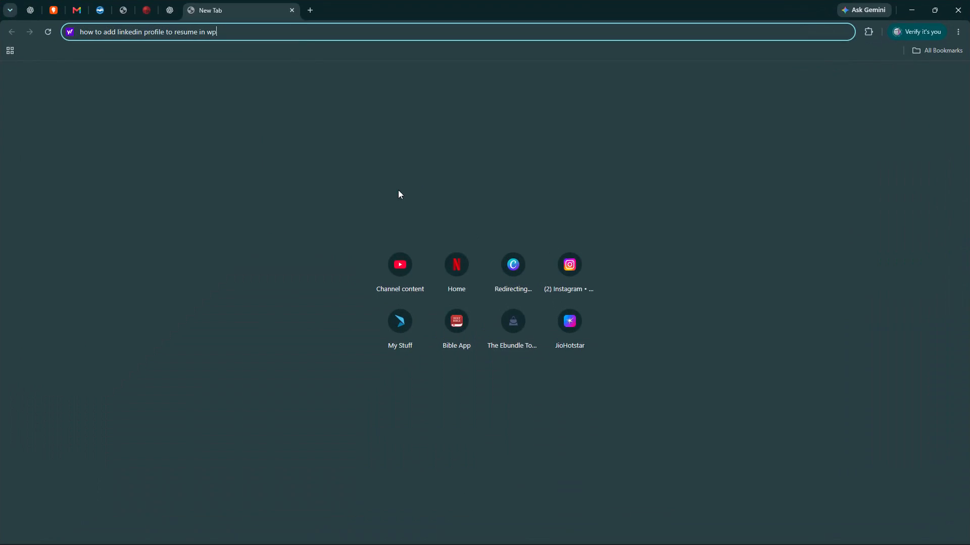
pyautogui.press('s')
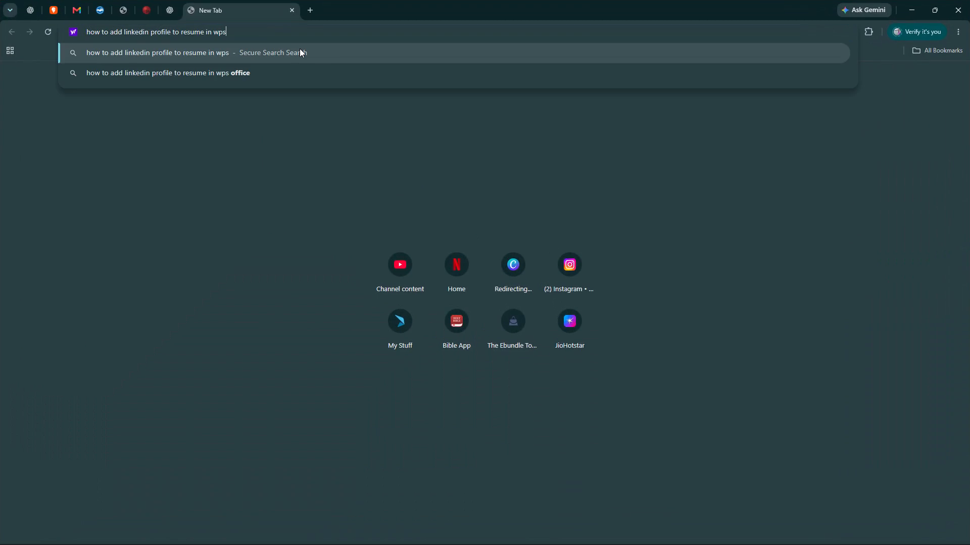
pyautogui.press('Down')
pyautogui.press('Return')
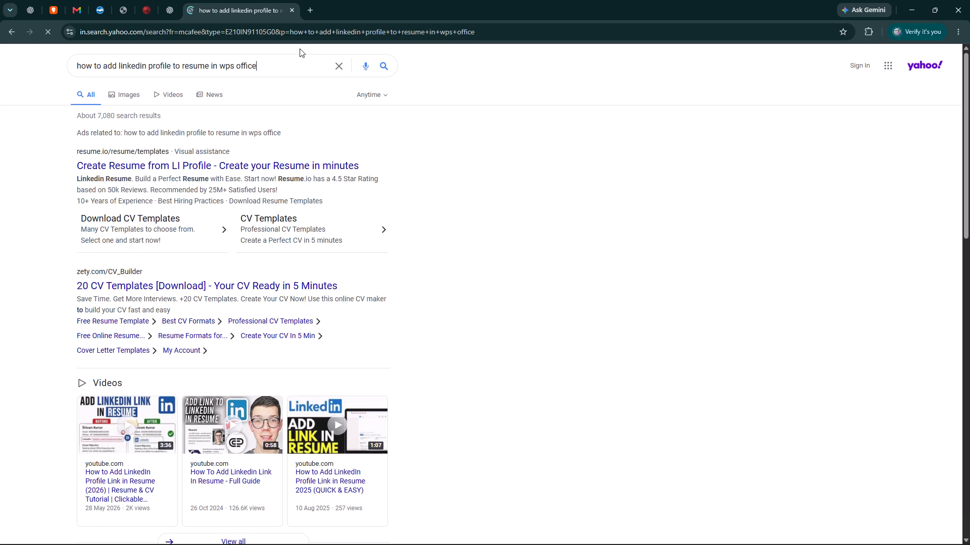
# Look through the first page of search results for a guide on adding a LinkedIn link to a resume.
pyautogui.scroll(-6, 210, 177)
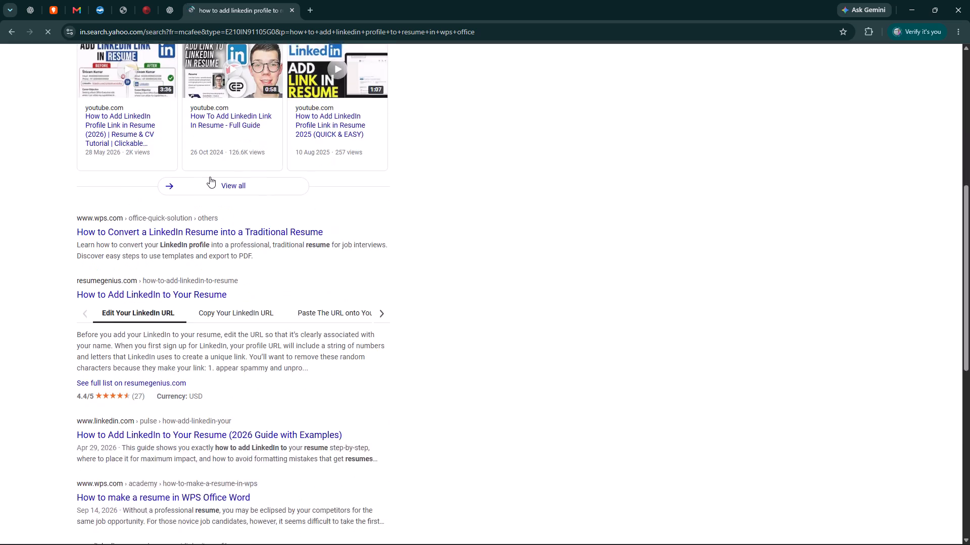
pyautogui.scroll(-1, 210, 177)
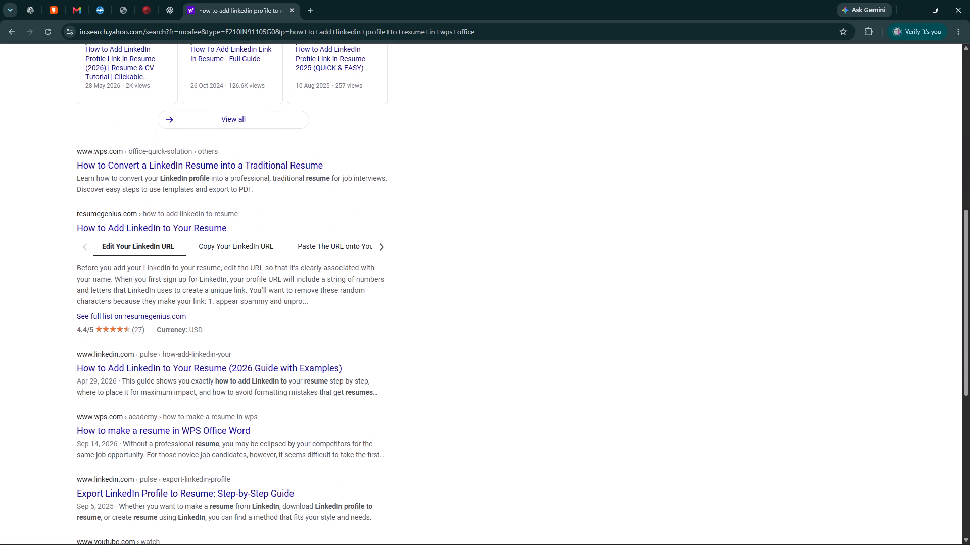
pyautogui.scroll(-1, 210, 177)
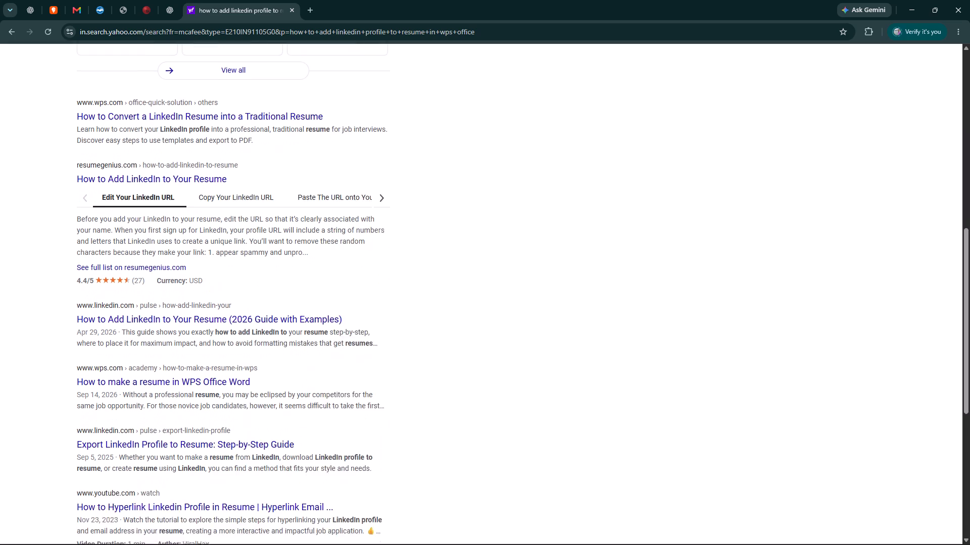
pyautogui.scroll(-2, 210, 177)
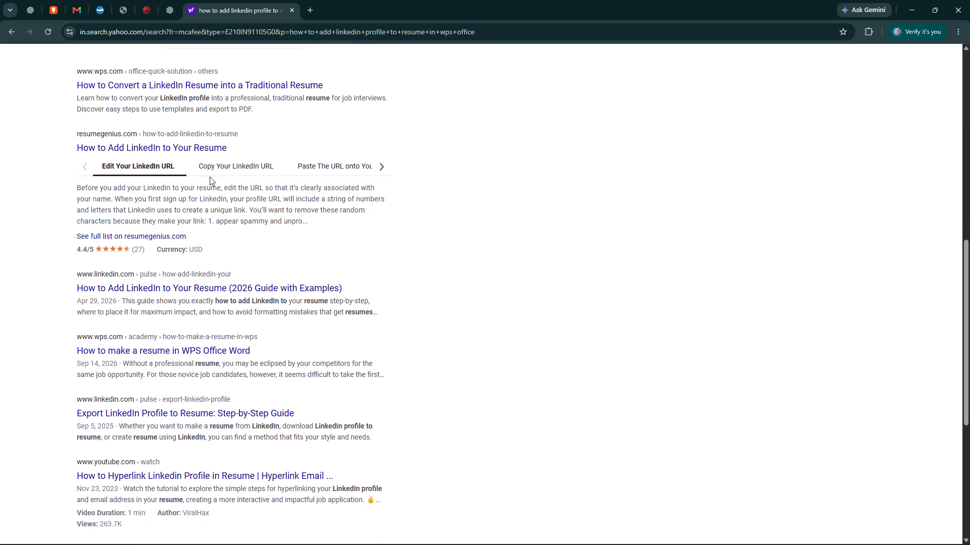
pyautogui.scroll(-1, 210, 177)
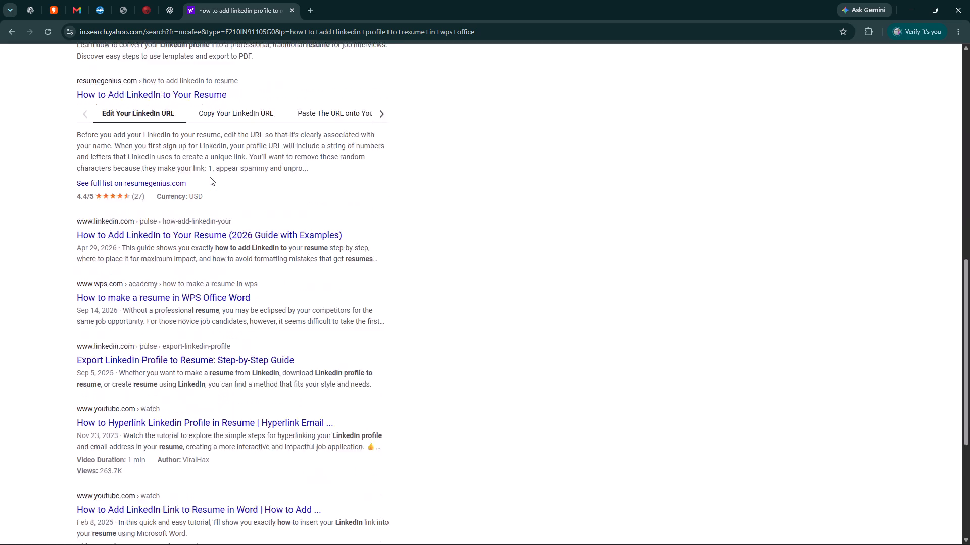
pyautogui.scroll(-1, 210, 177)
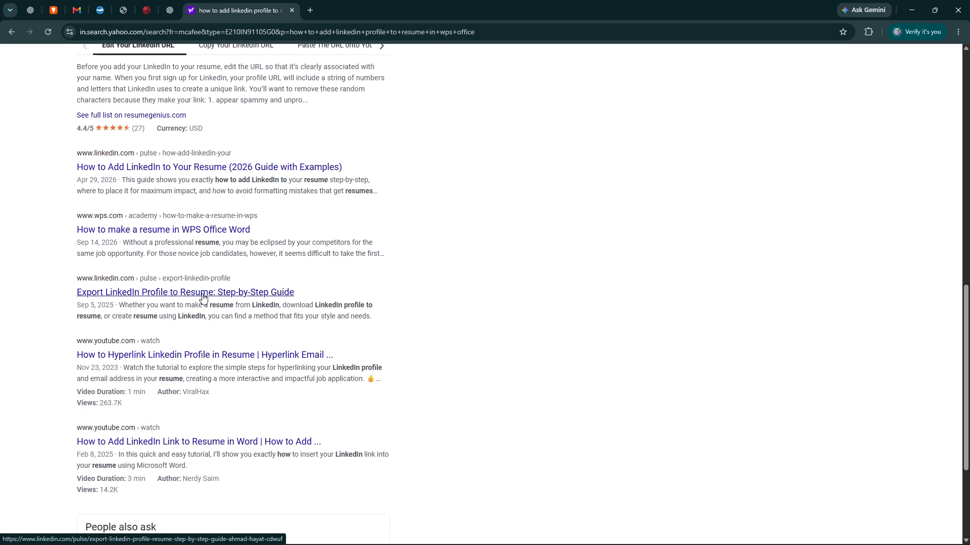
pyautogui.scroll(-2, 202, 293)
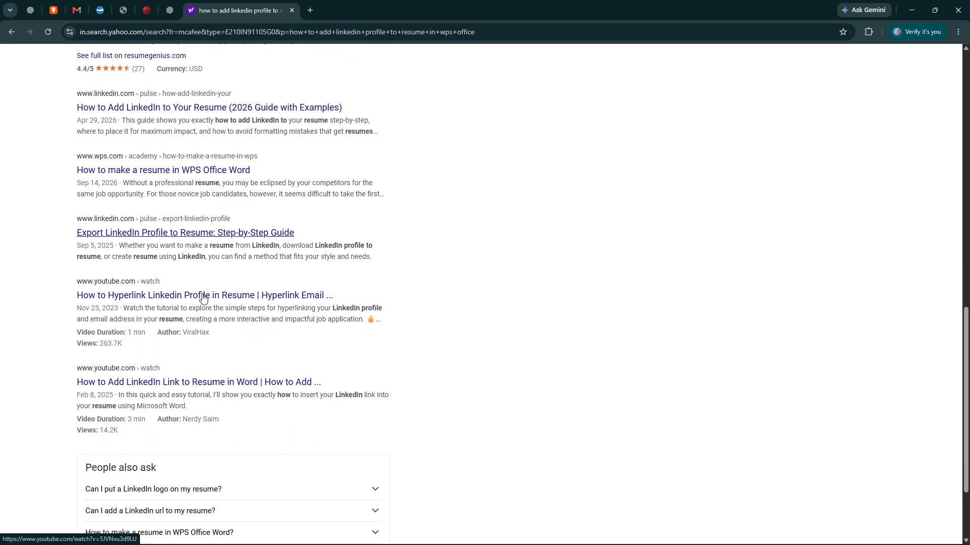
pyautogui.scroll(-2, 202, 293)
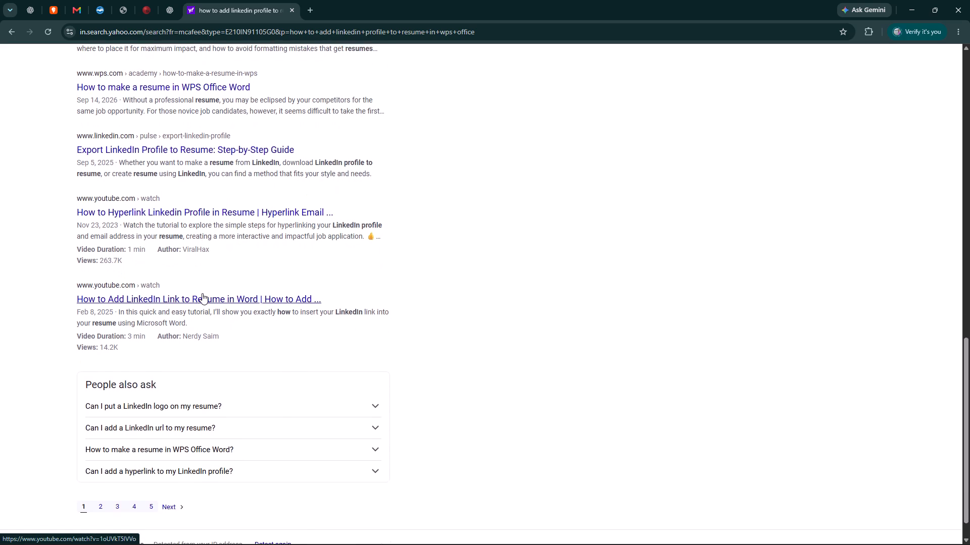
pyautogui.scroll(-2, 202, 293)
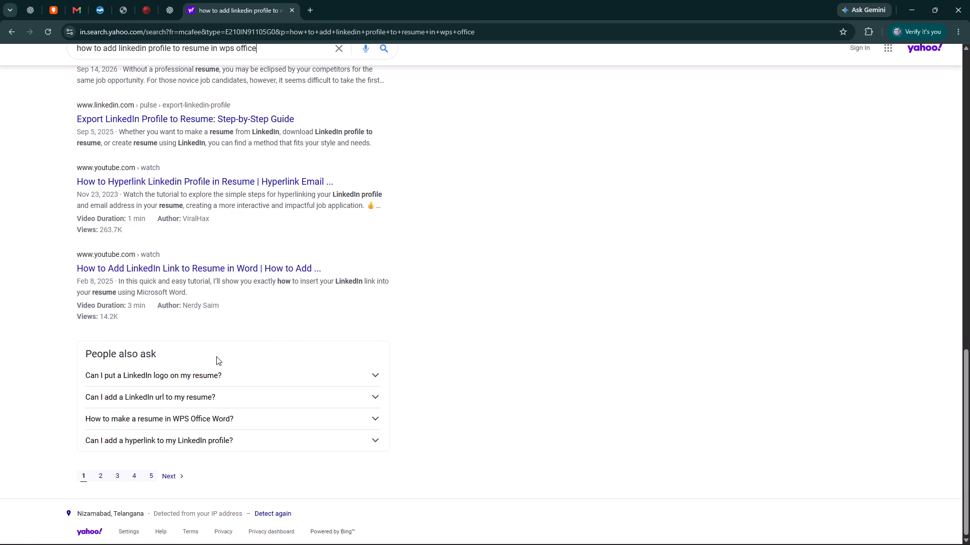
pyautogui.scroll(14, 216, 356)
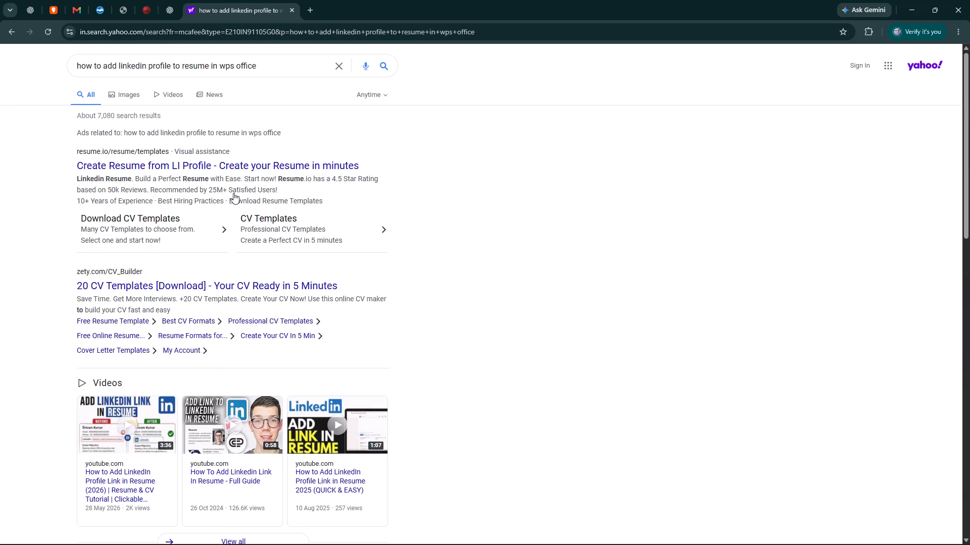
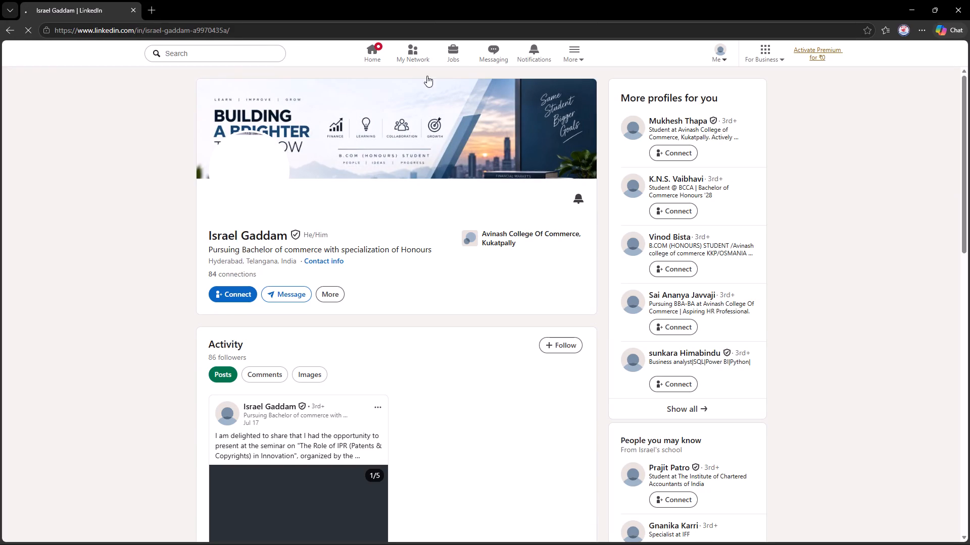
# Examine the student's LinkedIn profile, viewing the banner image and reading through the Activity, Education and Skills sections.
pyautogui.click(407, 145)
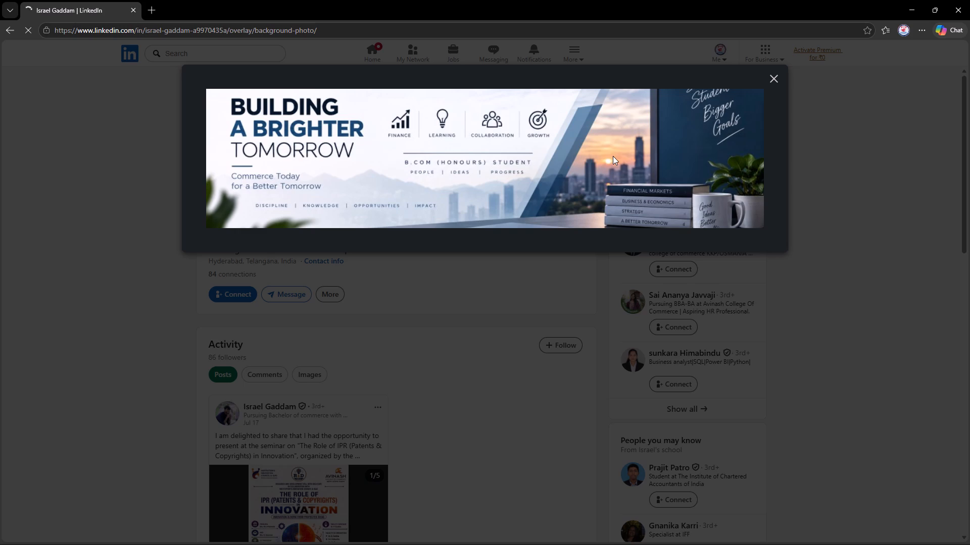
pyautogui.click(774, 79)
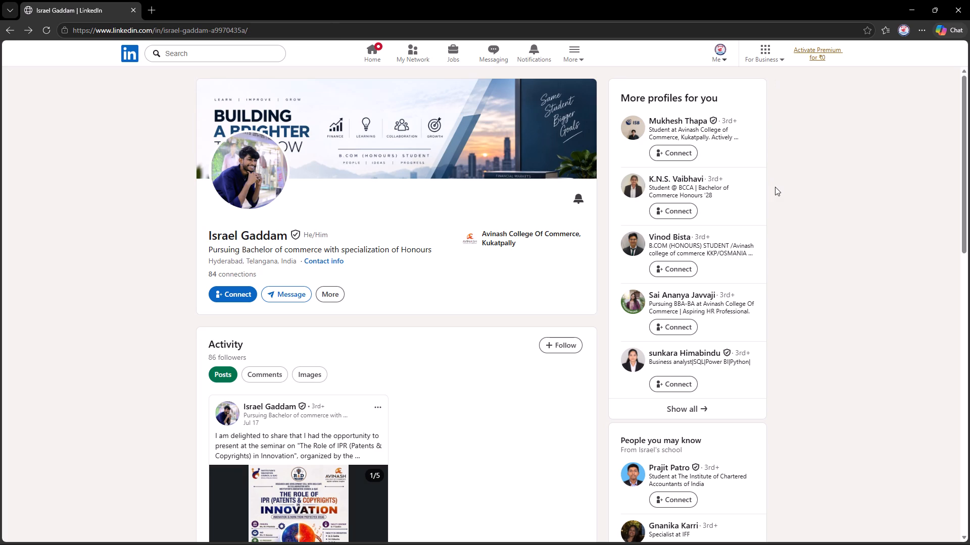
pyautogui.scroll(-3, 775, 187)
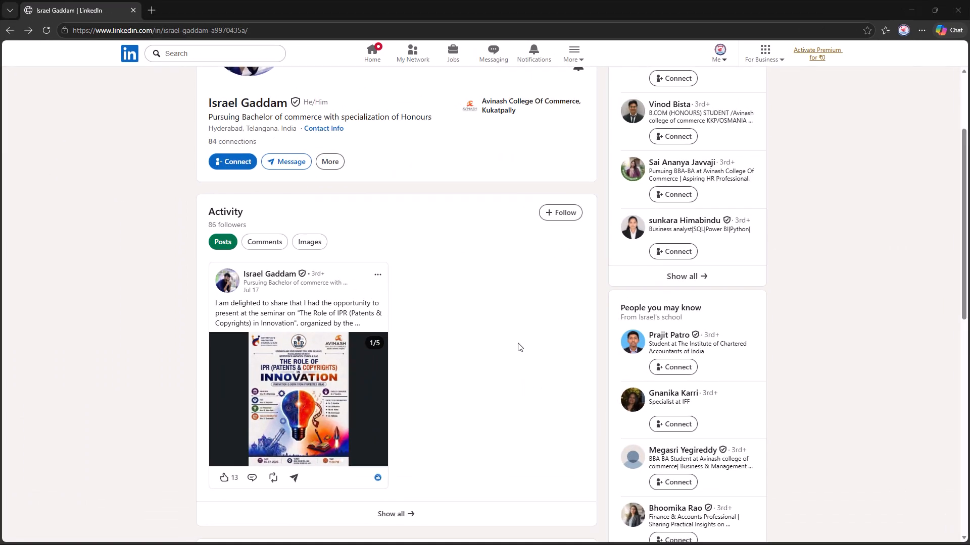
pyautogui.scroll(-4, 518, 343)
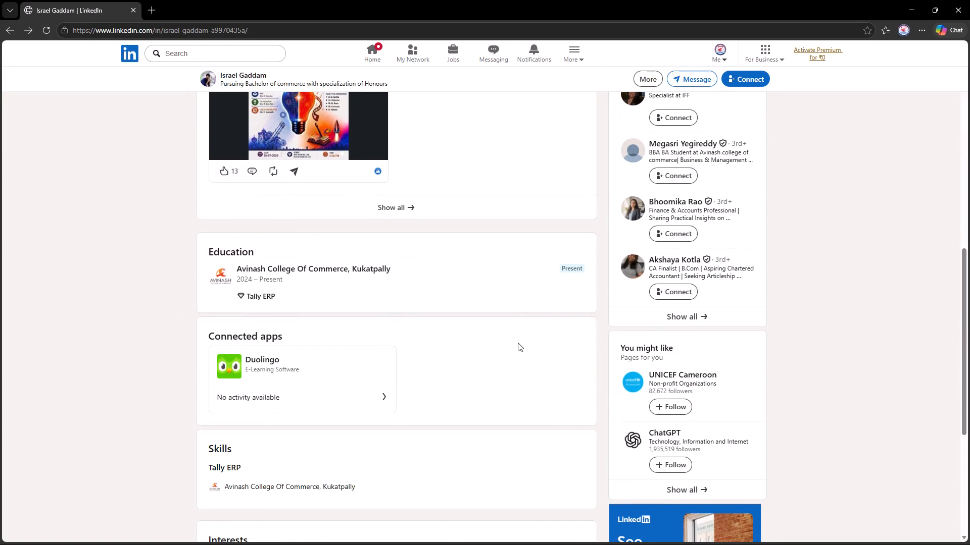
pyautogui.scroll(2, 518, 343)
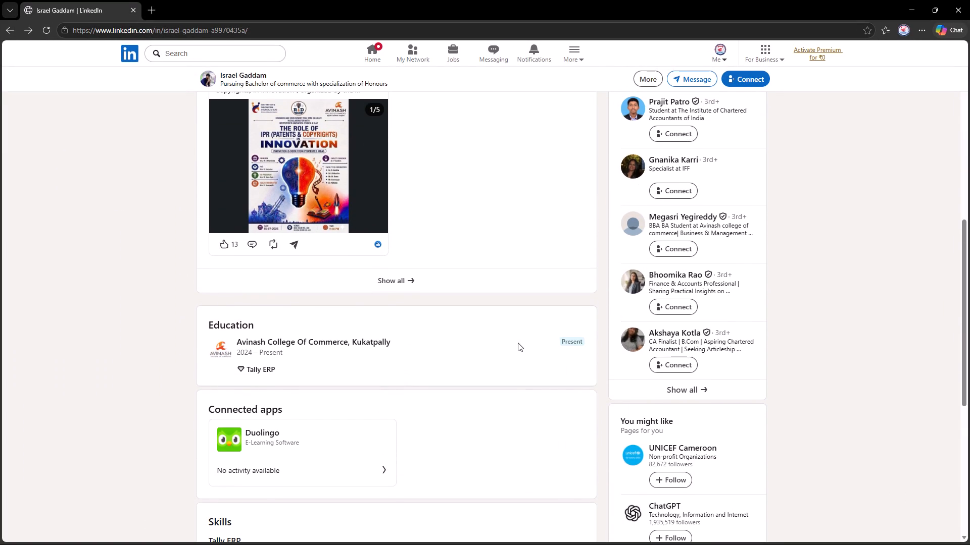
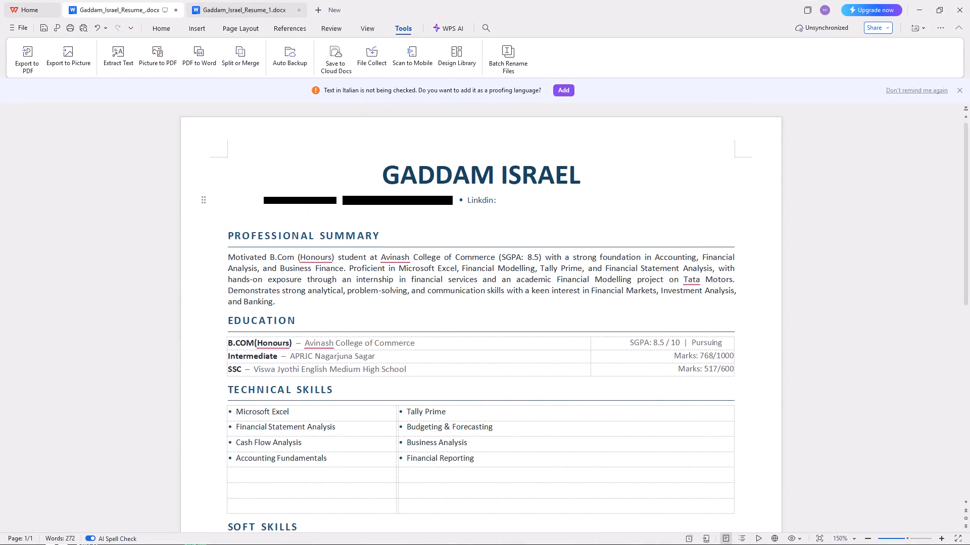
# Paste the copied LinkedIn profile URL after "Linkdin:" in the resume's contact line, using Paste Special as unformatted text.
pyautogui.hotkey('ctrl', 'v')
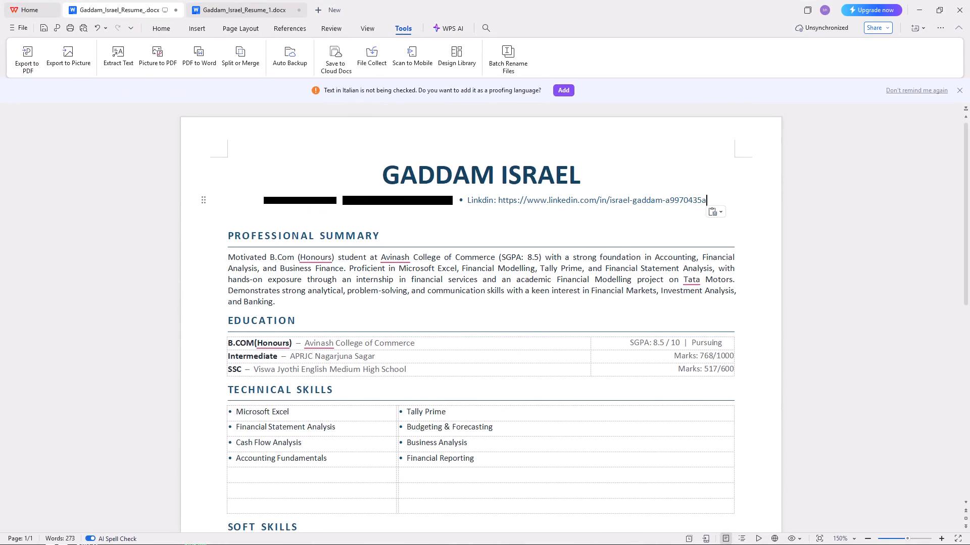
pyautogui.click(812, 205)
pyautogui.click(721, 213)
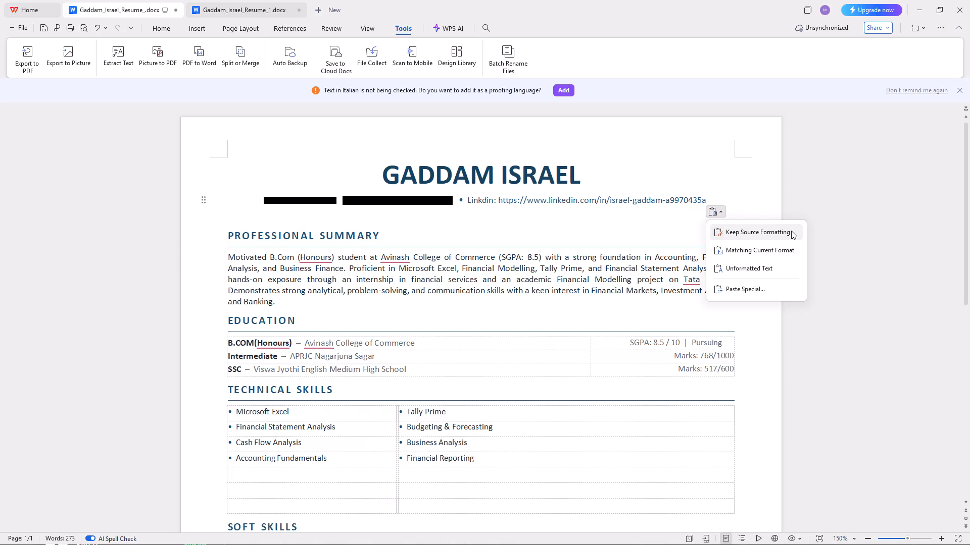
pyautogui.click(756, 284)
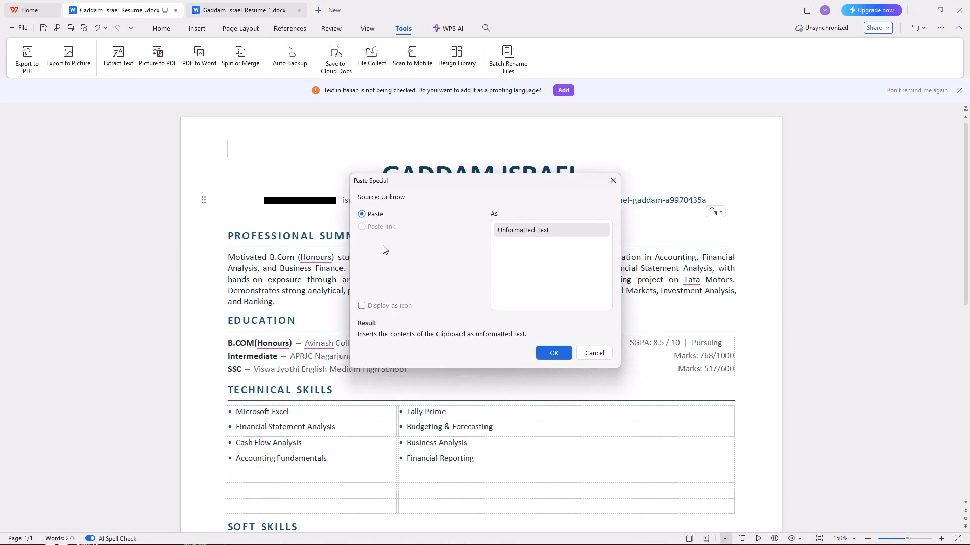
pyautogui.click(363, 225)
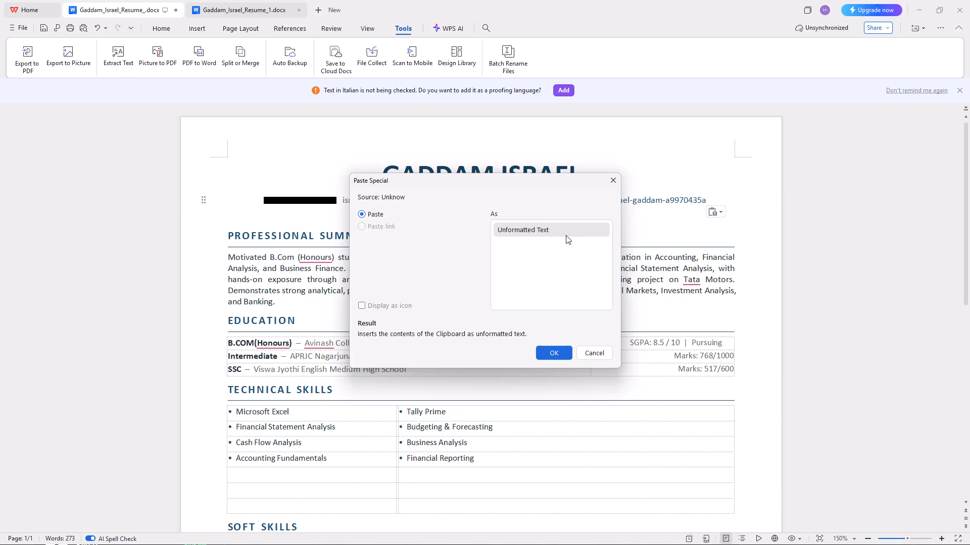
pyautogui.click(564, 233)
pyautogui.click(526, 255)
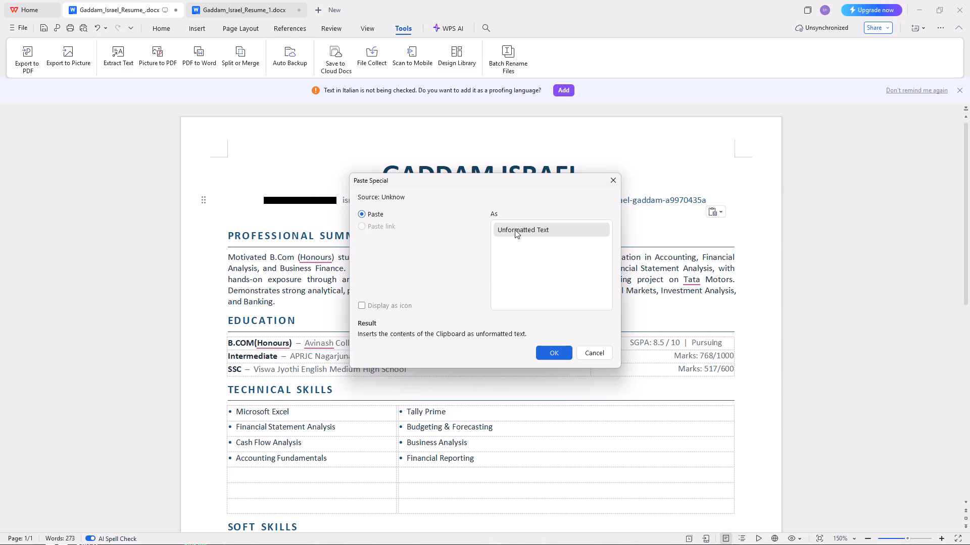
pyautogui.click(515, 229)
pyautogui.click(549, 347)
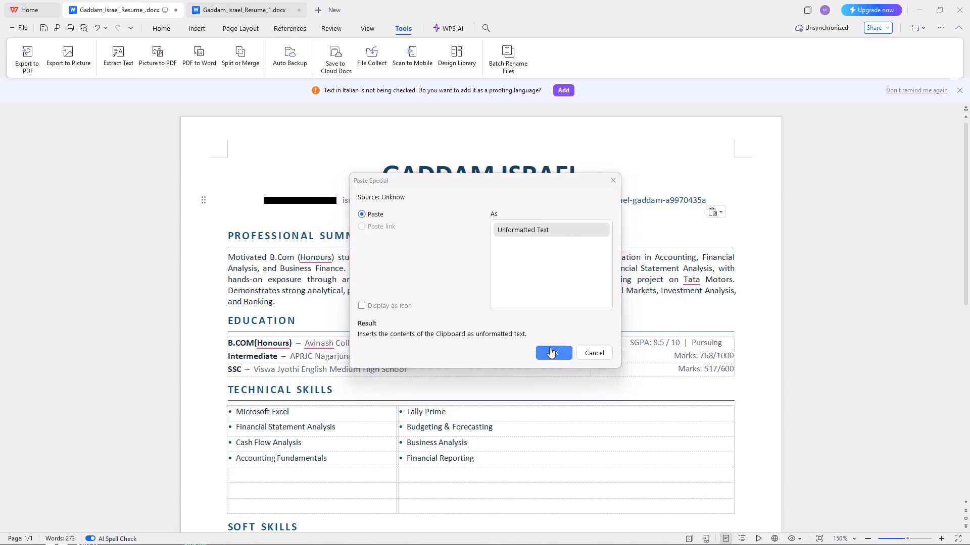
pyautogui.click(765, 220)
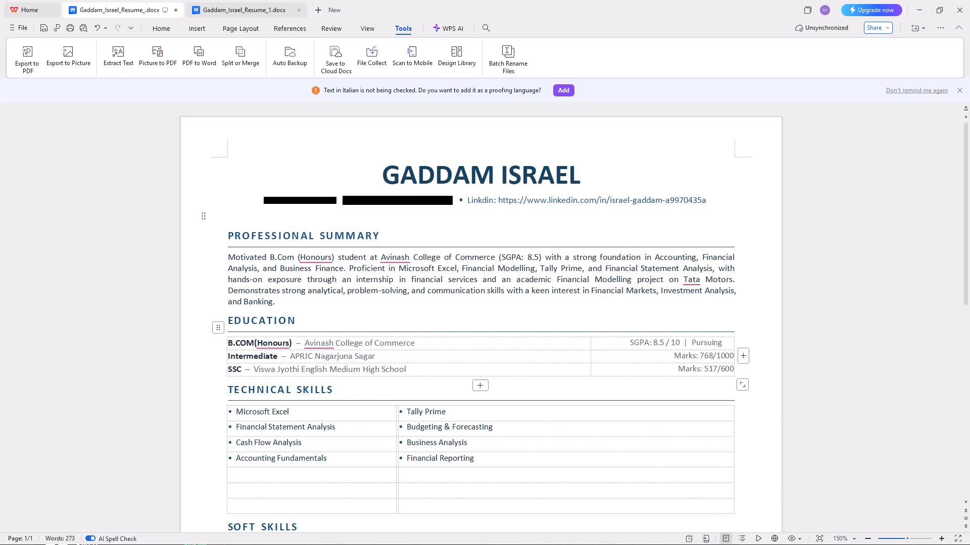
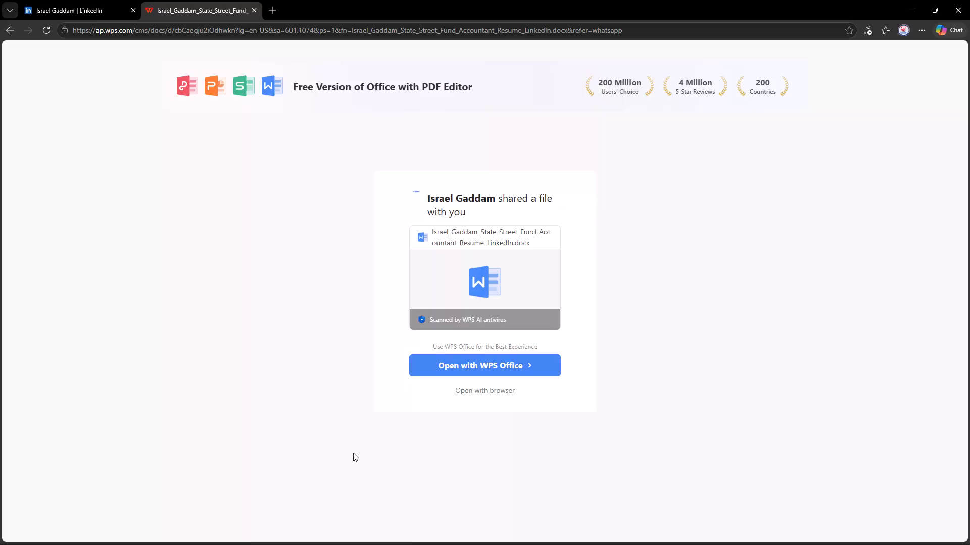
# Open the shared State Street Fund Accountant resume in WPS Office from its share page, allowing the site to launch the app.
pyautogui.click(505, 305)
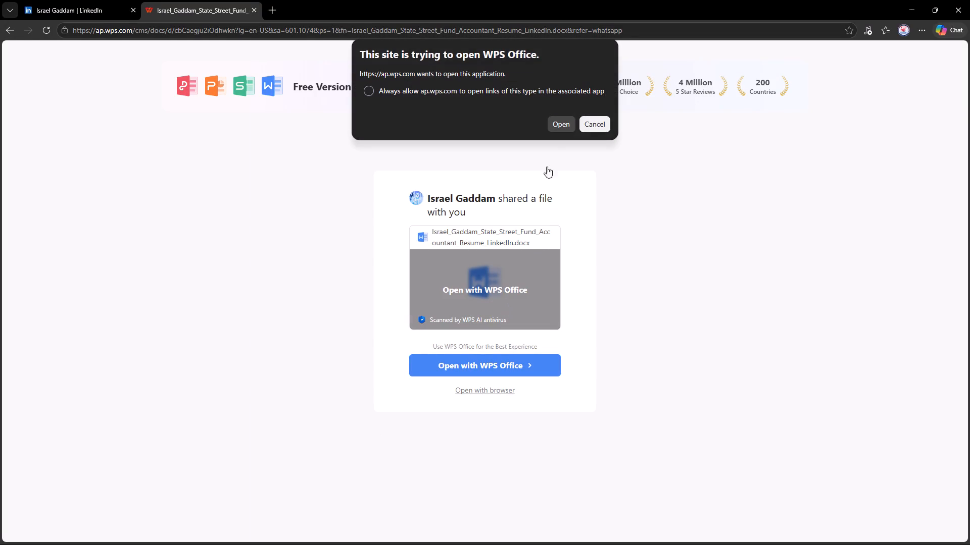
pyautogui.click(567, 119)
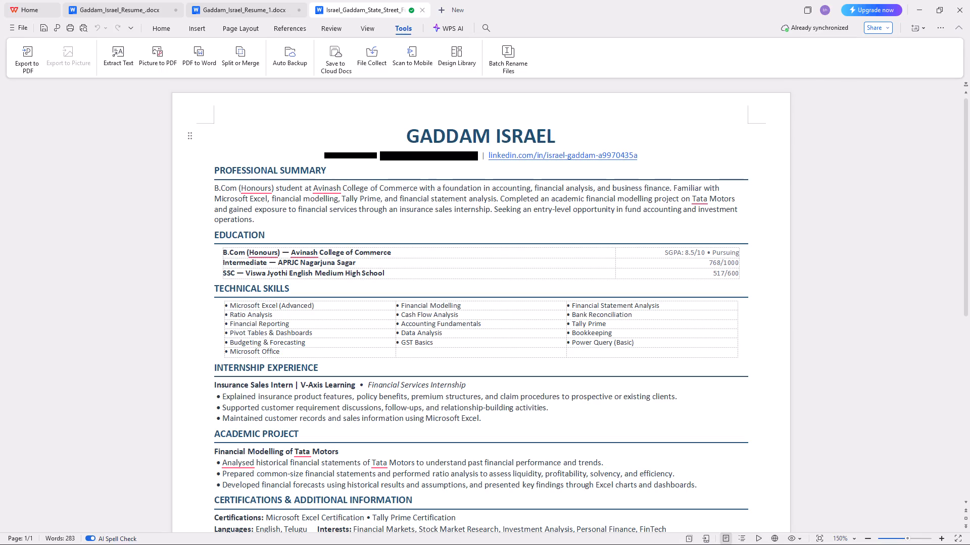
# Review the State Street resume's sections and layout from top to bottom, comparing it with the two other open resume versions.
pyautogui.scroll(-1, 799, 255)
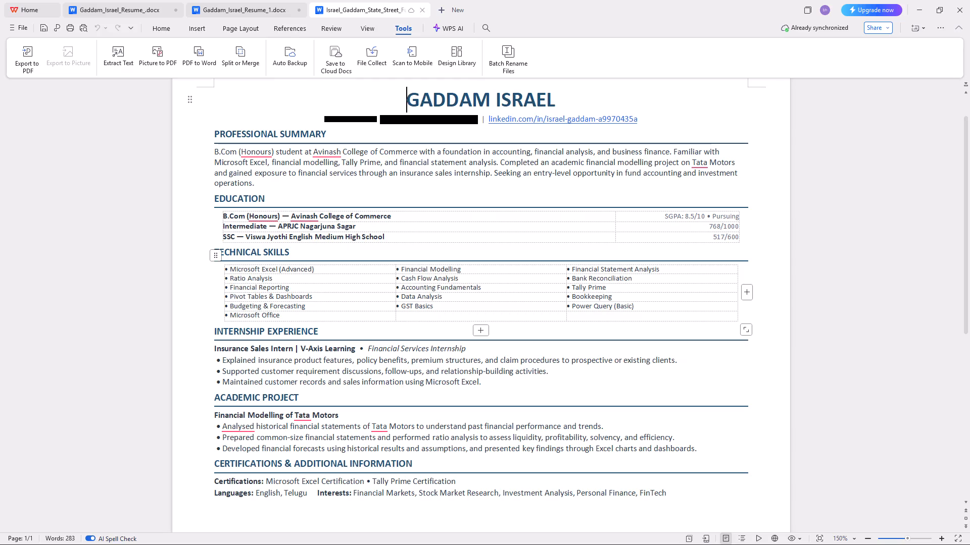
pyautogui.click(111, 297)
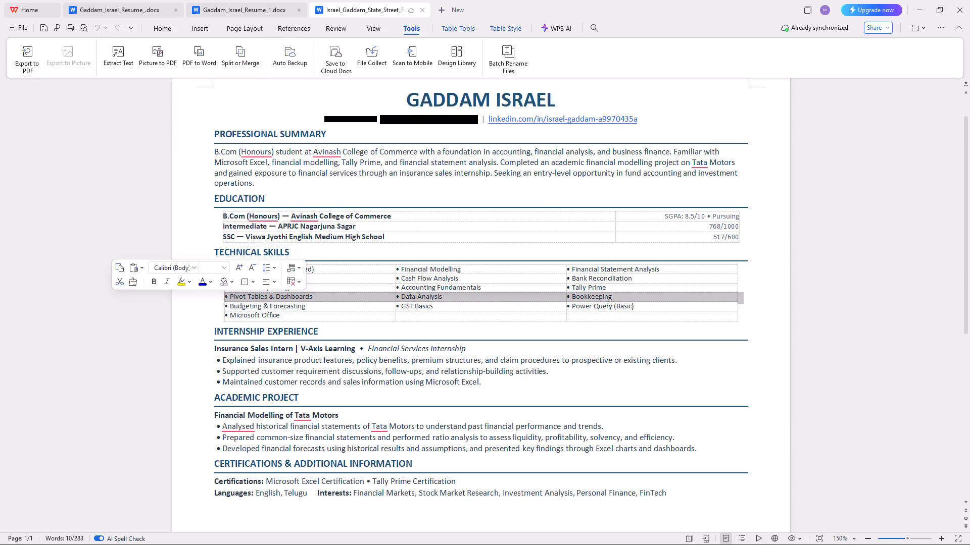
pyautogui.click(111, 297)
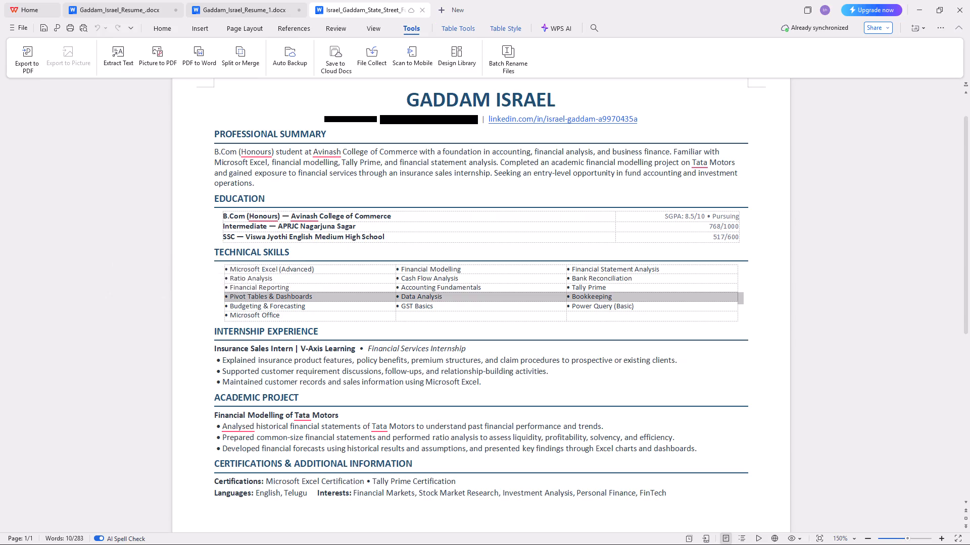
pyautogui.click(189, 366)
pyautogui.click(227, 0)
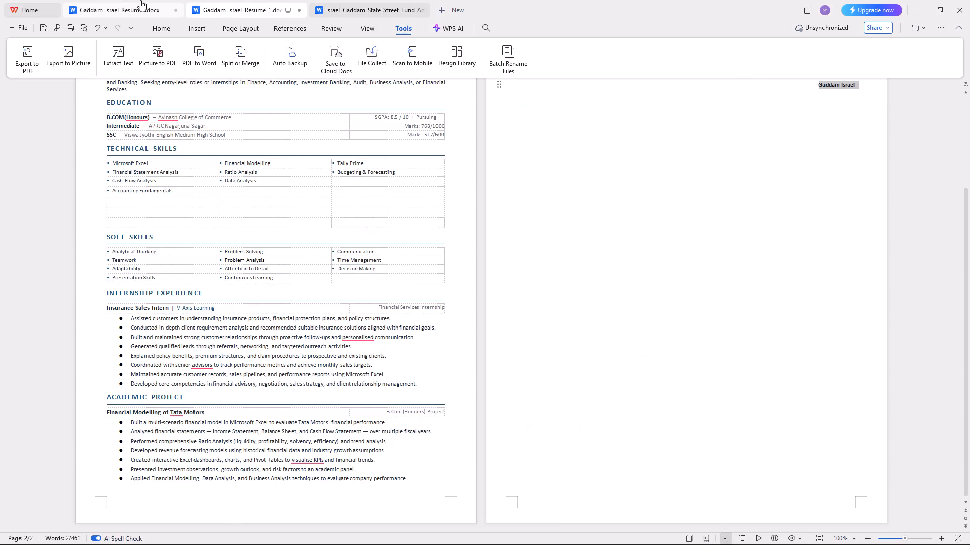
pyautogui.click(141, 0)
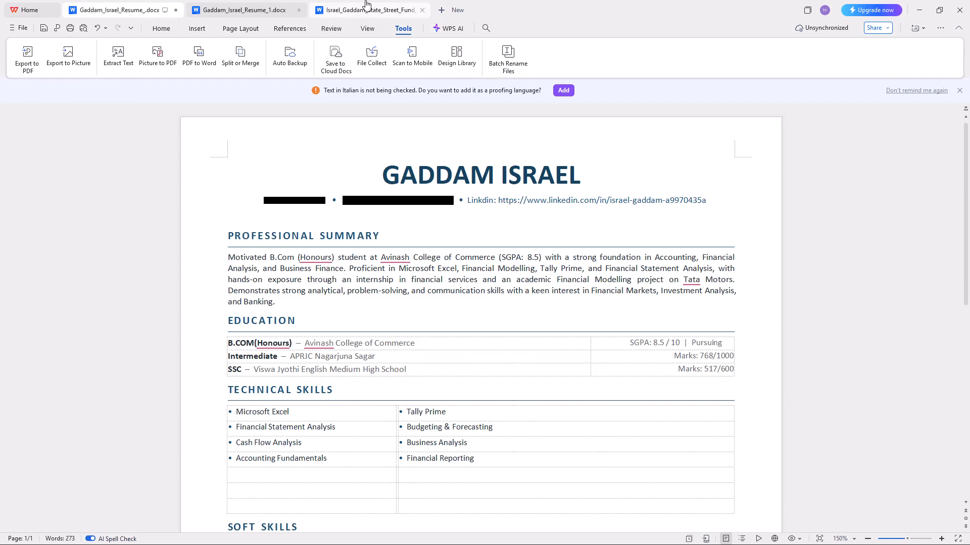
pyautogui.click(366, 0)
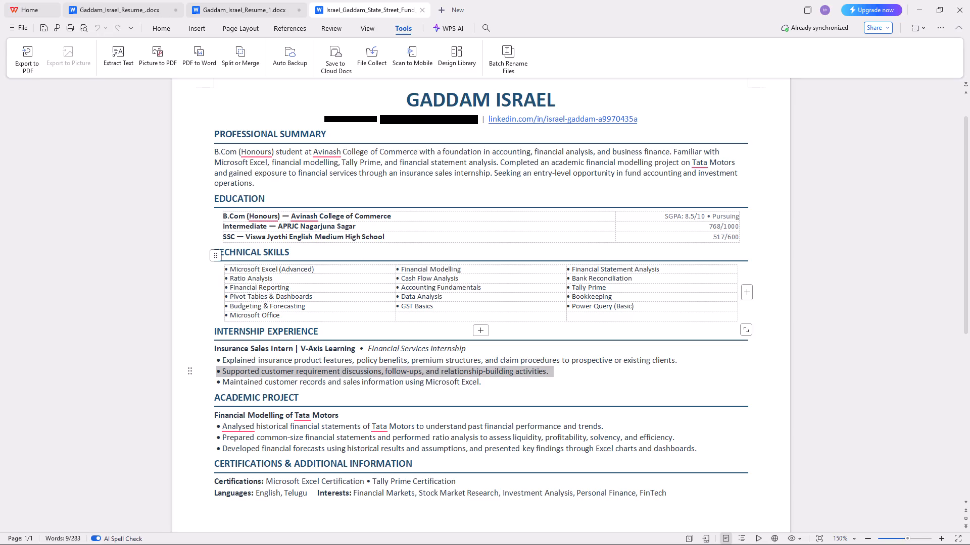
pyautogui.scroll(-5, 449, 288)
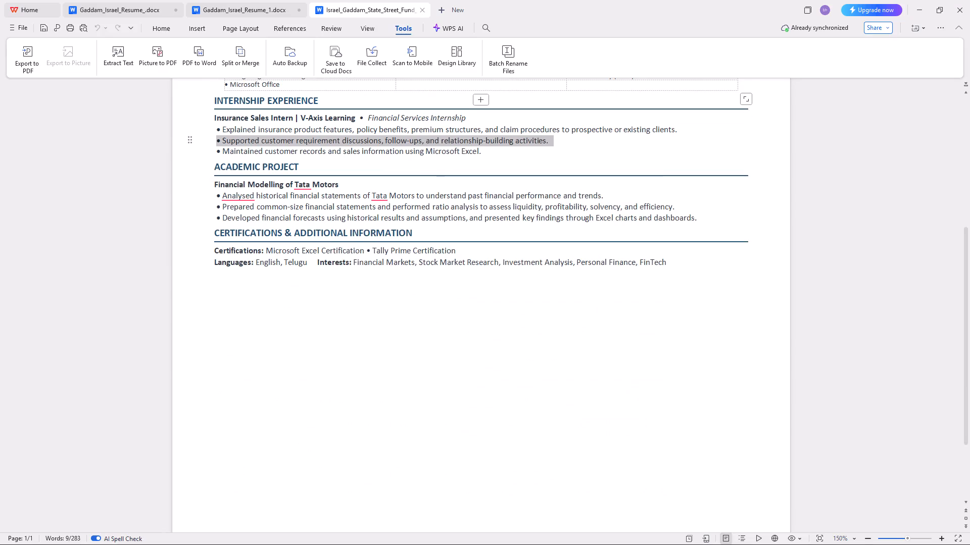
pyautogui.scroll(-6, 449, 288)
pyautogui.scroll(6, 449, 288)
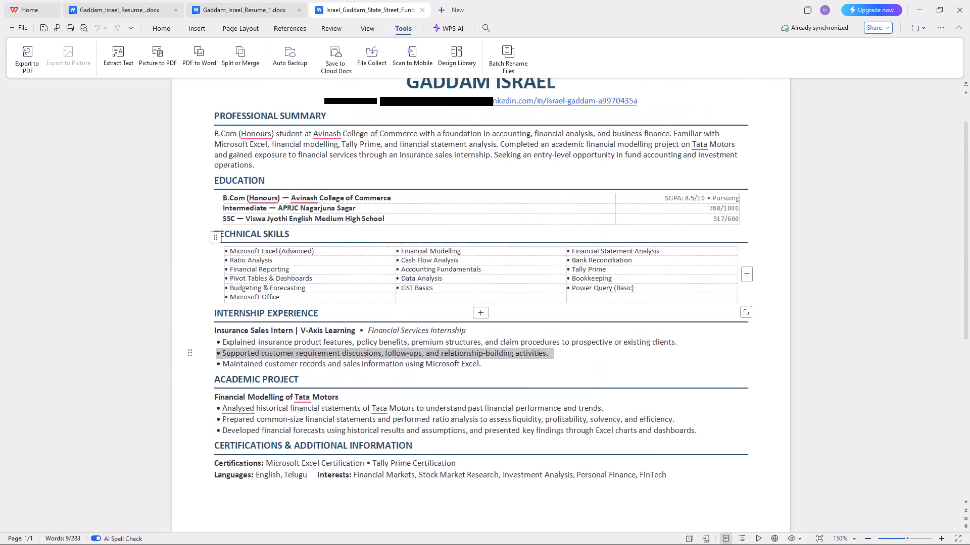
pyautogui.scroll(1, 449, 288)
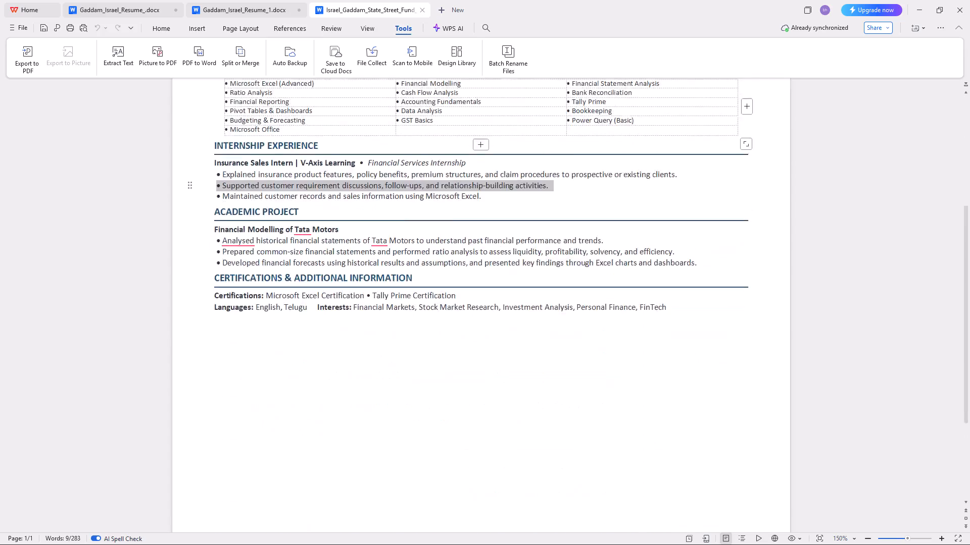
pyautogui.scroll(1, 449, 288)
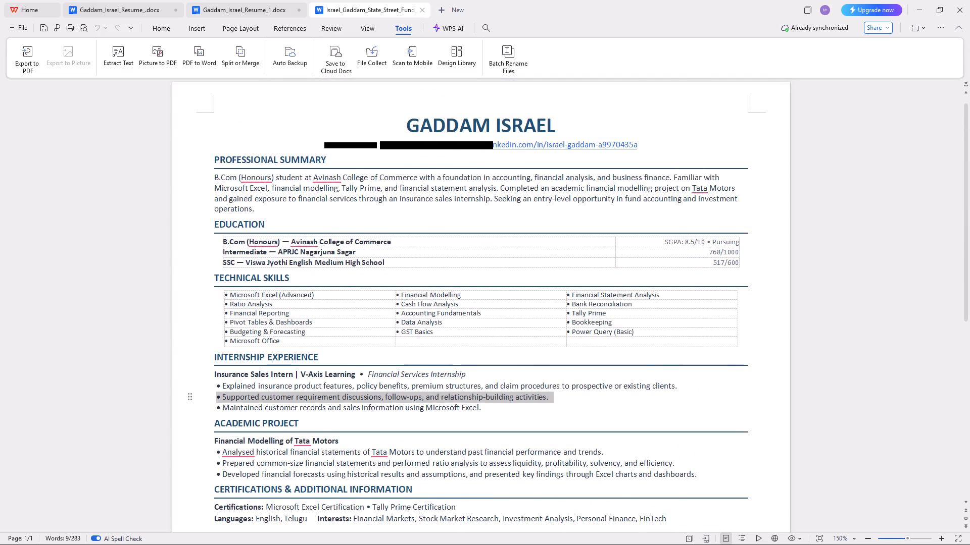
# Examine the LinkedIn hyperlink in the State Street resume's contact line and try to open it.
pyautogui.moveTo(487, 146); pyautogui.dragTo(612, 141)
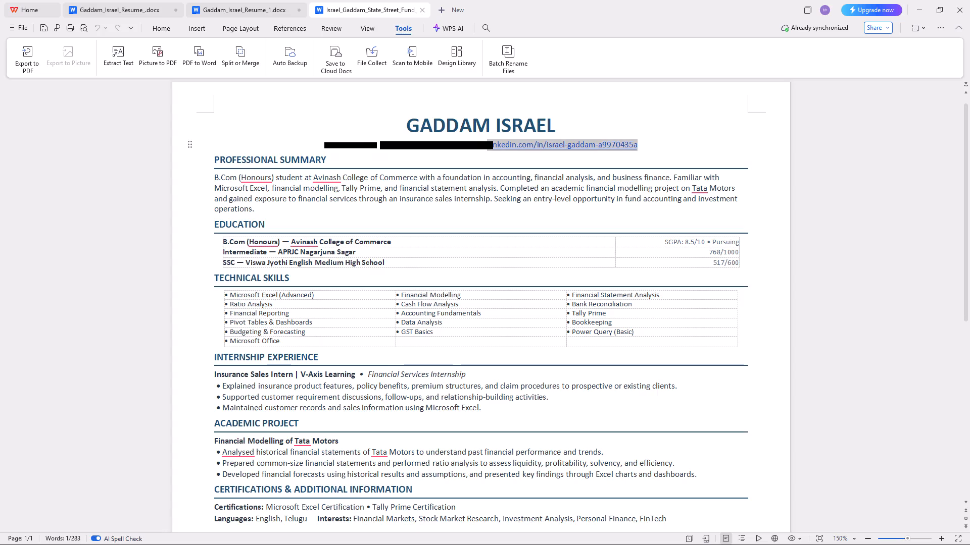
pyautogui.moveTo(612, 141); pyautogui.dragTo(646, 150)
pyautogui.click(733, 164)
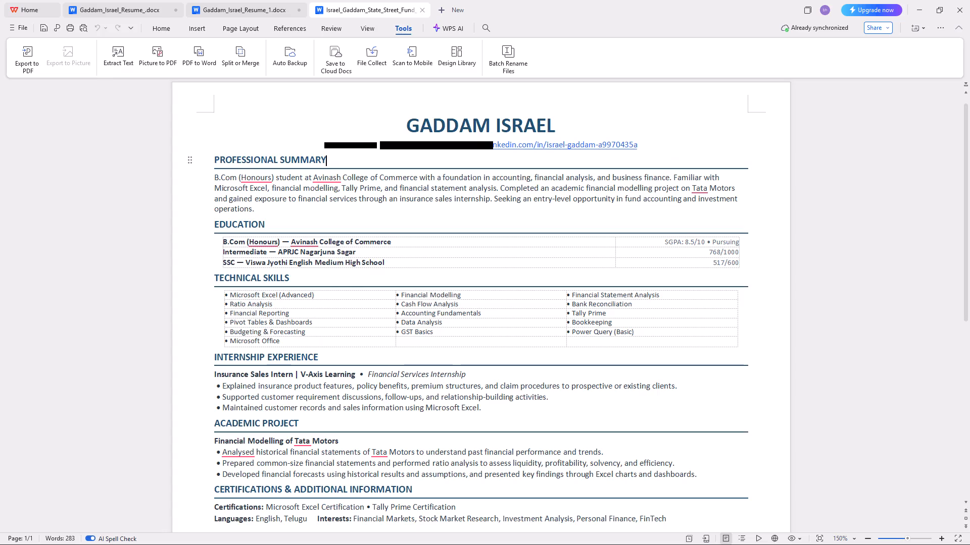
pyautogui.click(586, 145)
pyautogui.click(586, 145)
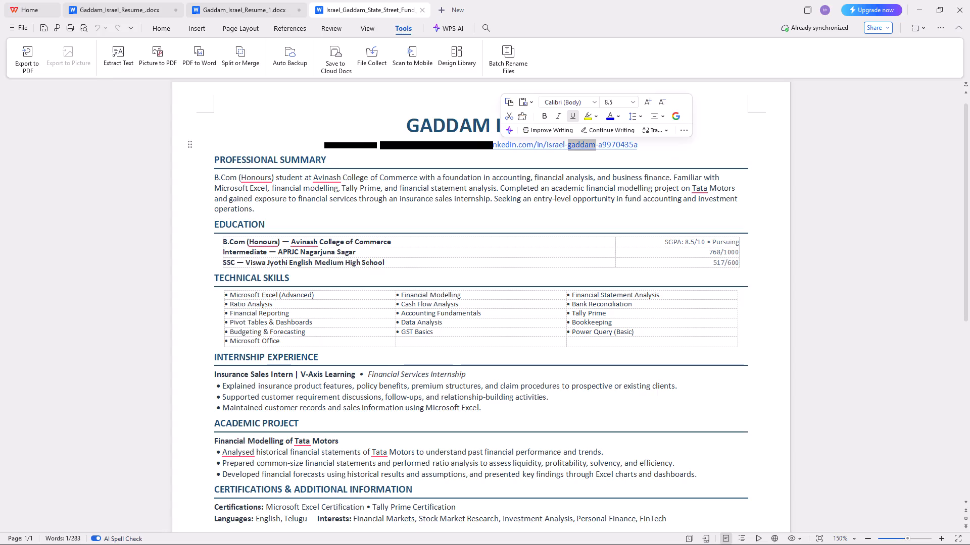
pyautogui.click(586, 145)
pyautogui.click(586, 145)
pyautogui.doubleClick(586, 145)
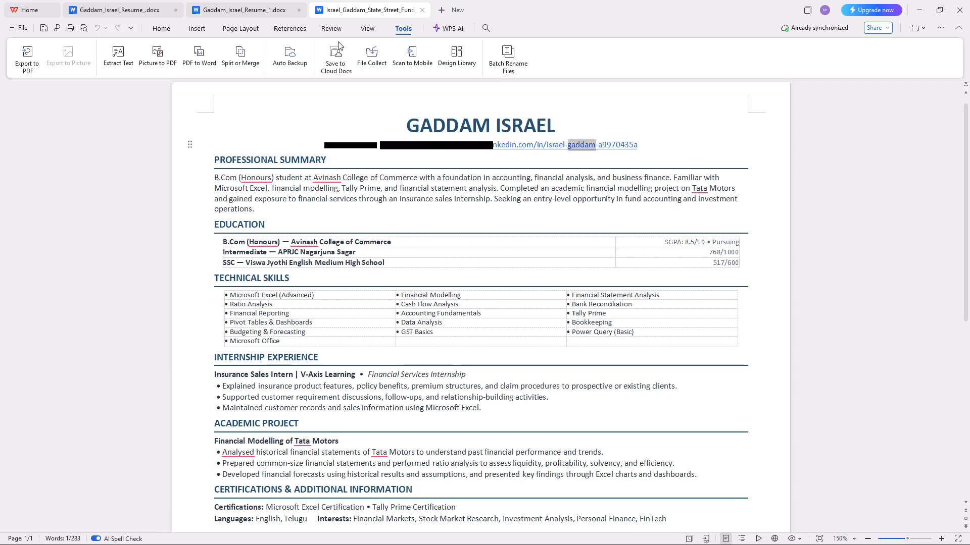
# Switch to the resume with the "Linkdin:" label and try to open the LinkedIn URL in its contact line.
pyautogui.click(158, 0)
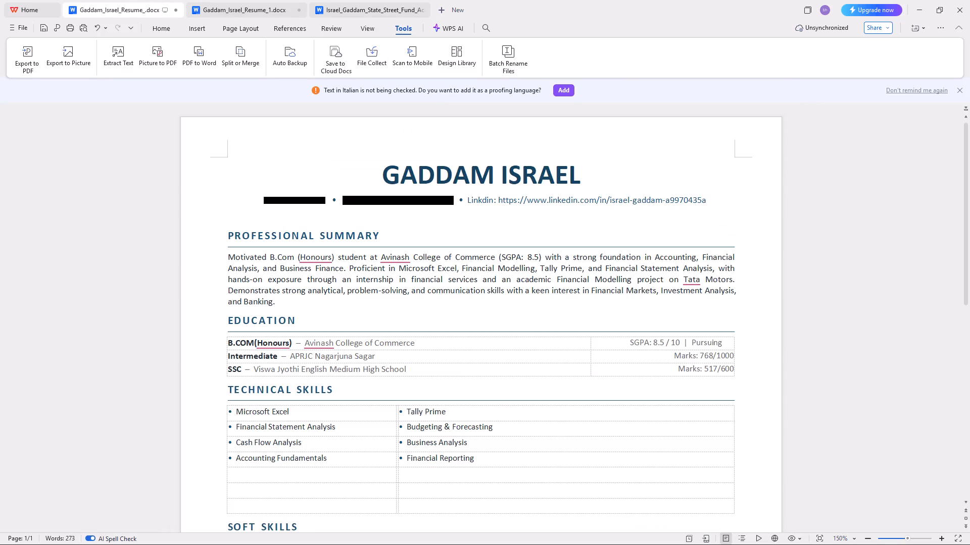
pyautogui.doubleClick(582, 200)
pyautogui.click(582, 200)
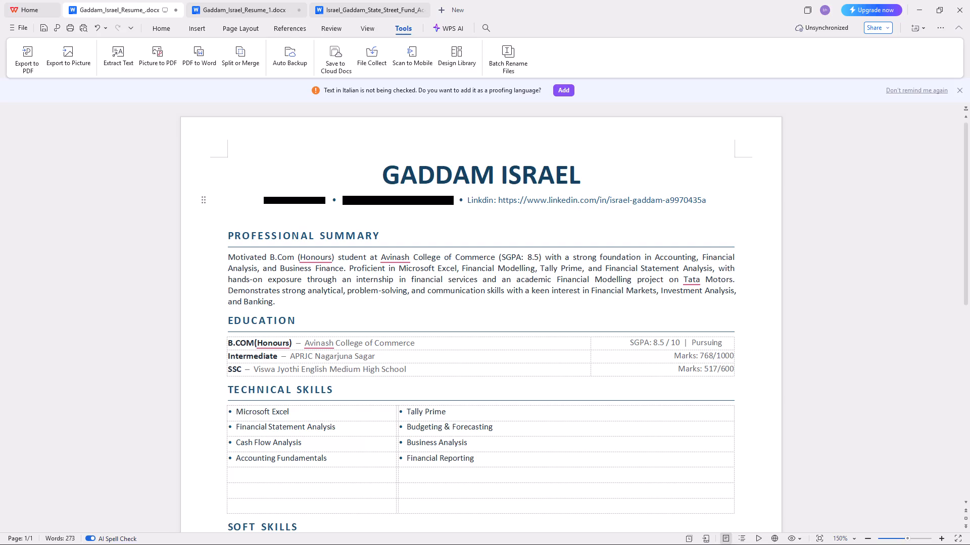
pyautogui.click(601, 198)
pyautogui.click(601, 198)
pyautogui.doubleClick(601, 198)
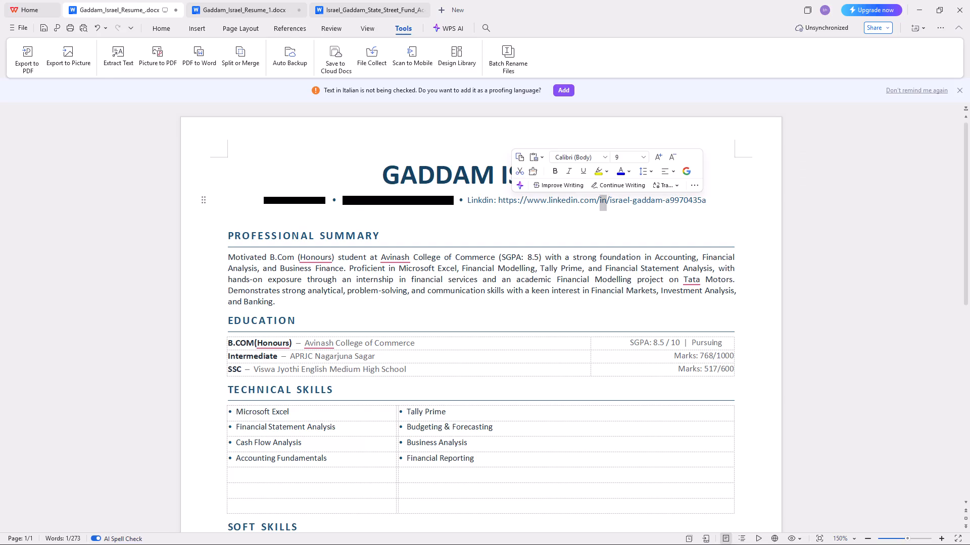
# Copy the LinkedIn link from the State Street resume's contact line and open a new tab in Brave.
pyautogui.click(368, 0)
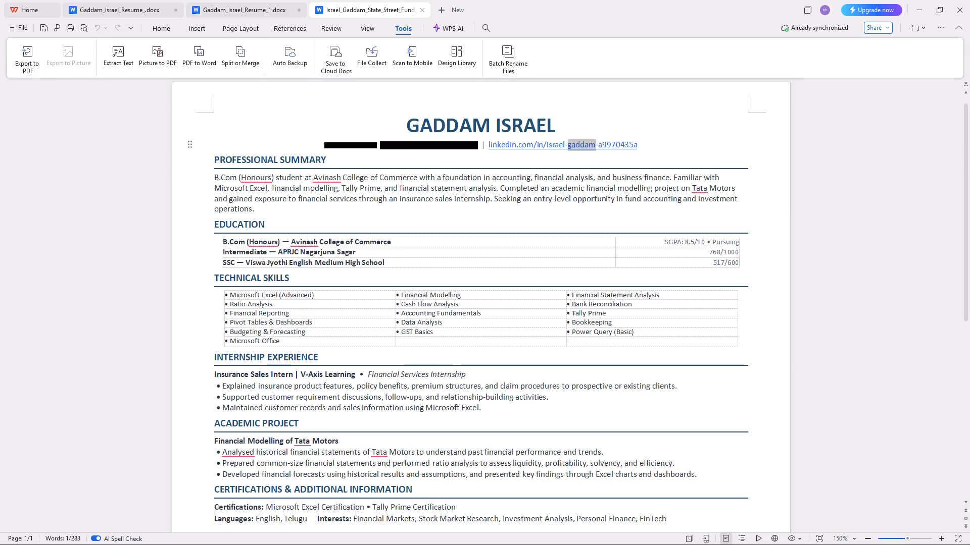
pyautogui.moveTo(488, 146); pyautogui.dragTo(591, 145)
pyautogui.hotkey('ctrl', 'c')
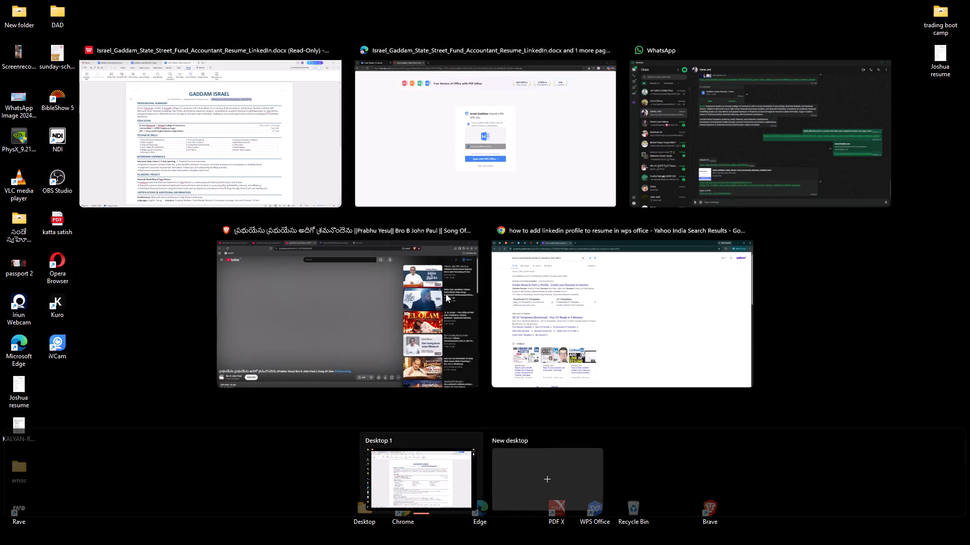
pyautogui.click(442, 291)
pyautogui.click(571, 0)
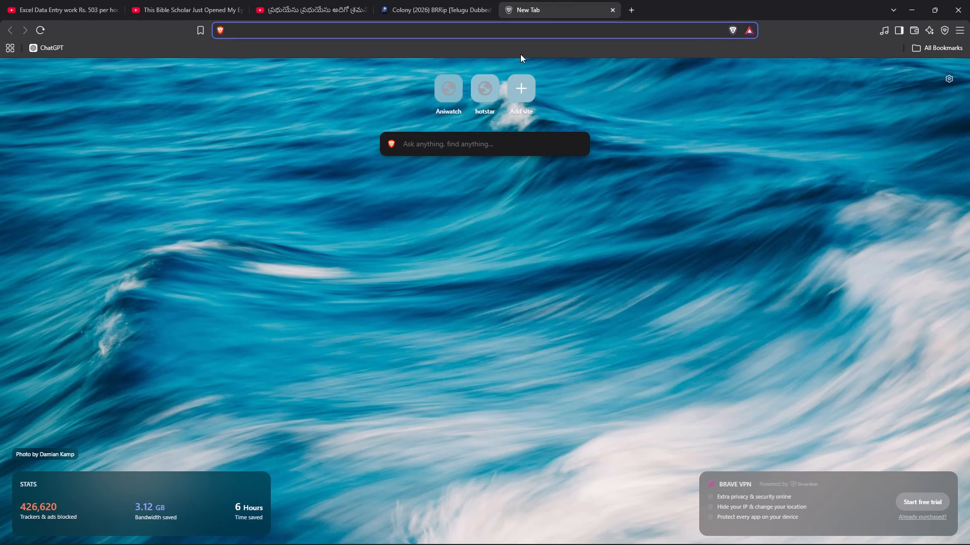
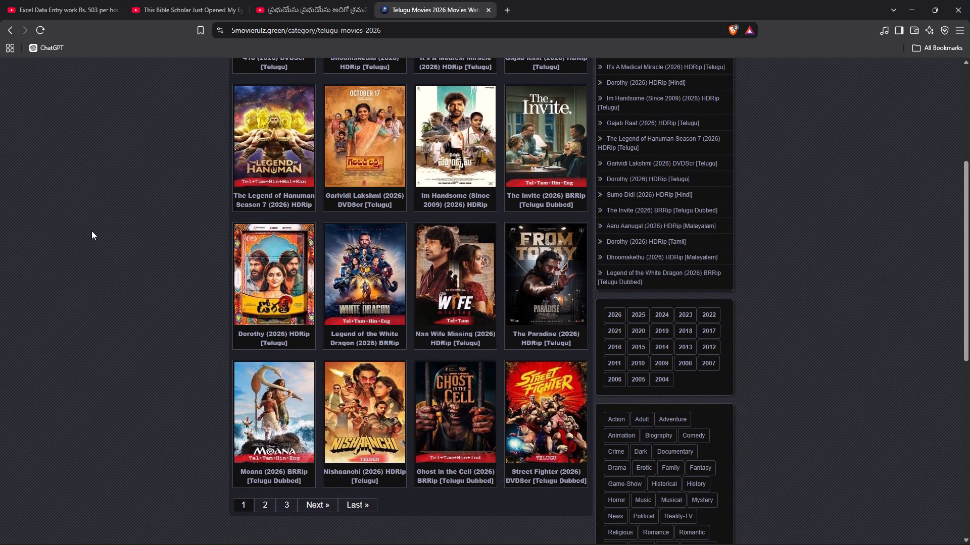
# Close the tab listing the Telugu movies of 2026.
pyautogui.scroll(-2, 91, 230)
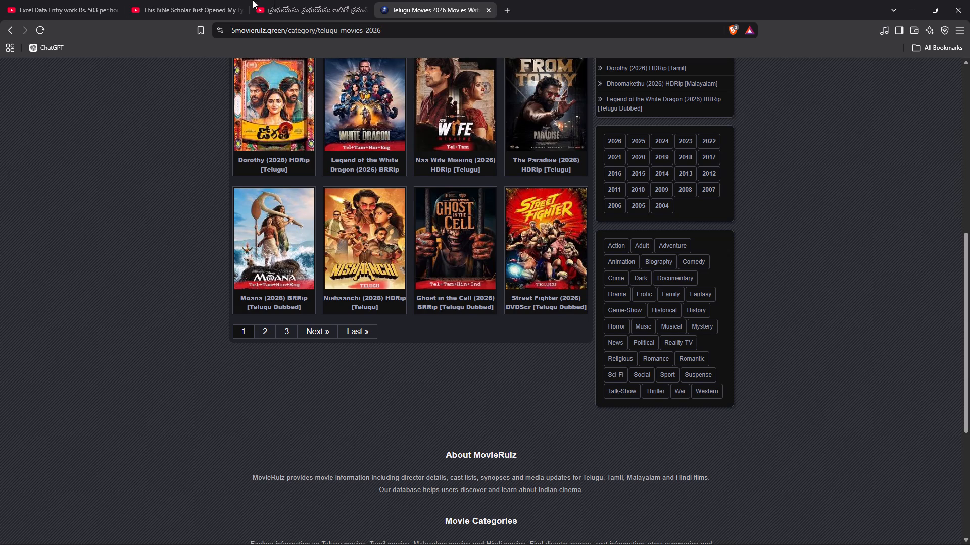
pyautogui.click(486, 10)
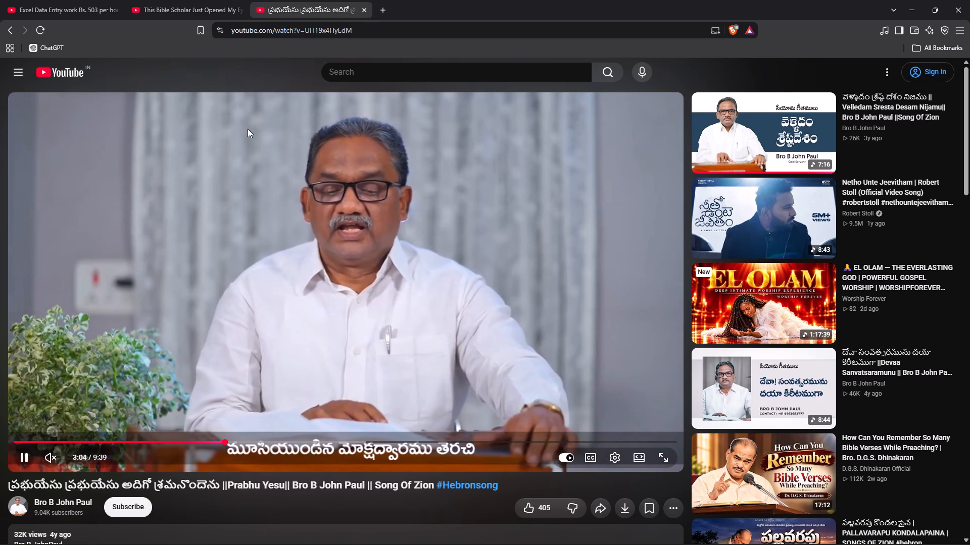
# Pause the Hebron song video and the "This Bible Scholar Just Opened My Eyes" video in the two YouTube tabs.
pyautogui.click(259, 133)
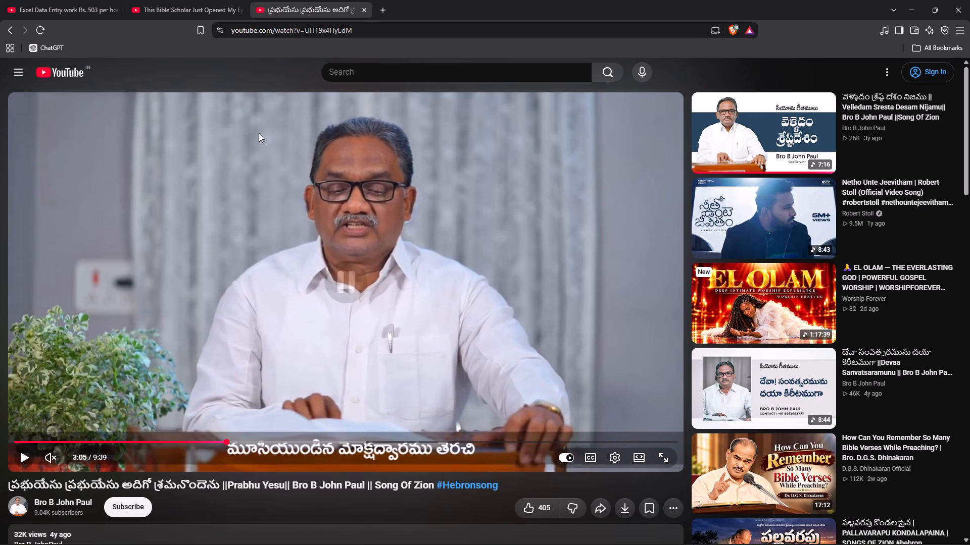
pyautogui.click(170, 0)
pyautogui.click(257, 183)
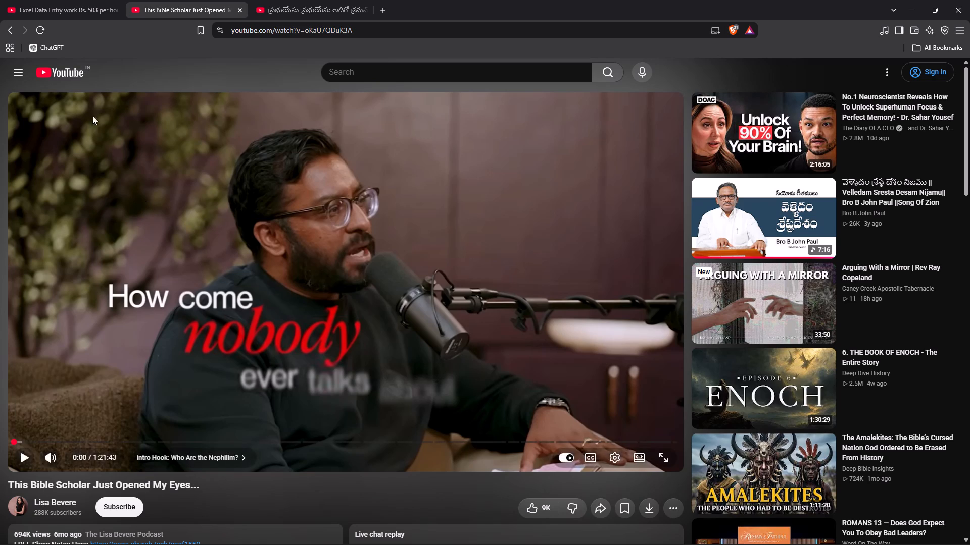
# Open the YouTube home page in a new tab and play the Short titled "17 December 2025".
pyautogui.keyDown('ctrl'); pyautogui.click(73, 69); pyautogui.keyUp('ctrl')
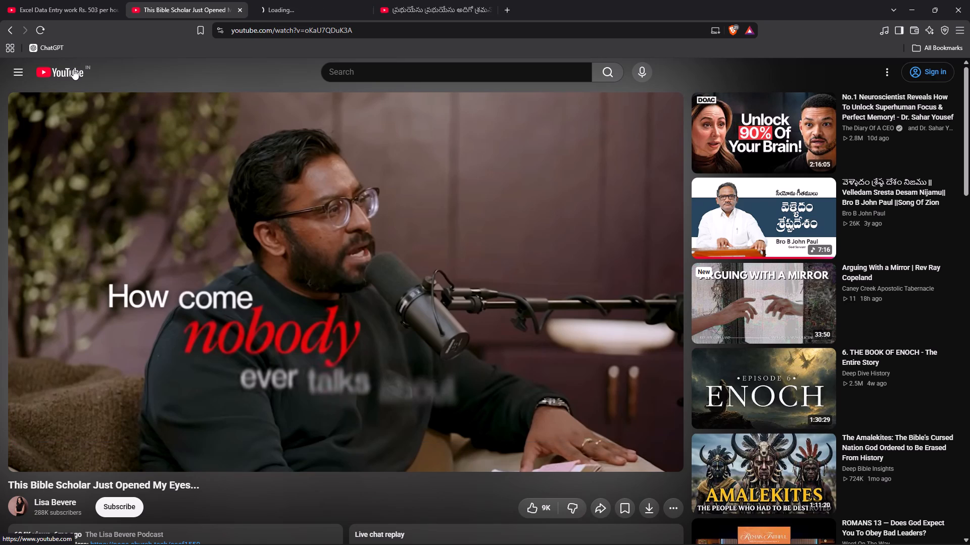
pyautogui.click(261, 0)
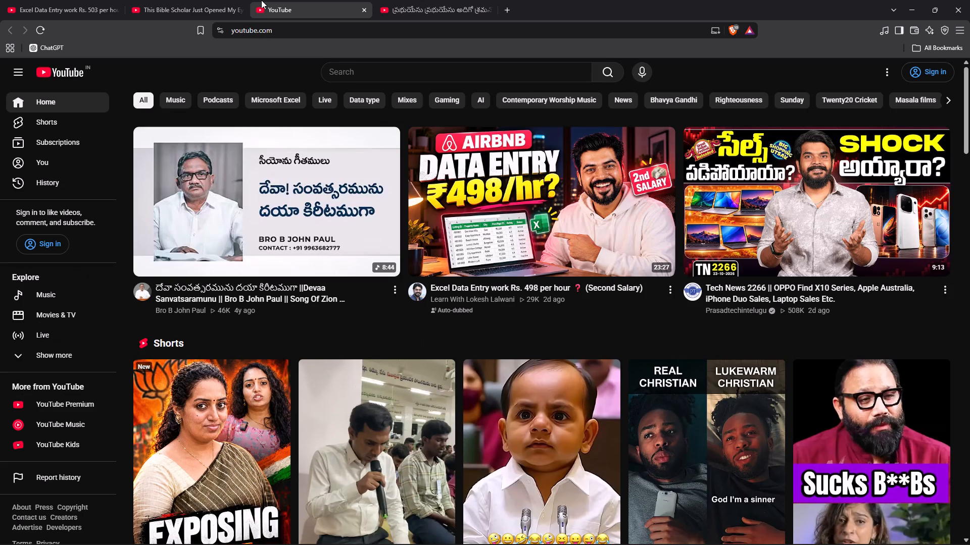
pyautogui.scroll(-2, 261, 0)
pyautogui.scroll(-3, 119, 75)
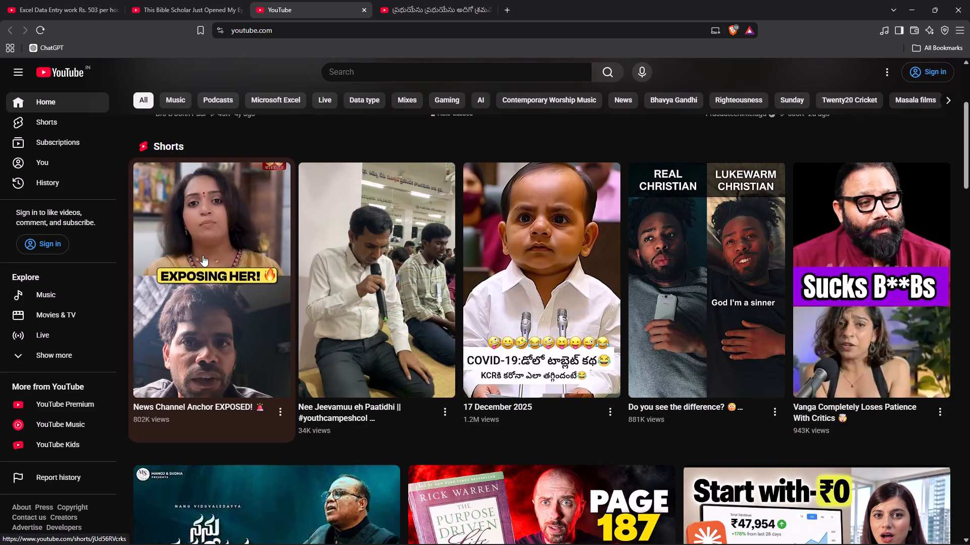
pyautogui.click(511, 270)
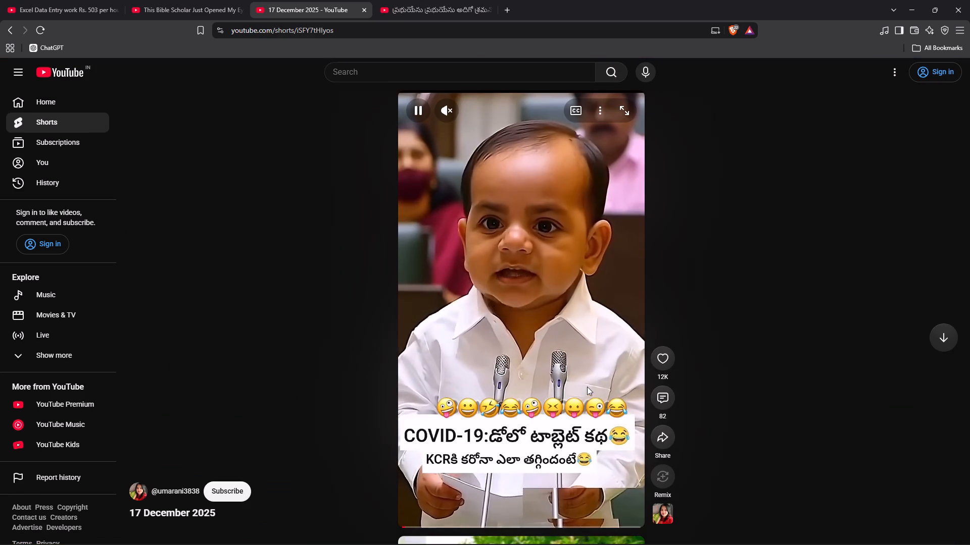
# Unmute the playing Short and set its volume to about a third.
pyautogui.click(468, 110)
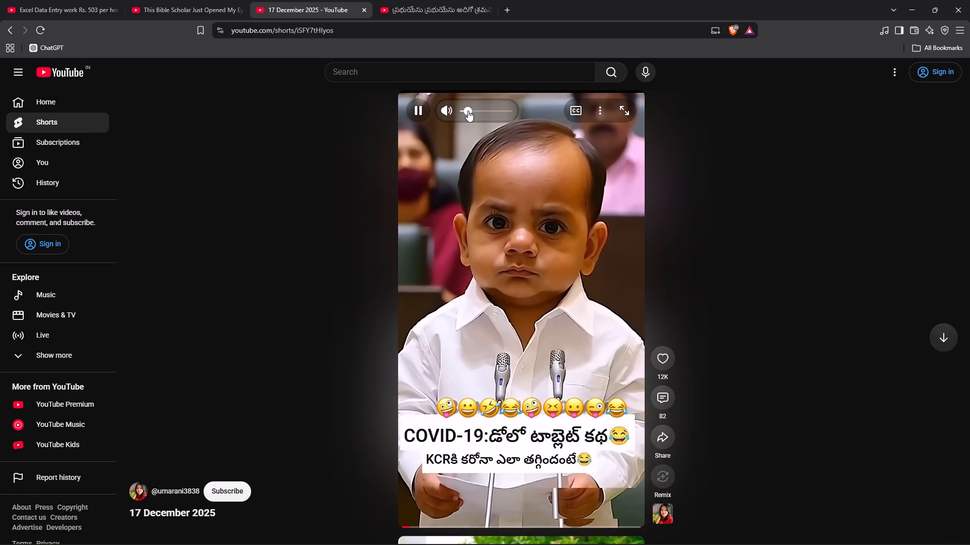
pyautogui.moveTo(468, 111); pyautogui.dragTo(479, 112)
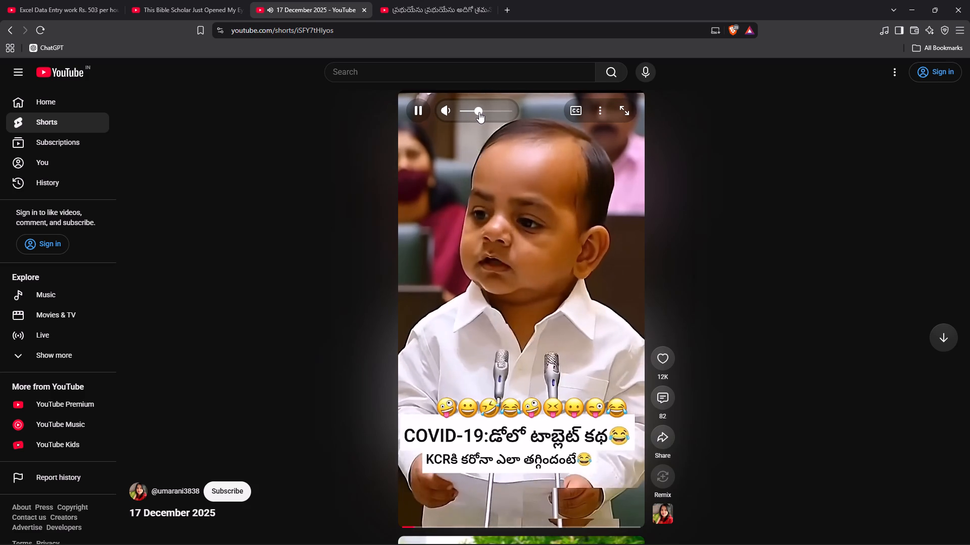
pyautogui.moveTo(479, 112); pyautogui.dragTo(476, 116)
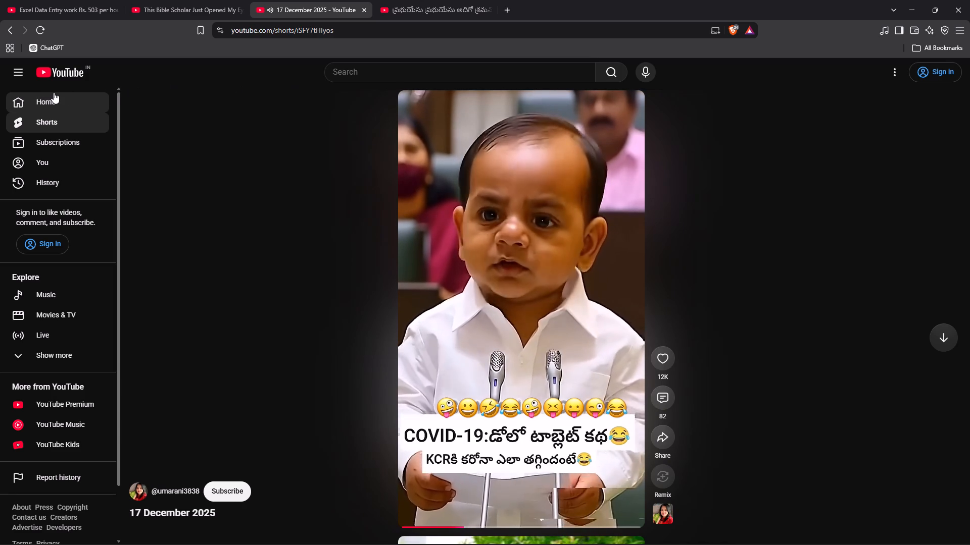
# Return to the YouTube home page and browse the recommended videos and Shorts.
pyautogui.click(71, 78)
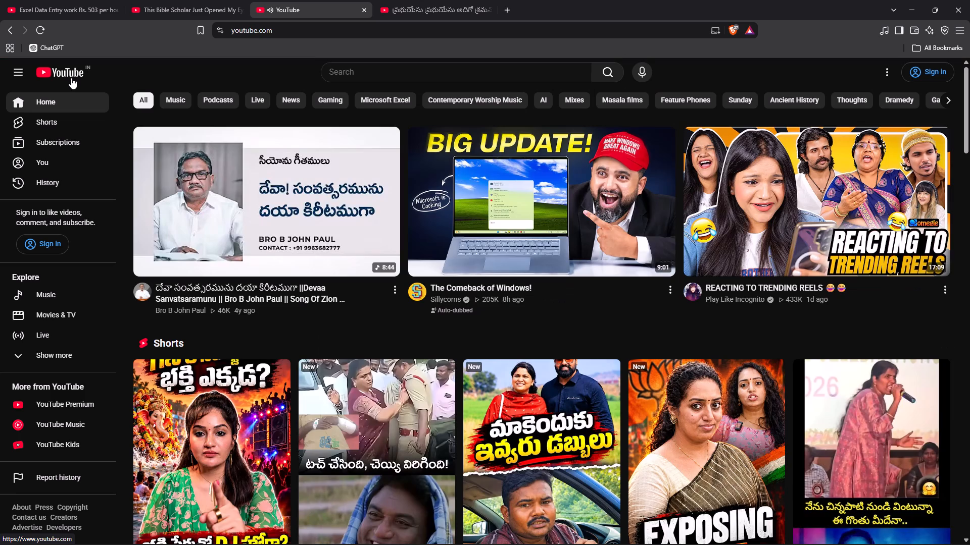
pyautogui.scroll(-1, 118, 158)
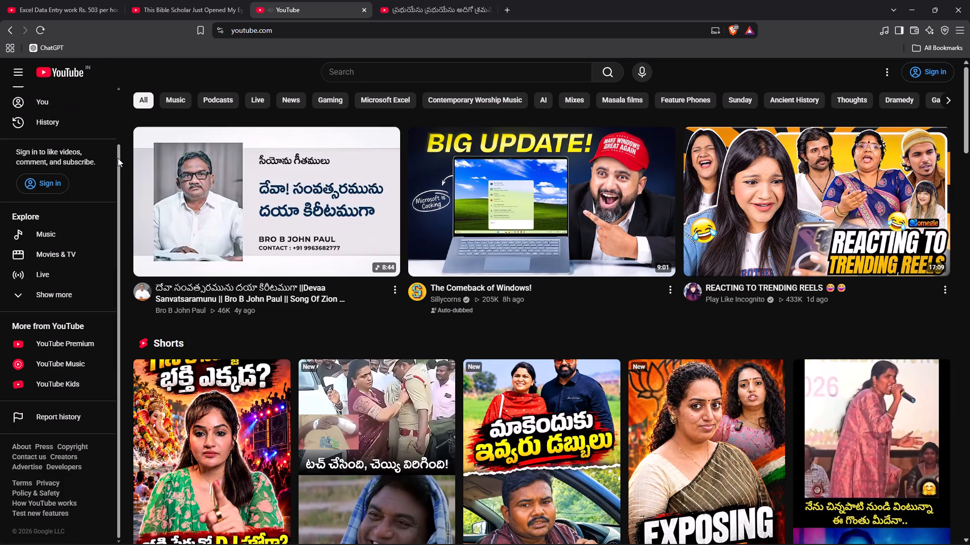
pyautogui.scroll(-3, 118, 158)
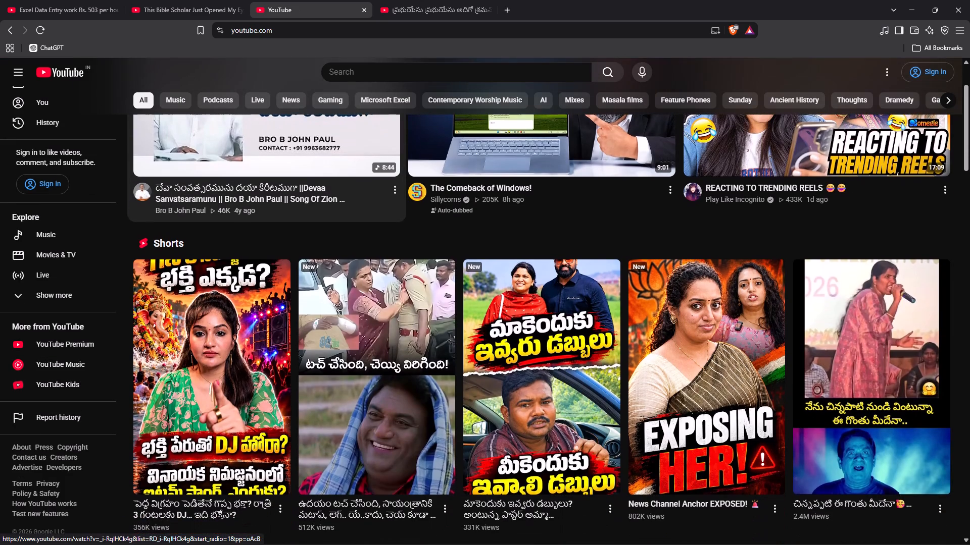
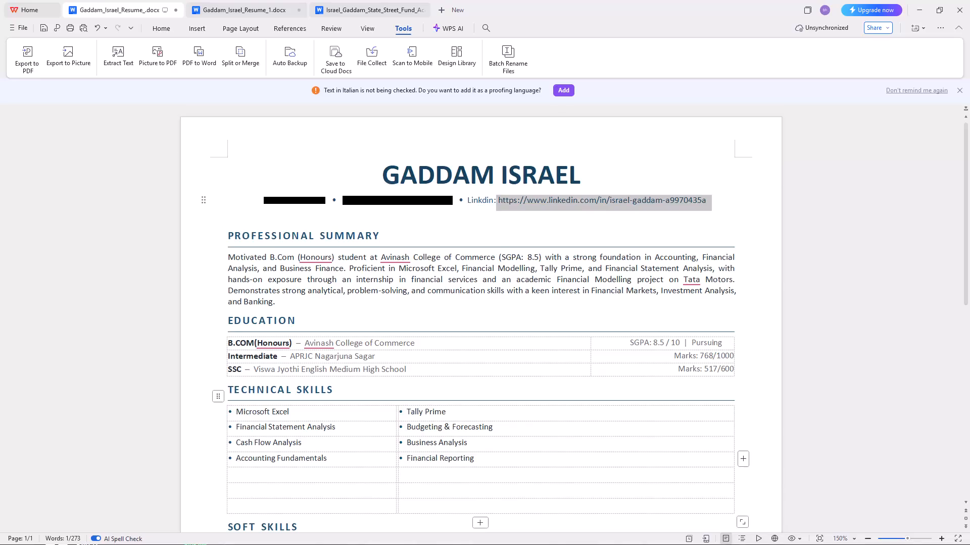
# Start a bulleted list under "Financial Modelling of Tata Motors" and paste in the four copied project points, from historical statement analysis to forecasts.
pyautogui.scroll(-6, 382, 423)
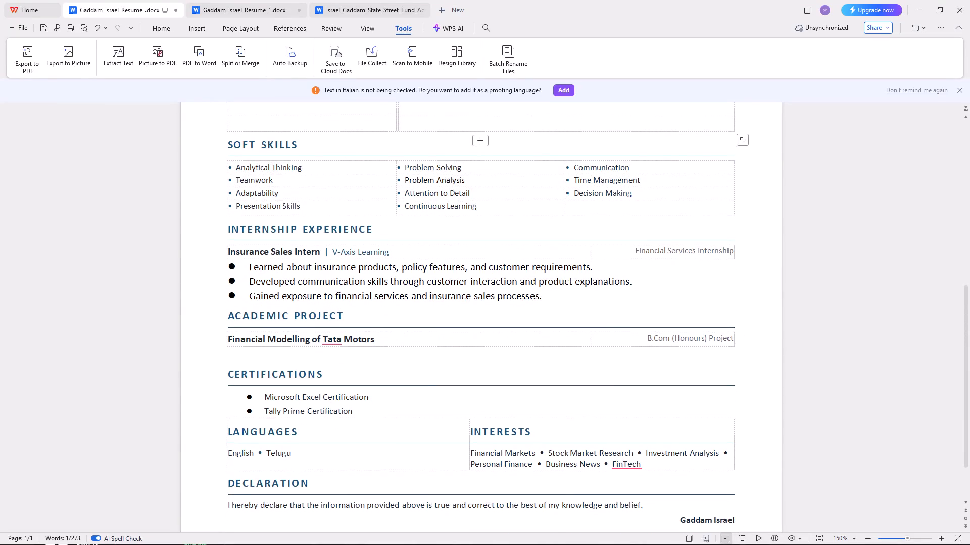
pyautogui.click(245, 359)
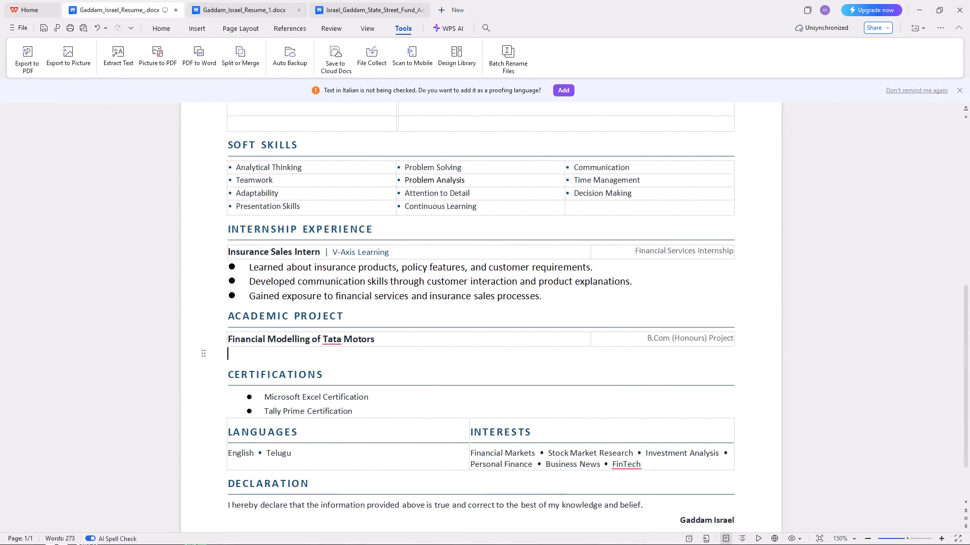
pyautogui.click(164, 29)
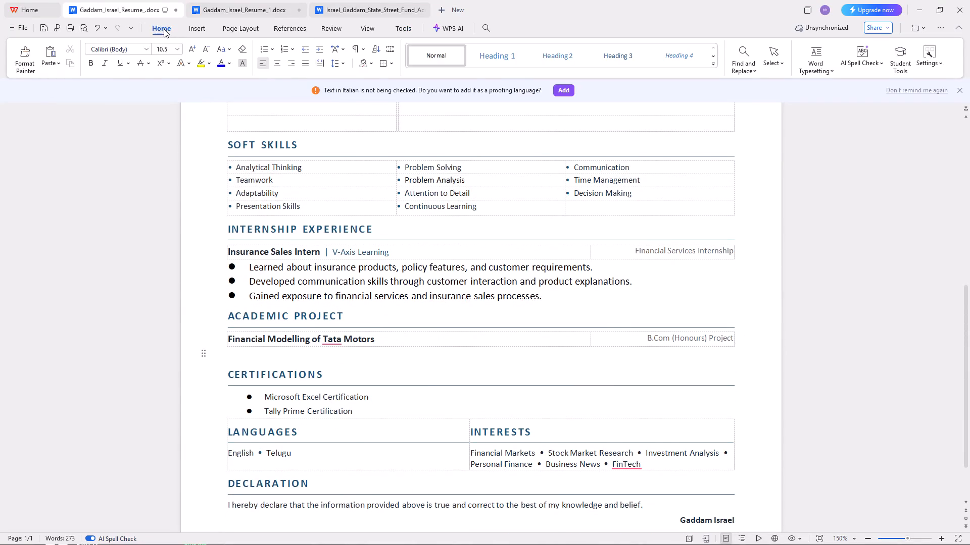
pyautogui.click(267, 48)
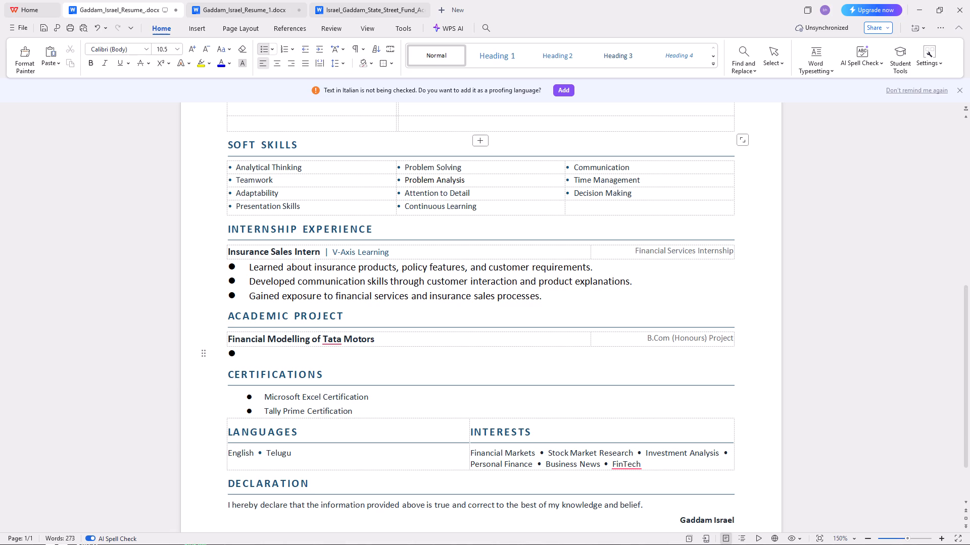
pyautogui.click(254, 351)
pyautogui.hotkey('ctrl', 'v')
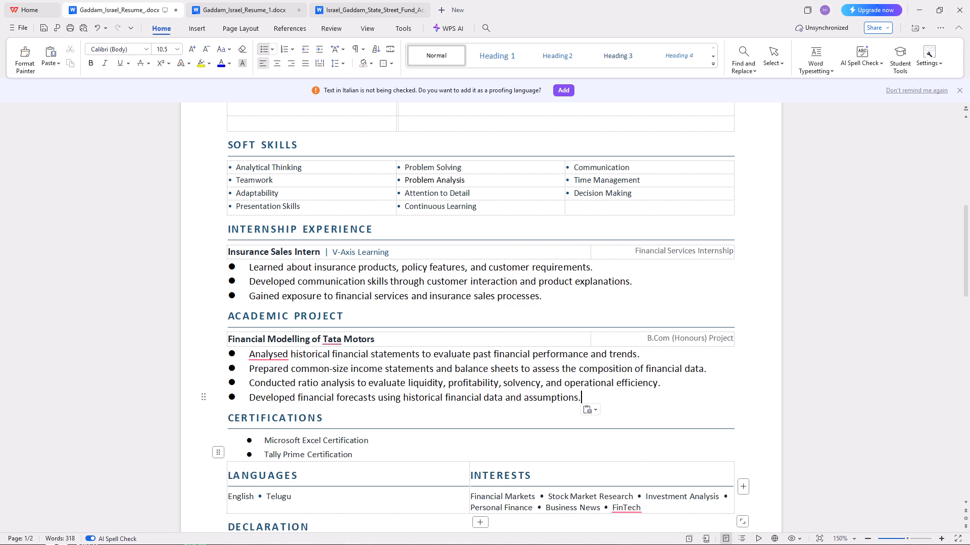
# Compare the font sizes of the internship and academic project bullets with that of the Professional Summary text.
pyautogui.click(438, 291)
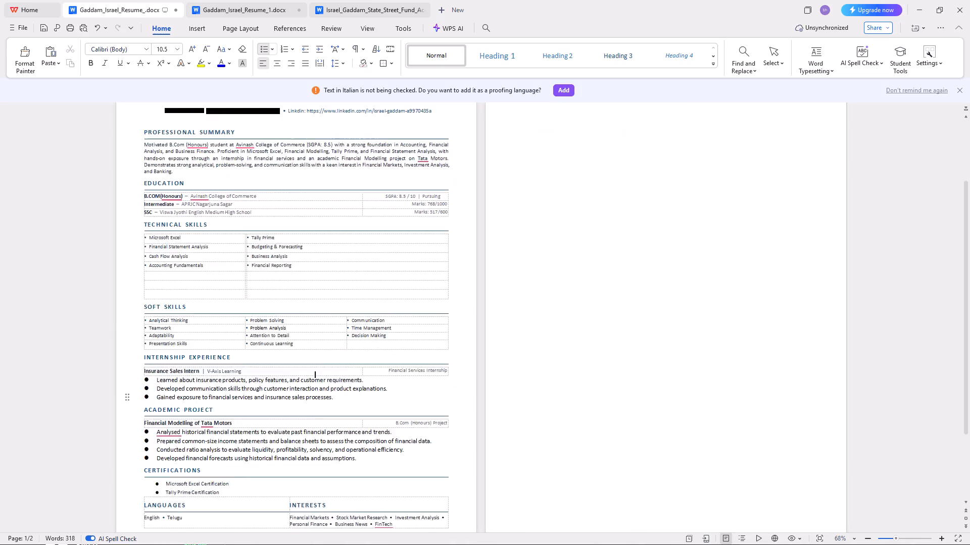
pyautogui.scroll(-1, 438, 291)
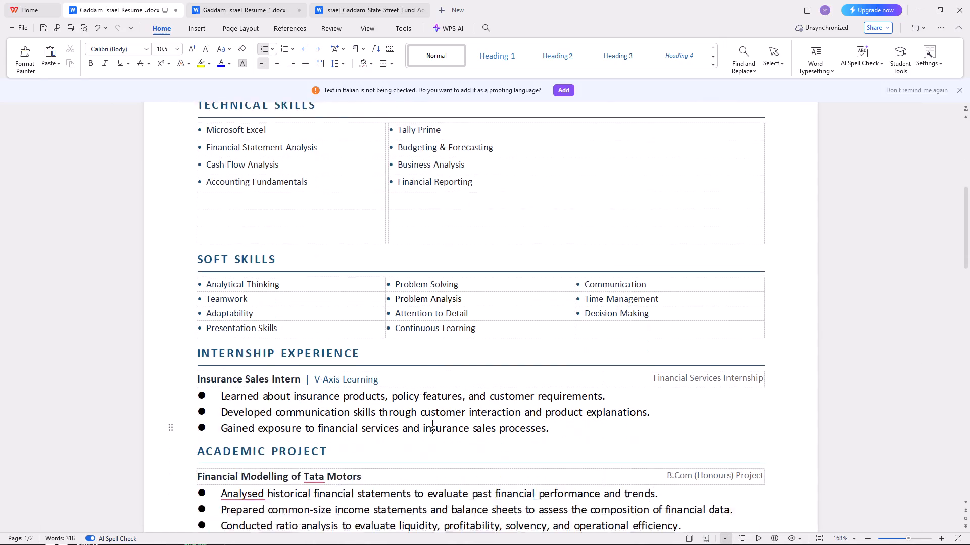
pyautogui.scroll(-2, 438, 291)
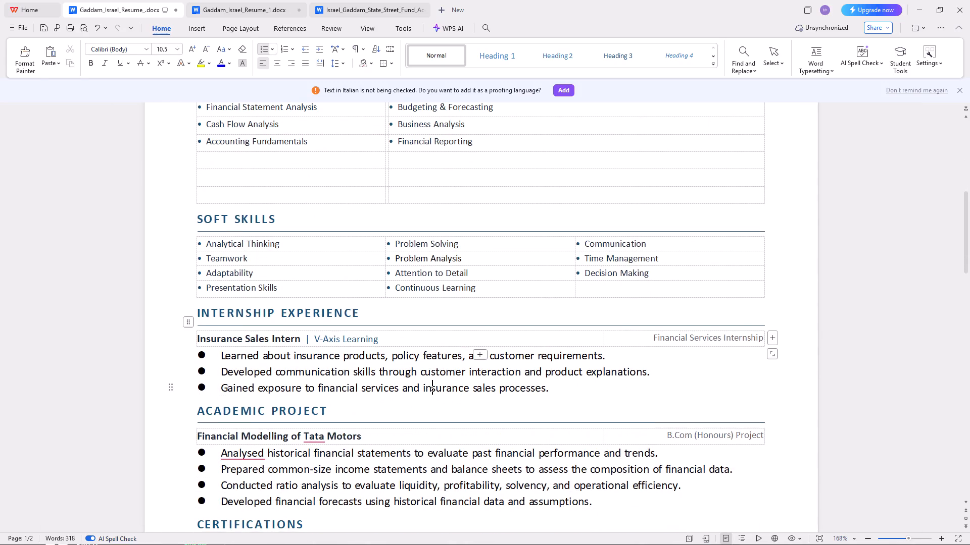
pyautogui.click(393, 389)
pyautogui.click(355, 454)
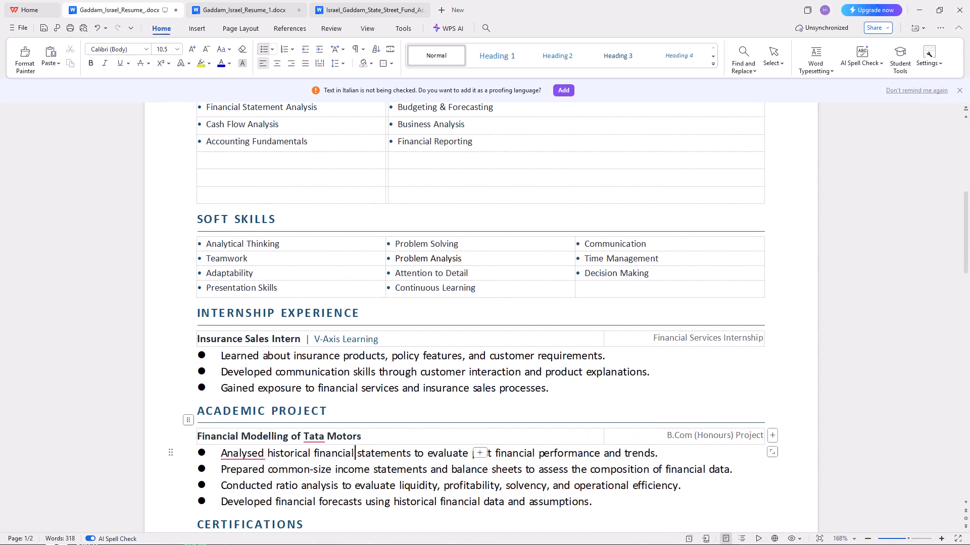
pyautogui.click(368, 451)
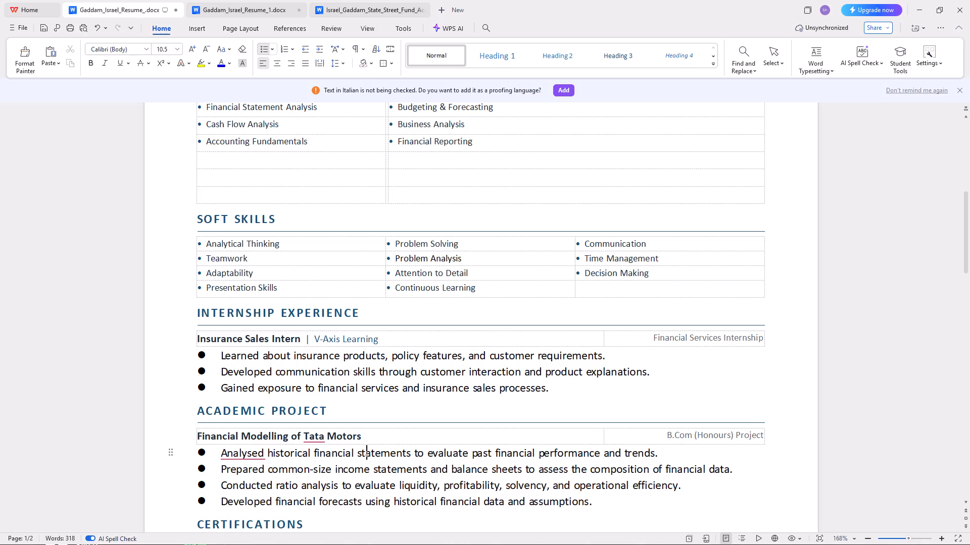
pyautogui.scroll(7, 368, 451)
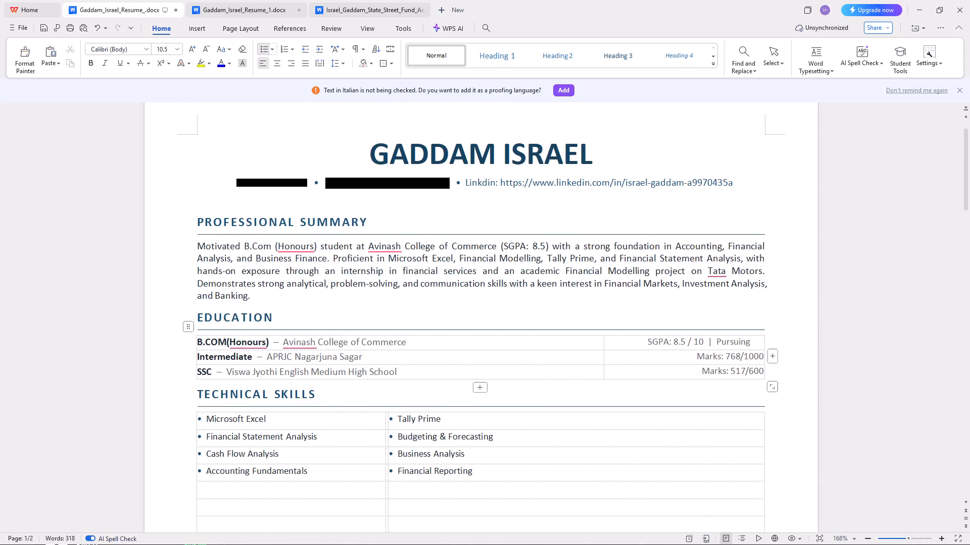
pyautogui.click(364, 285)
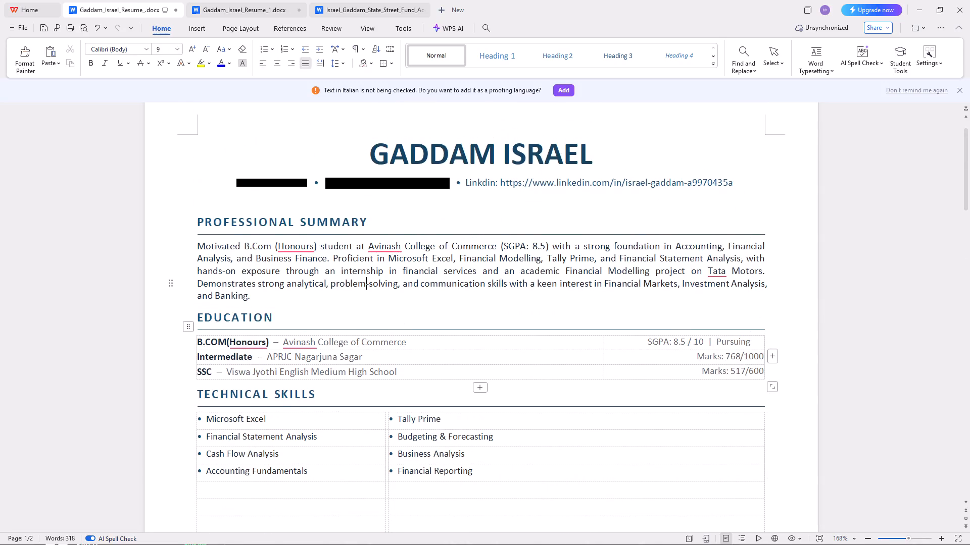
pyautogui.scroll(-7, 363, 317)
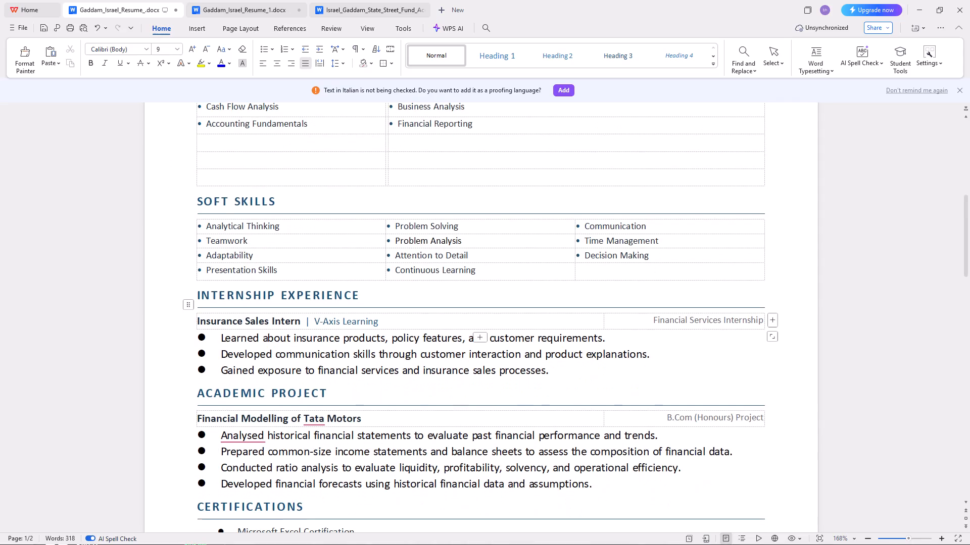
# Set the font size of the three Insurance Sales Intern bullet points to 9.
pyautogui.moveTo(215, 338); pyautogui.dragTo(226, 341)
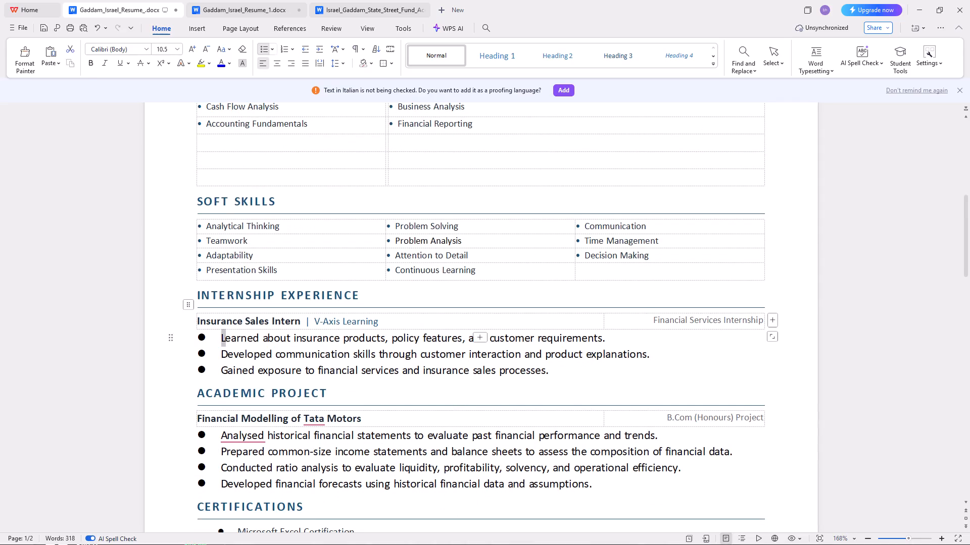
pyautogui.moveTo(226, 341); pyautogui.dragTo(549, 376)
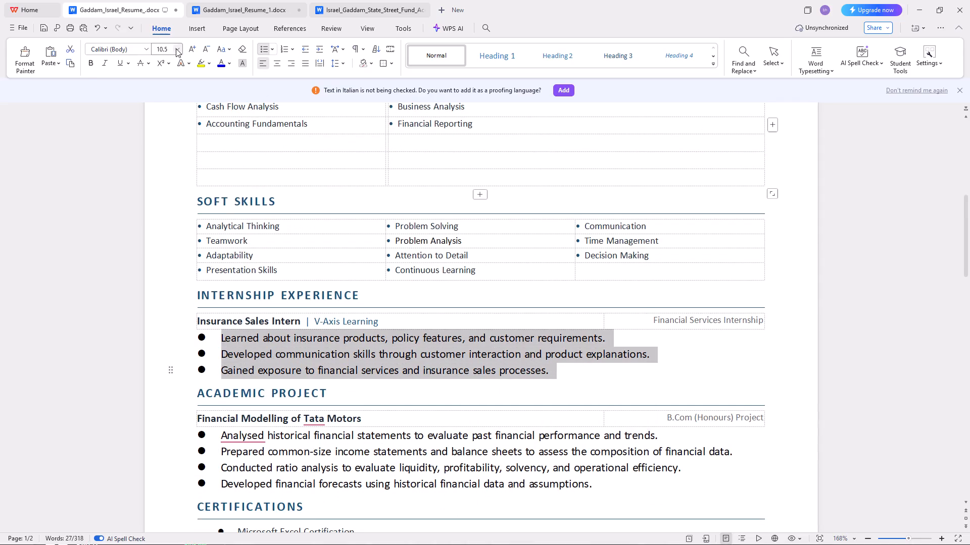
pyautogui.click(176, 48)
pyautogui.click(164, 73)
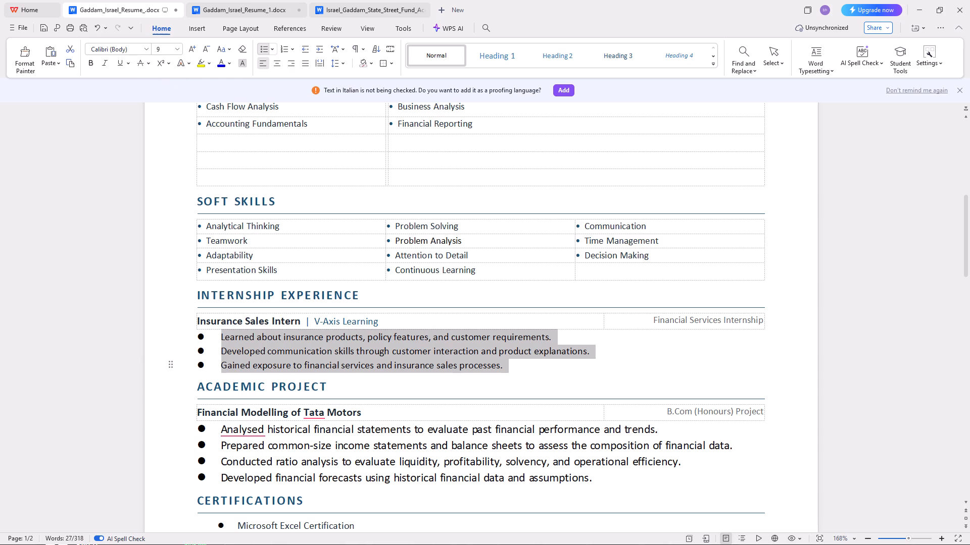
pyautogui.click(134, 358)
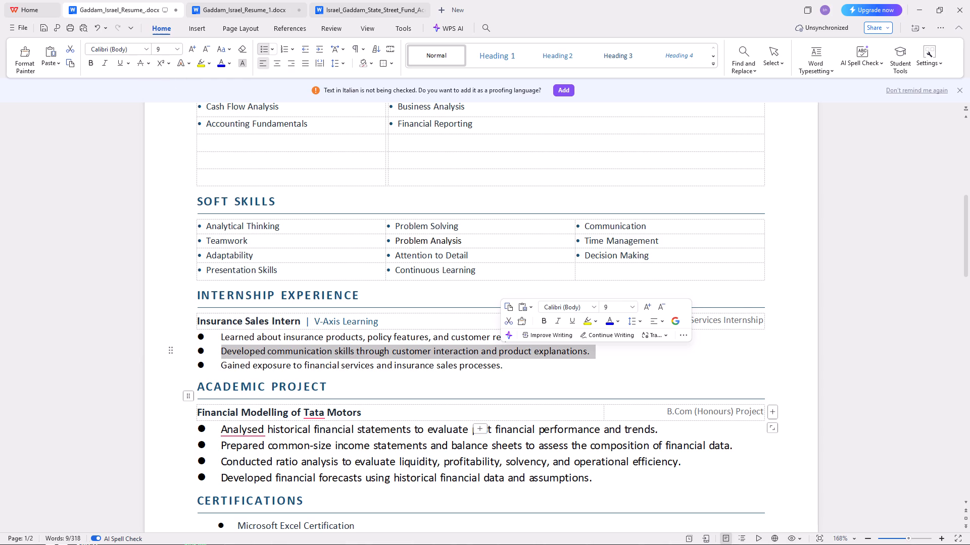
# Set the font size of the four Academic Project bullet points to 9.
pyautogui.moveTo(220, 430); pyautogui.dragTo(605, 480)
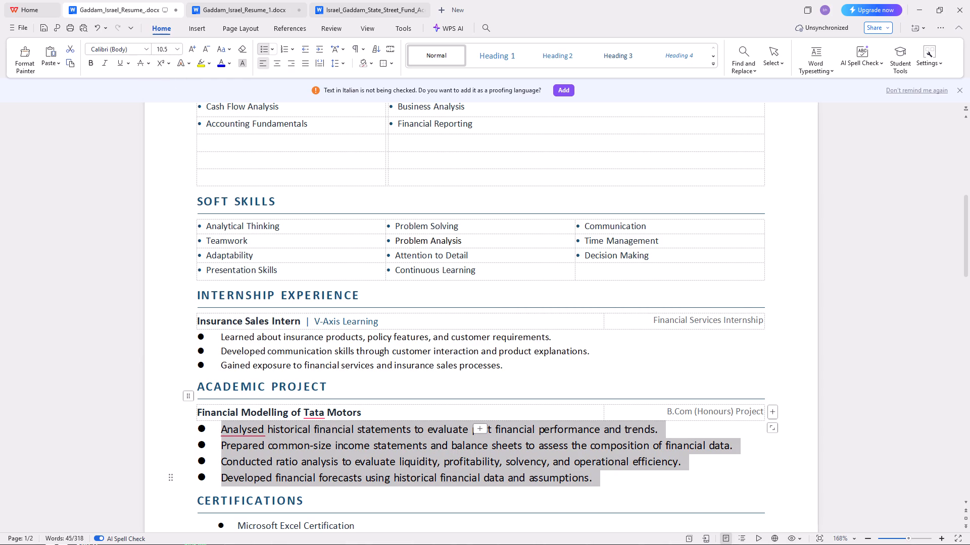
pyautogui.moveTo(605, 480); pyautogui.dragTo(609, 482)
pyautogui.click(618, 490)
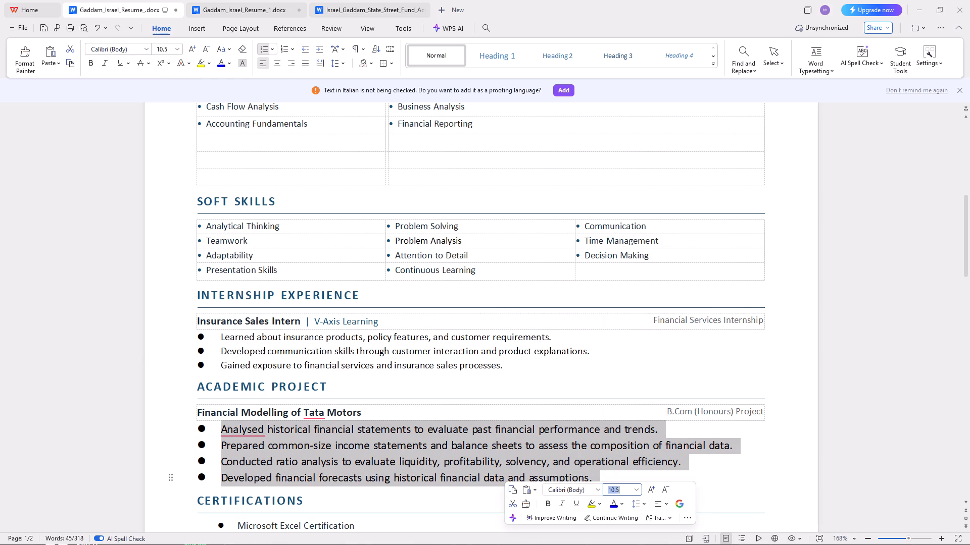
pyautogui.press('9')
pyautogui.press('Return')
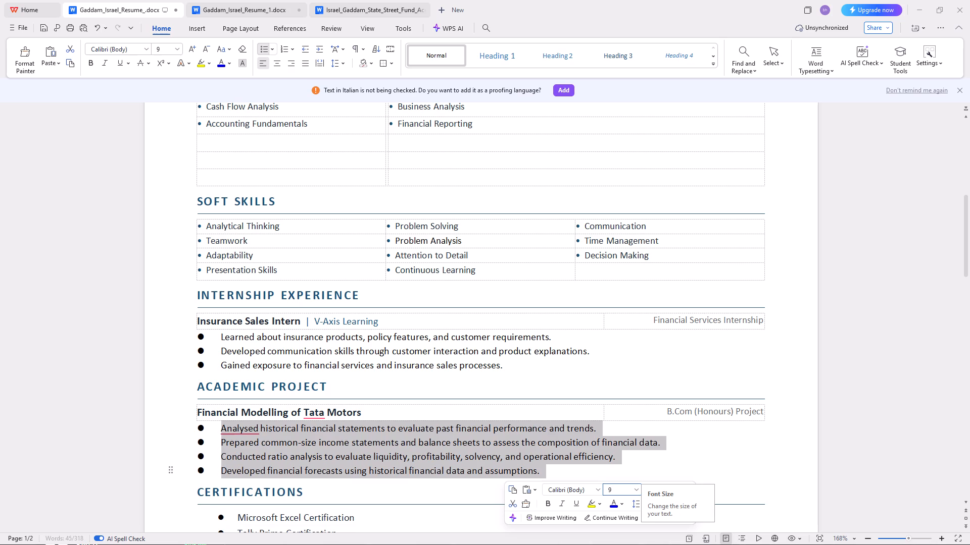
pyautogui.click(904, 479)
# Remove the blank line between the contact line and the Professional Summary heading, and check the page fit down to the Declaration.
pyautogui.scroll(-3, 881, 412)
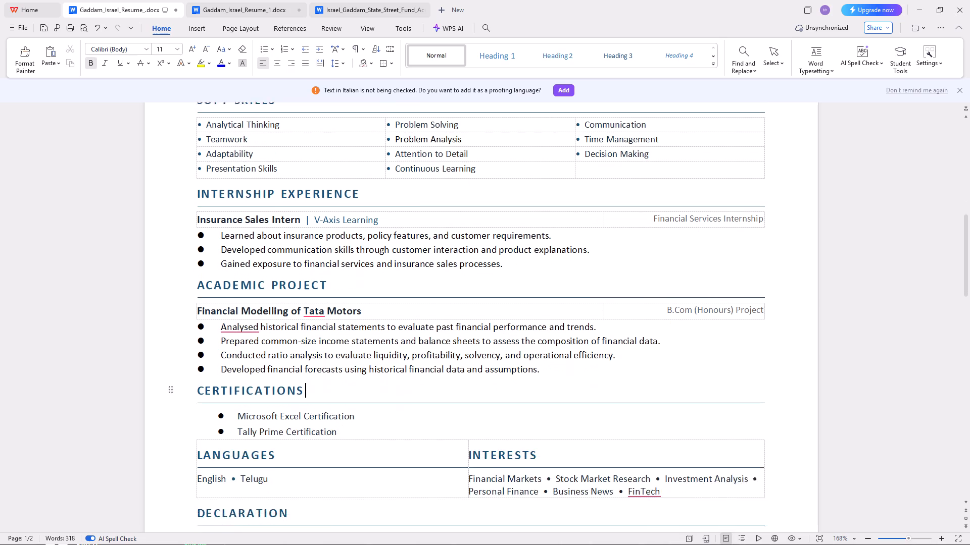
pyautogui.scroll(-5, 881, 412)
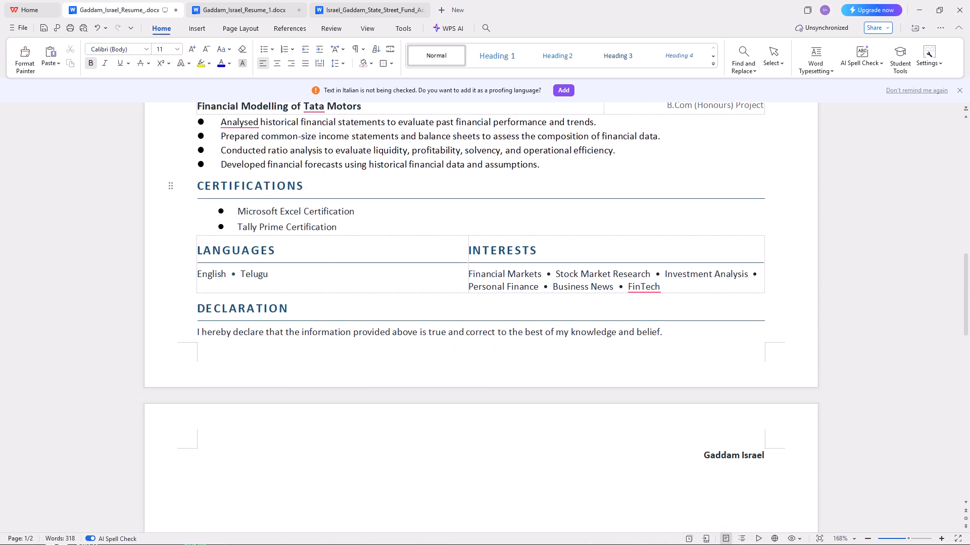
pyautogui.scroll(5, 881, 412)
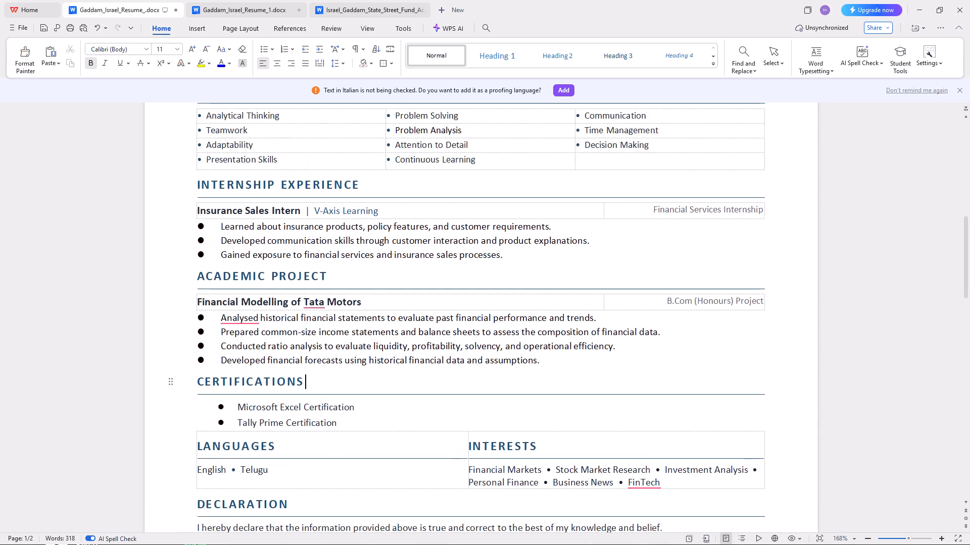
pyautogui.scroll(7, 881, 412)
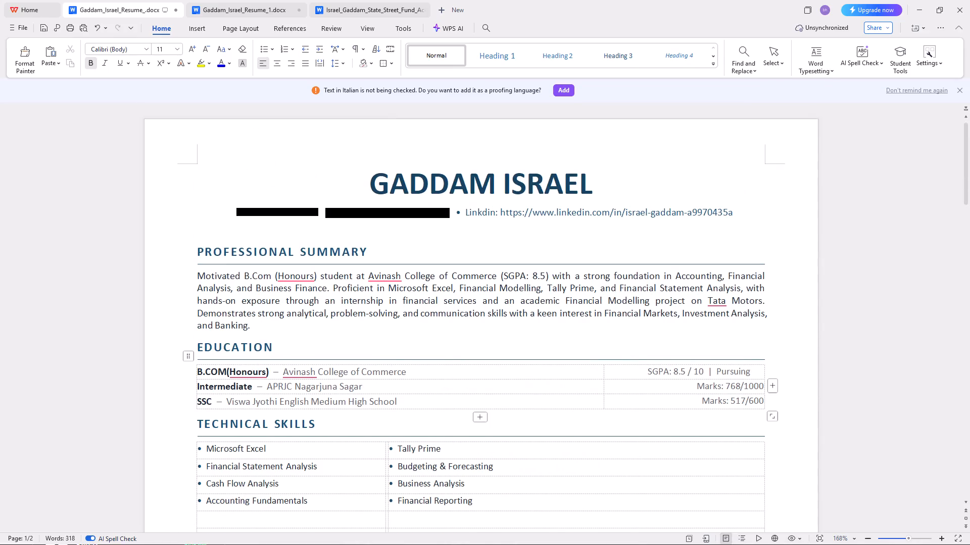
pyautogui.click(190, 251)
pyautogui.press('BackSpace')
pyautogui.scroll(-3, 377, 299)
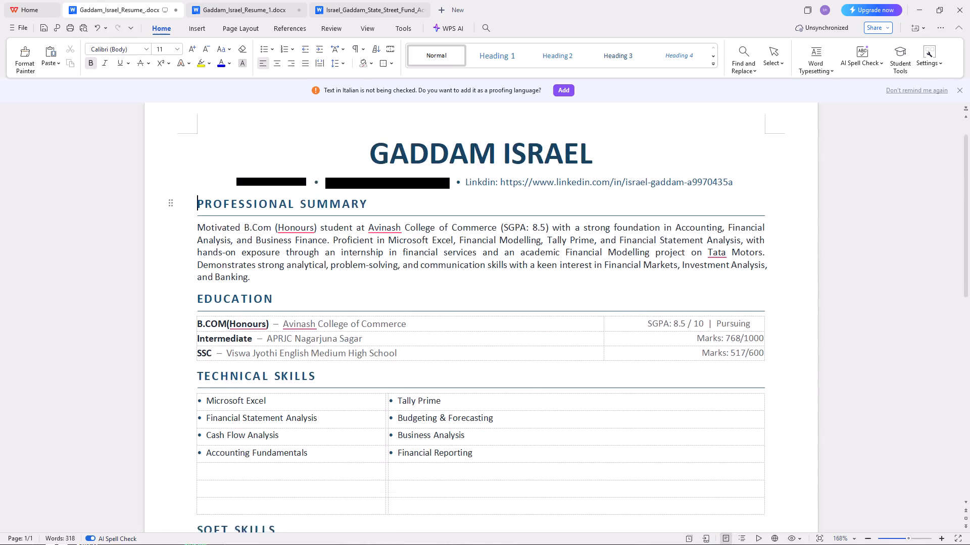
pyautogui.scroll(-9, 377, 299)
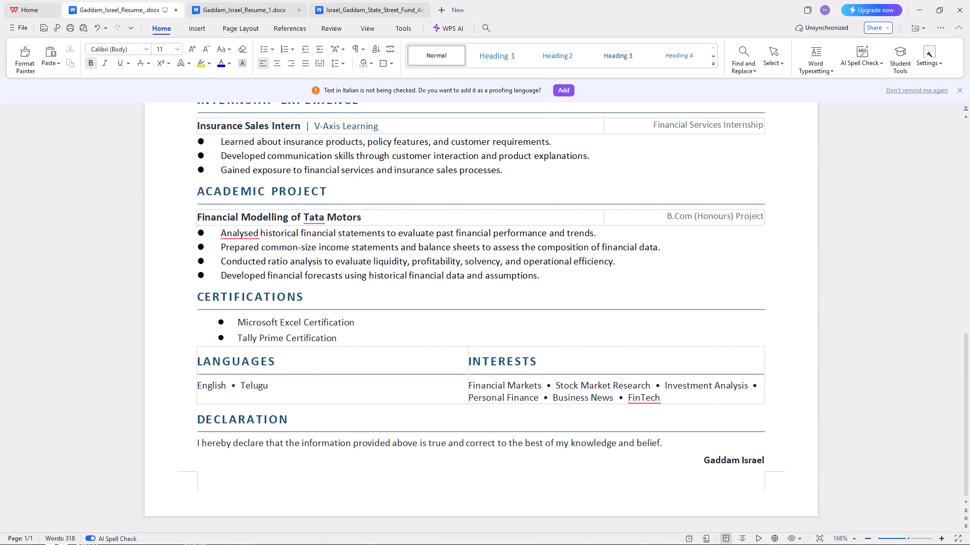
# Replace the separator after the first contact detail, below the name heading, with a vertical bar.
pyautogui.scroll(13, 377, 299)
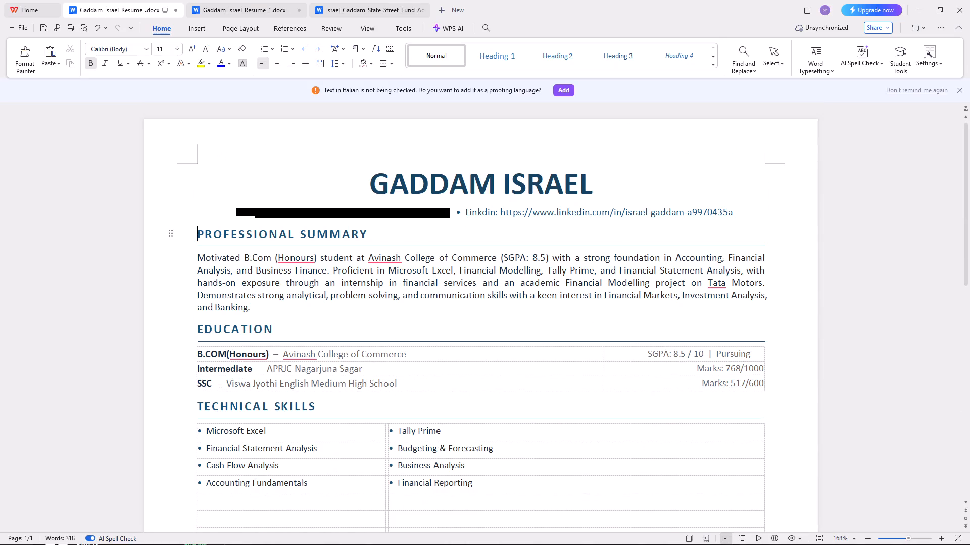
pyautogui.click(314, 209)
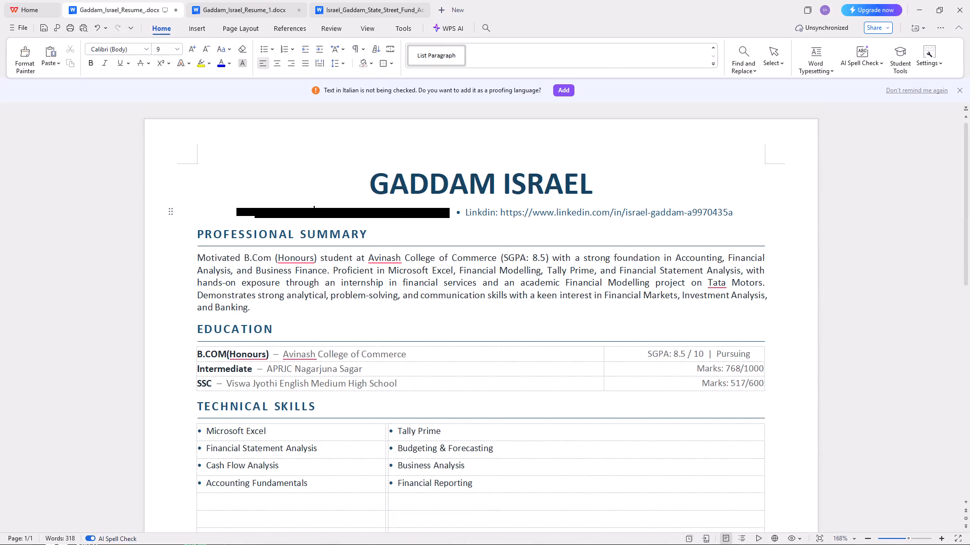
pyautogui.press('Right')
pyautogui.press('BackSpace')
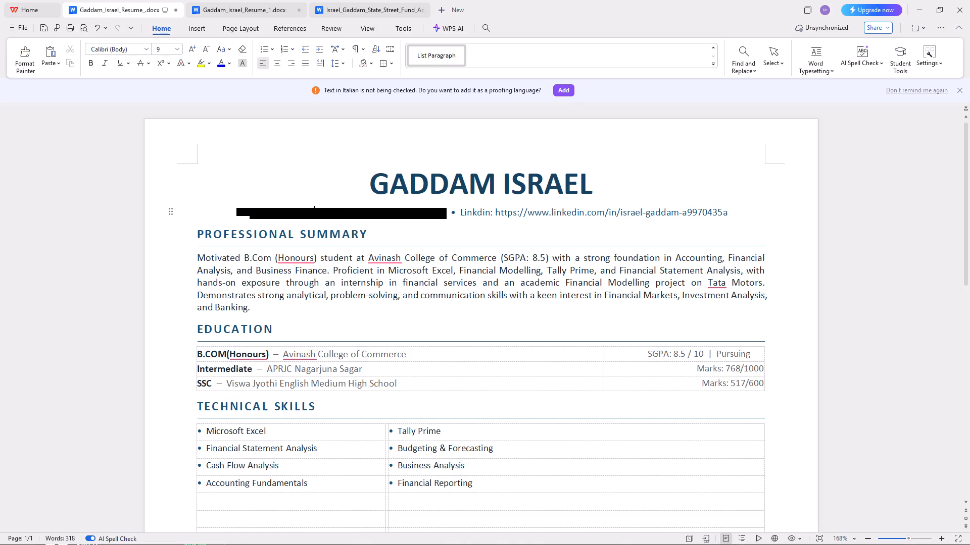
pyautogui.press('BackSpace')
pyautogui.press('BackSpace')
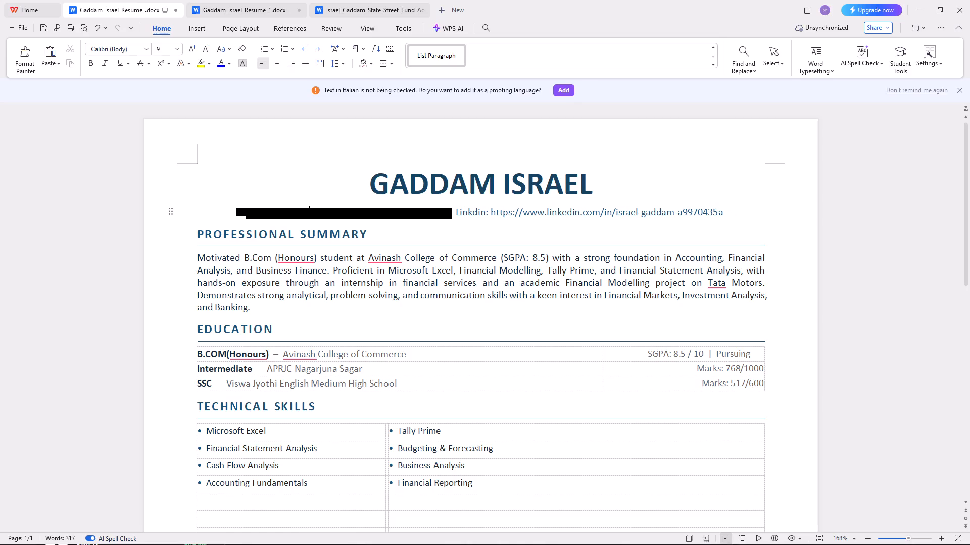
pyautogui.press('Right')
pyautogui.hotkey('shift', '|')
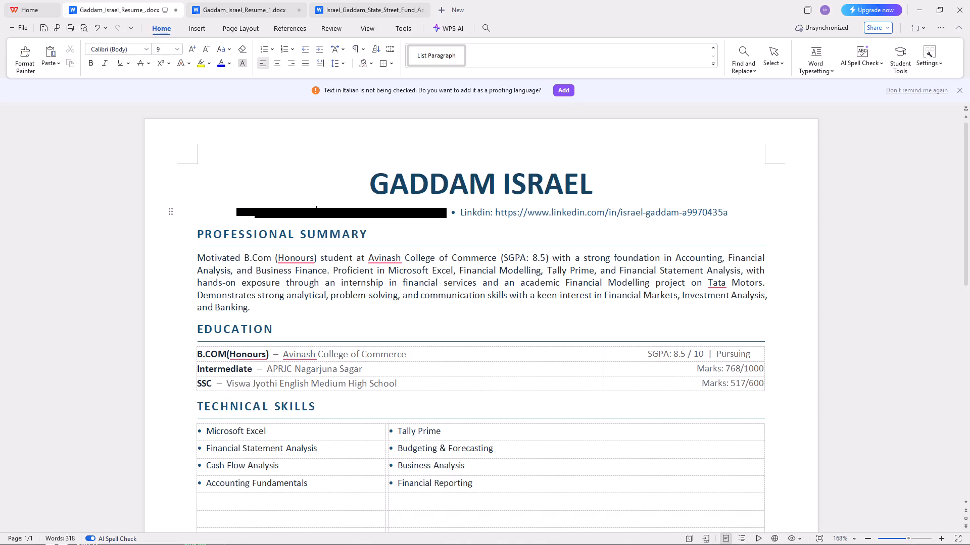
pyautogui.hotkey('shift', 'BackSpace')
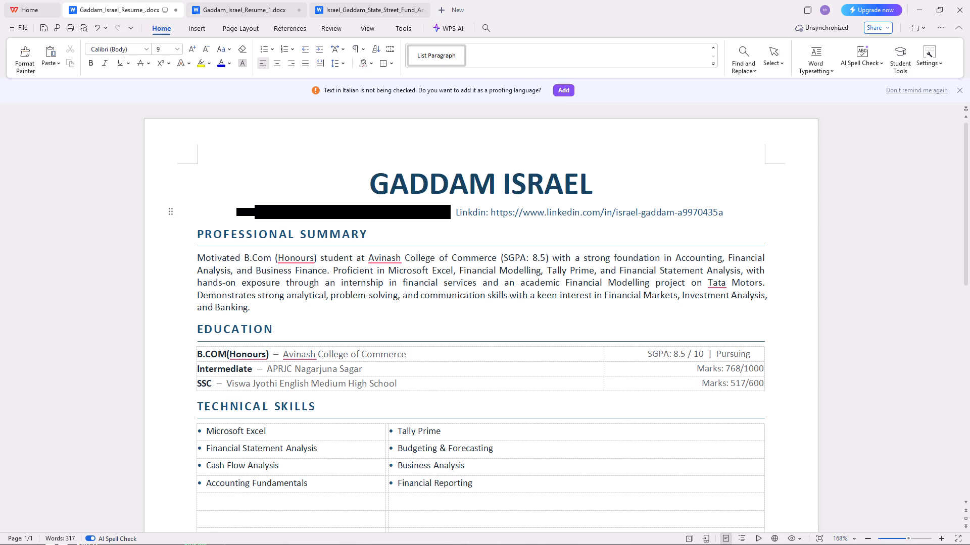
pyautogui.write('||')
pyautogui.press('Right')
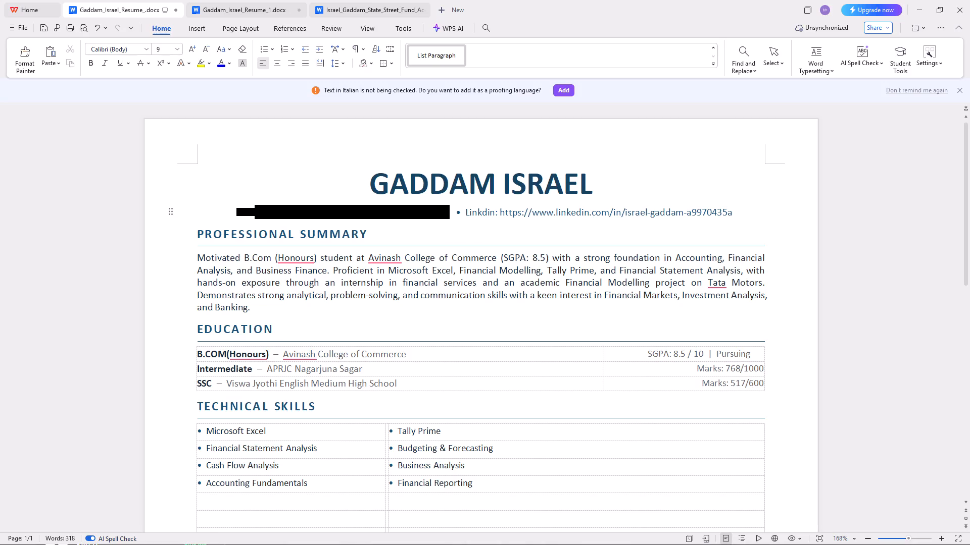
pyautogui.press('BackSpace')
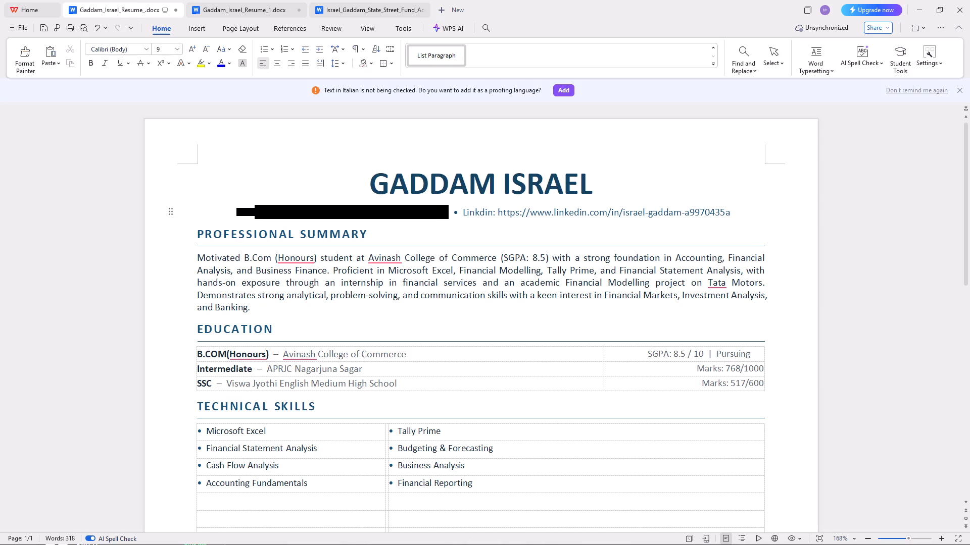
pyautogui.press('BackSpace')
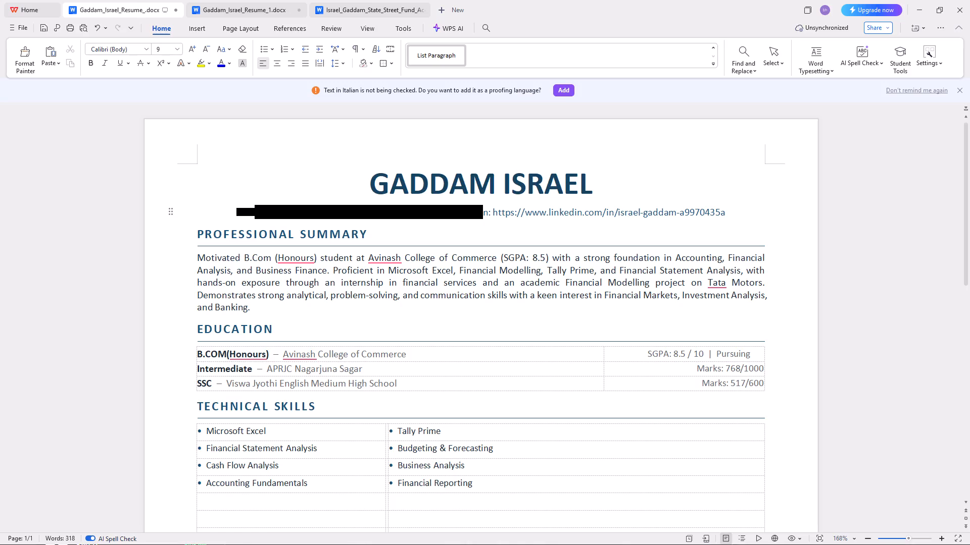
# Replace the bullet separator before the LinkedIn entry in the contact line with a vertical bar.
pyautogui.click(454, 213)
pyautogui.press('BackSpace')
pyautogui.hotkey('shift', '|')
pyautogui.click(614, 188)
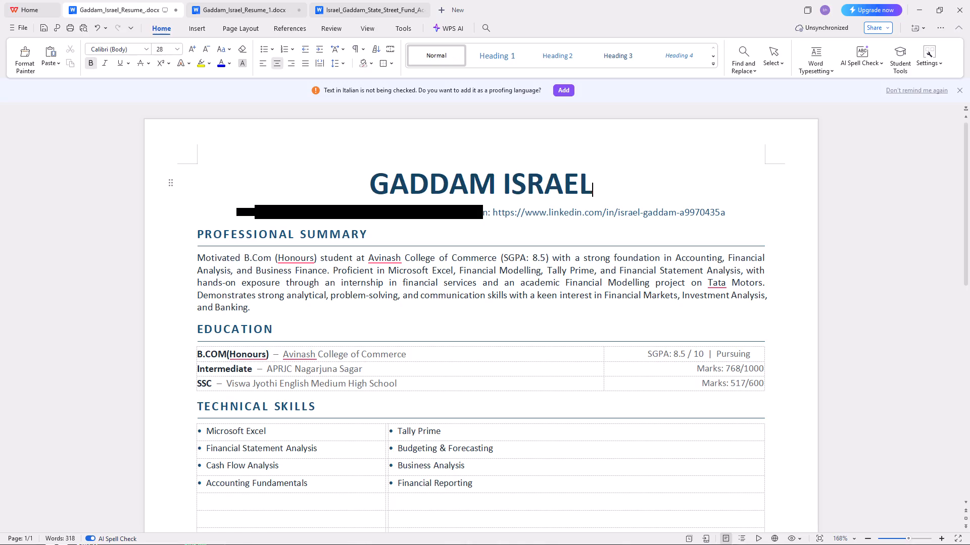
pyautogui.click(449, 215)
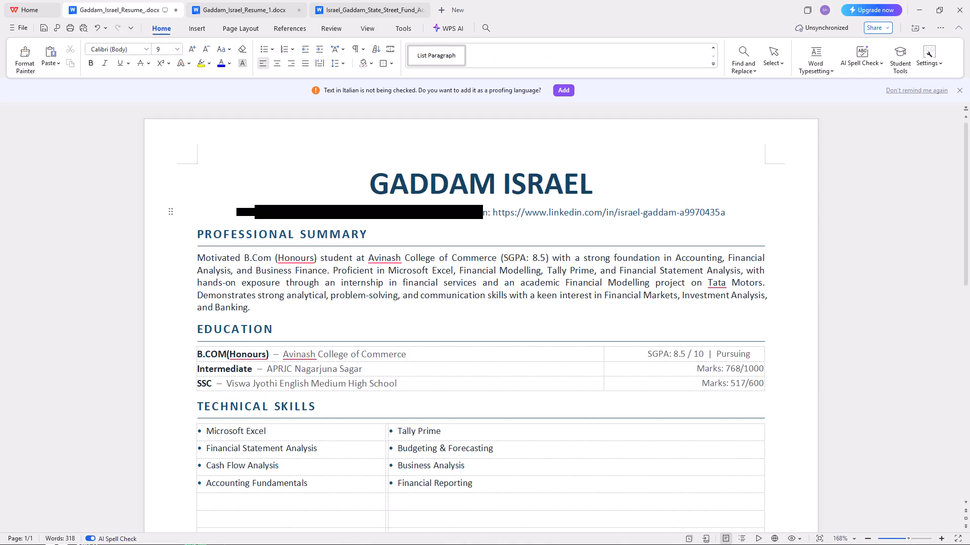
pyautogui.hotkey('shift', '|')
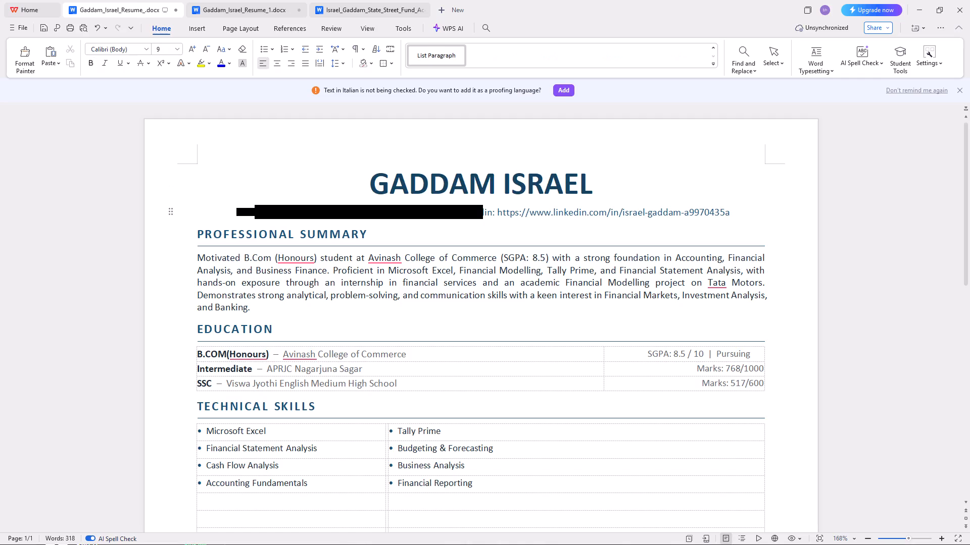
pyautogui.press('Right')
pyautogui.press('BackSpace')
pyautogui.press('BackSpace')
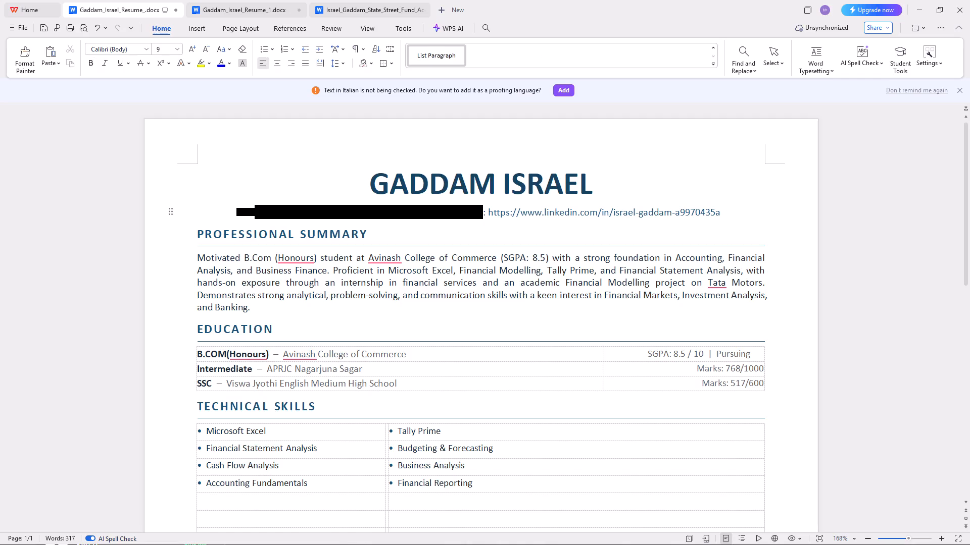
# Replace the separator character after the first contact detail with a new drawing canvas.
pyautogui.click(315, 215)
pyautogui.press('BackSpace')
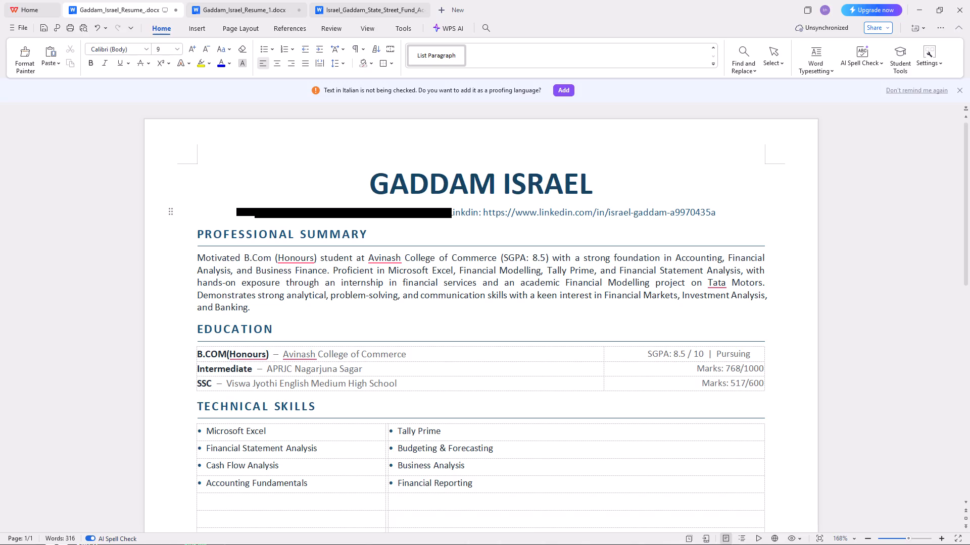
pyautogui.click(202, 25)
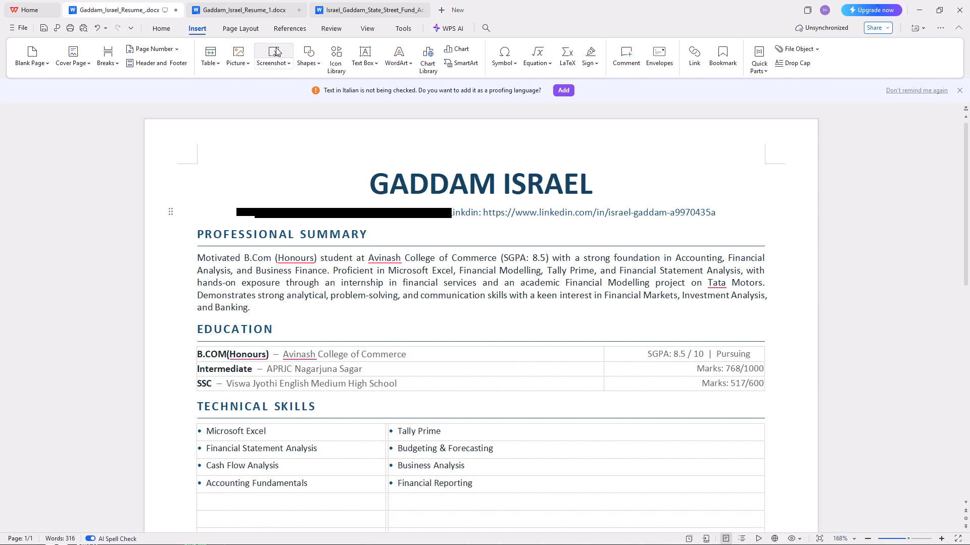
pyautogui.moveTo(319, 58); pyautogui.dragTo(319, 65)
pyautogui.click(319, 65)
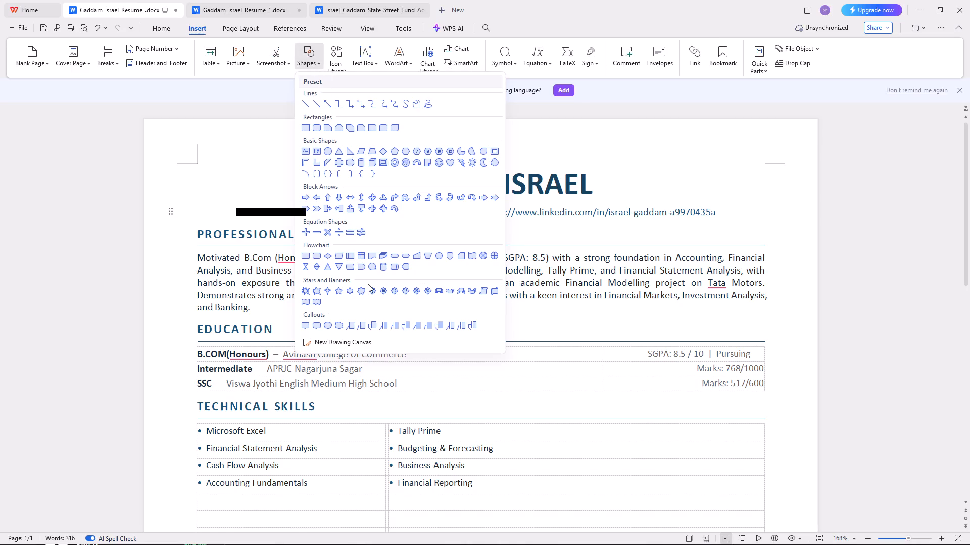
pyautogui.scroll(-1, 368, 284)
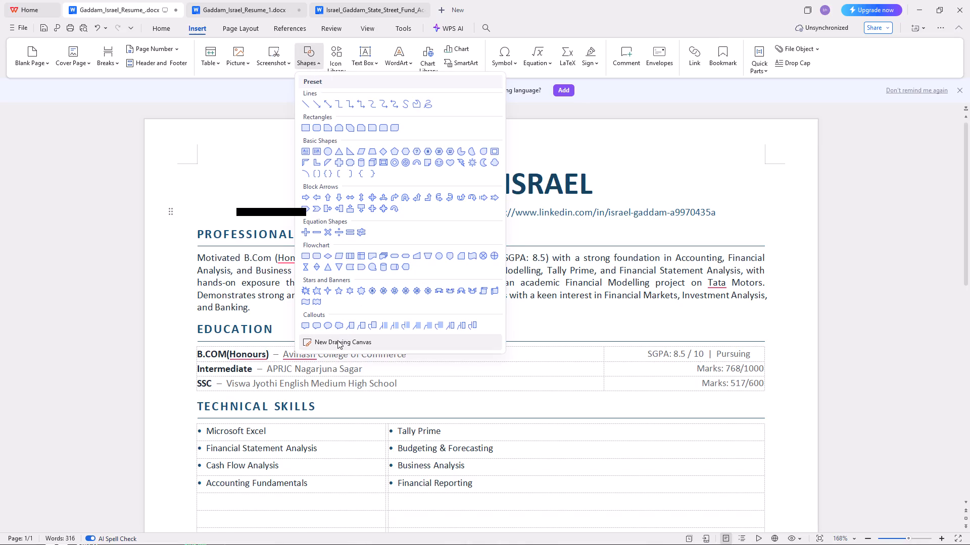
pyautogui.click(337, 340)
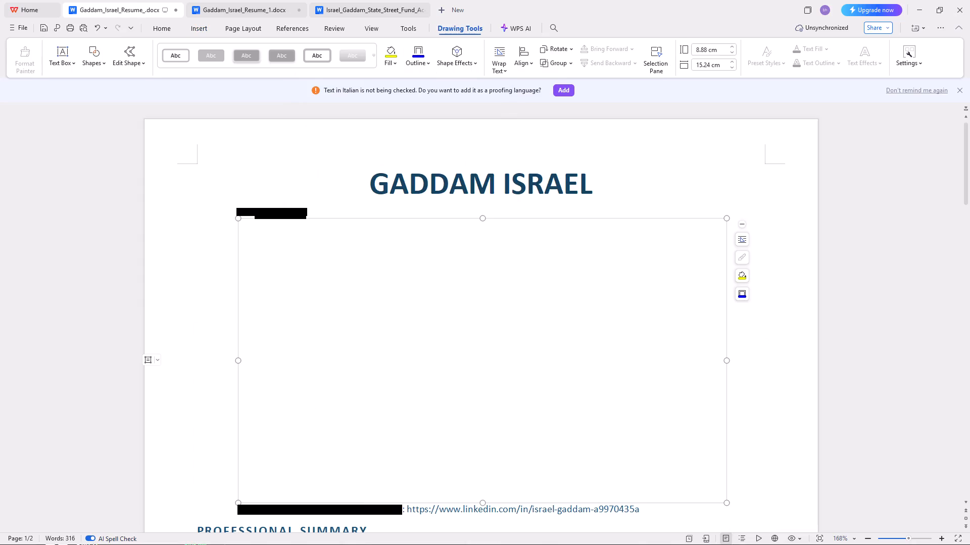
# Look through the drawing canvas's layout and outline options, and examine how the resume content flows around the canvas.
pyautogui.moveTo(424, 271); pyautogui.dragTo(421, 312)
pyautogui.click(745, 242)
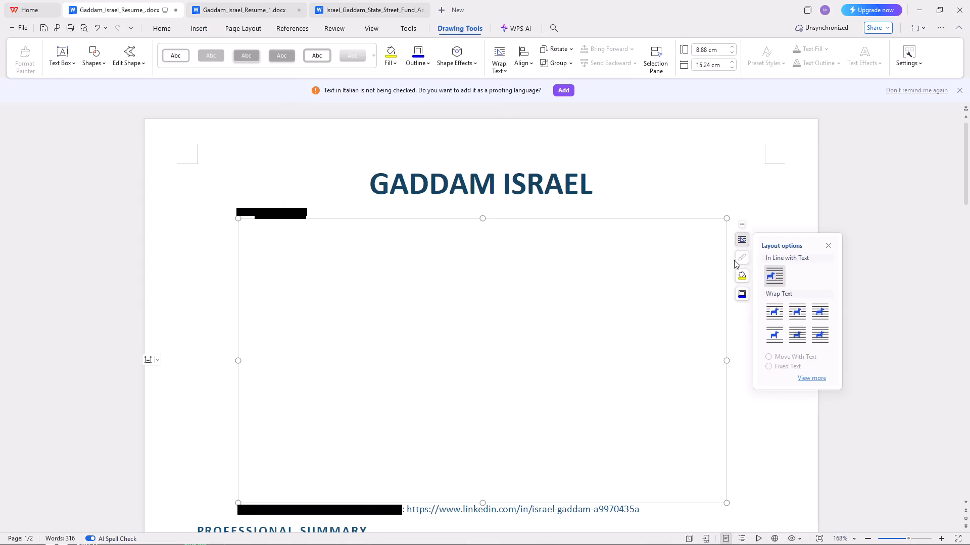
pyautogui.click(742, 294)
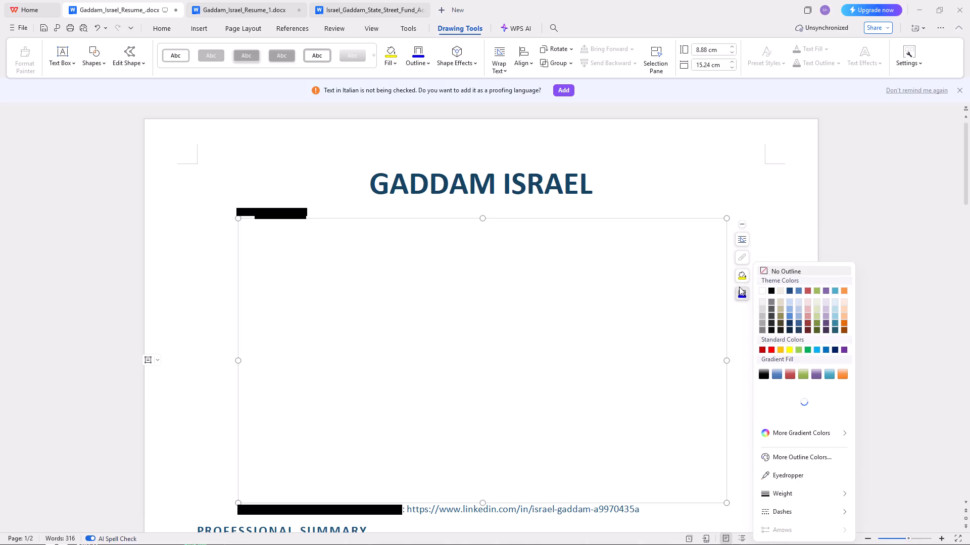
pyautogui.click(739, 272)
pyautogui.click(745, 226)
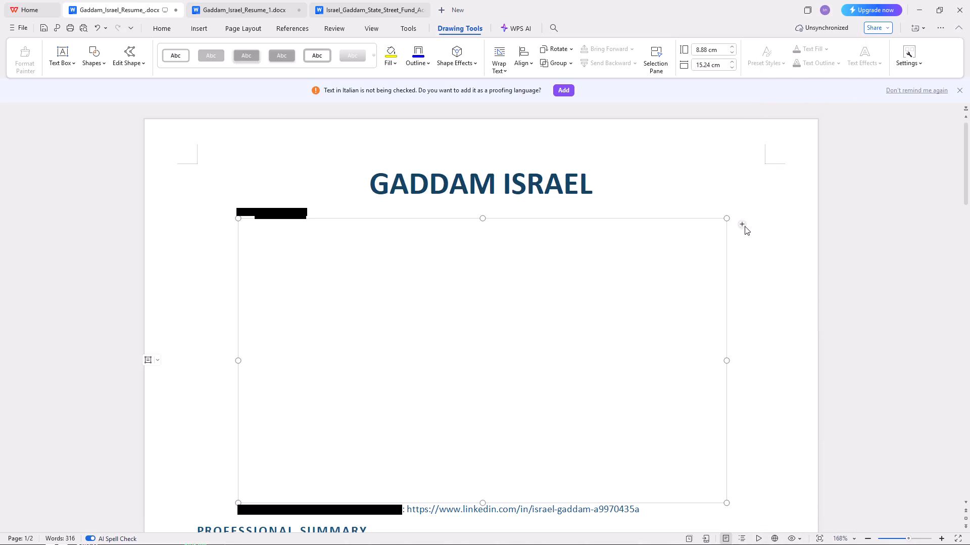
pyautogui.scroll(-3, 423, 344)
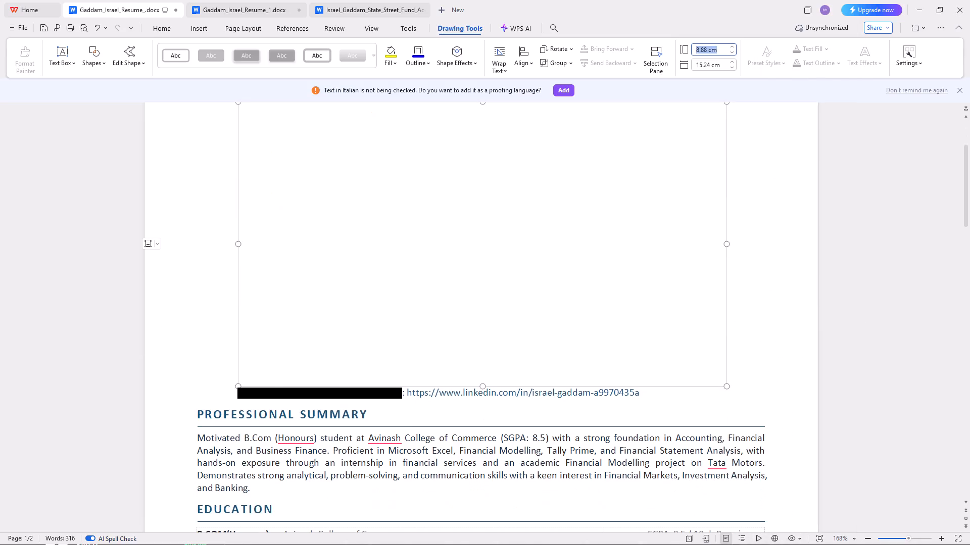
pyautogui.scroll(5, 380, 307)
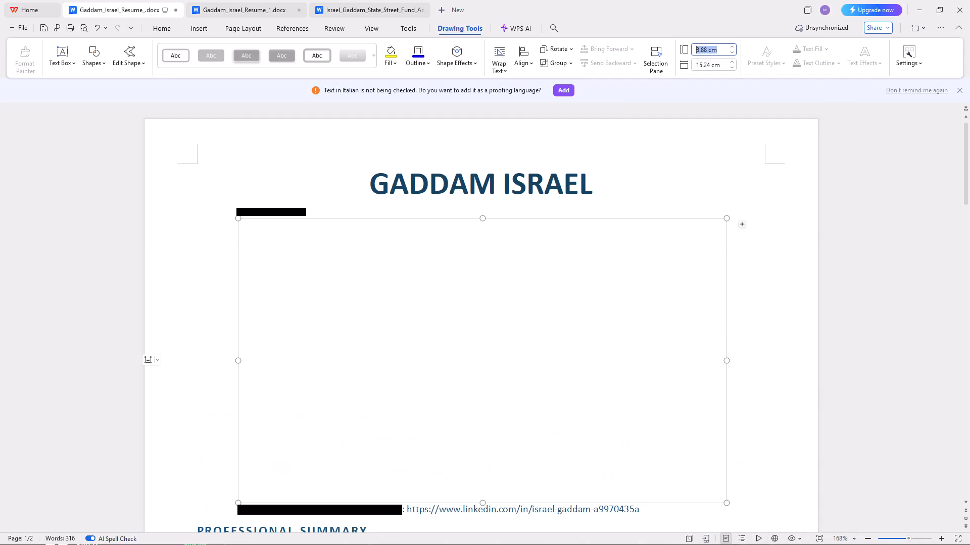
pyautogui.scroll(-4, 380, 307)
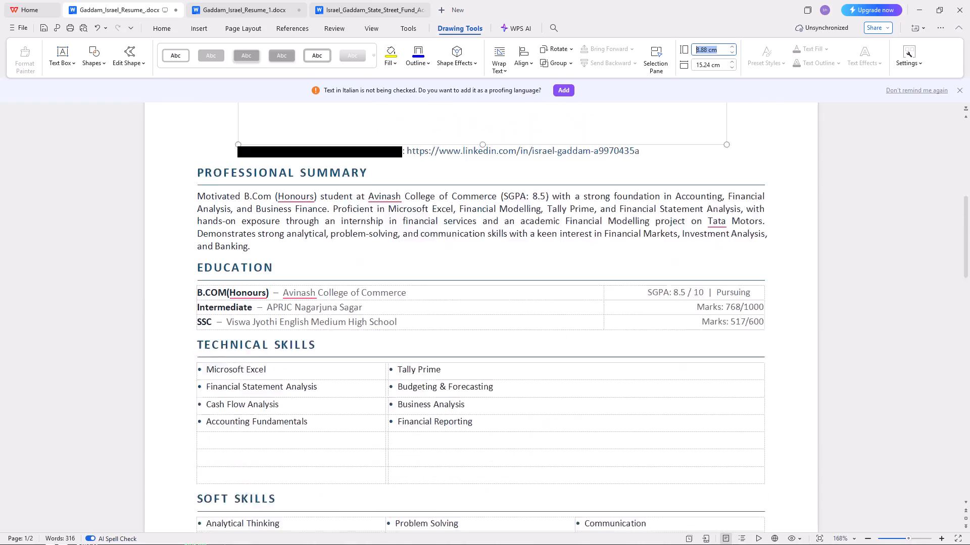
pyautogui.scroll(-5, 380, 307)
pyautogui.scroll(5, 380, 307)
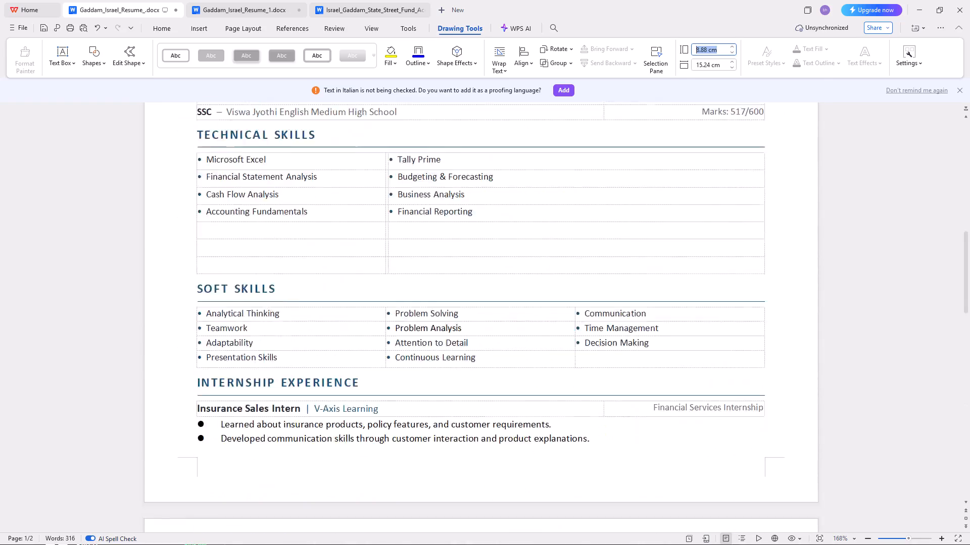
pyautogui.scroll(3, 380, 307)
pyautogui.moveTo(360, 321); pyautogui.dragTo(400, 270)
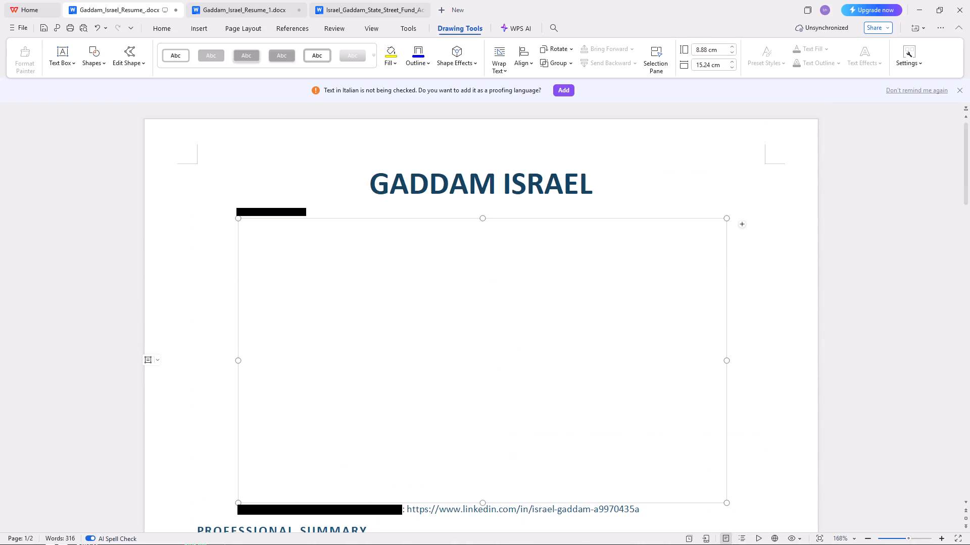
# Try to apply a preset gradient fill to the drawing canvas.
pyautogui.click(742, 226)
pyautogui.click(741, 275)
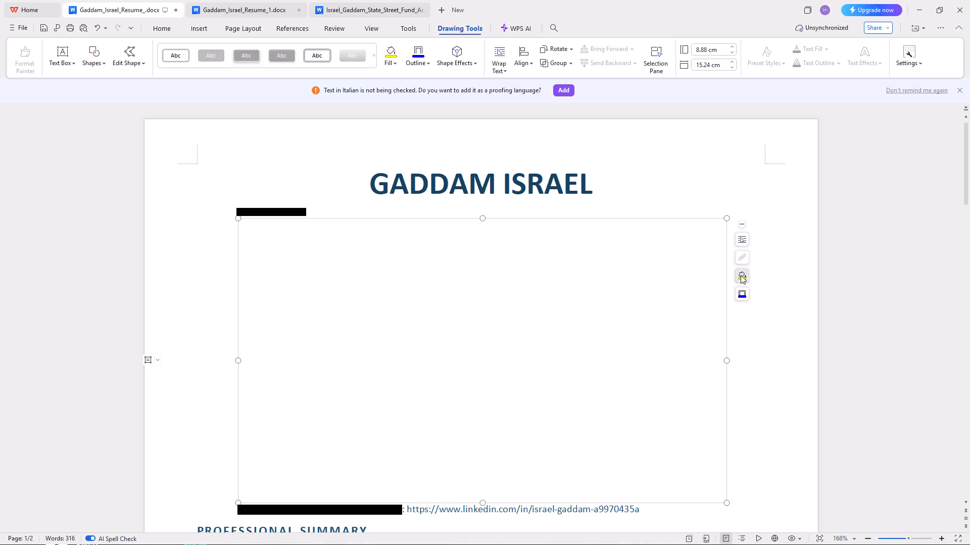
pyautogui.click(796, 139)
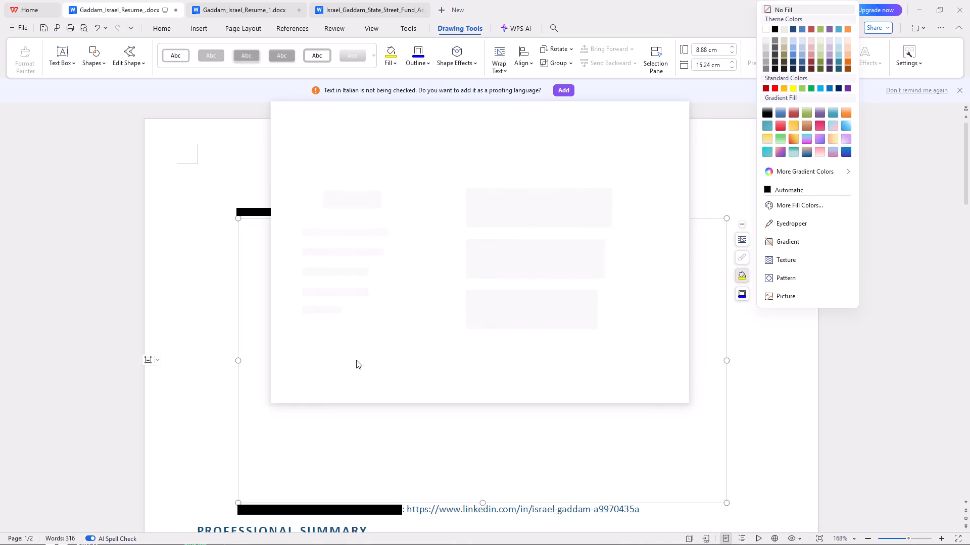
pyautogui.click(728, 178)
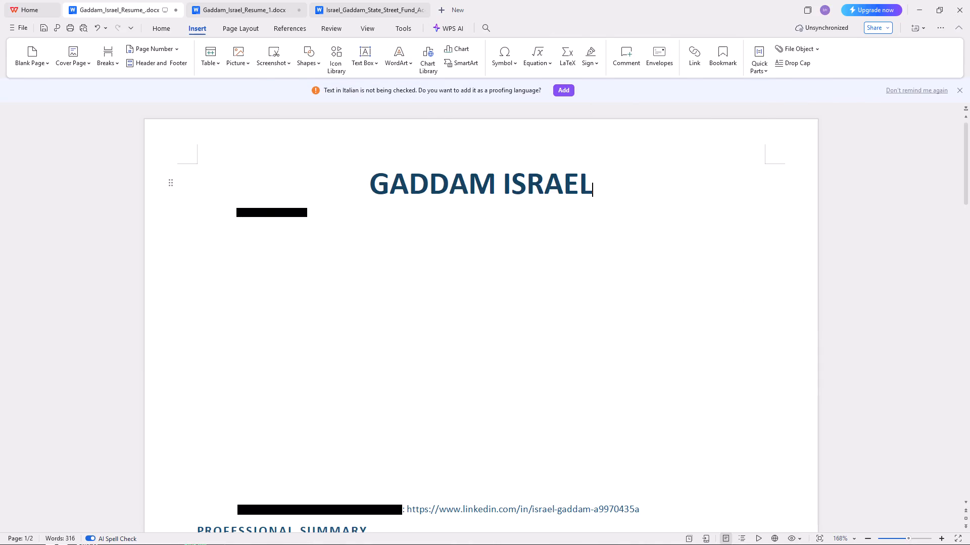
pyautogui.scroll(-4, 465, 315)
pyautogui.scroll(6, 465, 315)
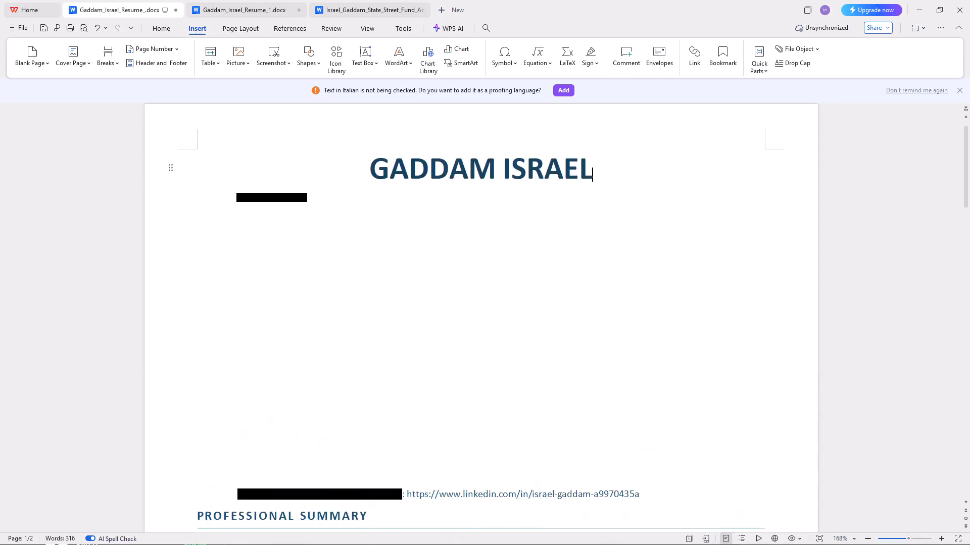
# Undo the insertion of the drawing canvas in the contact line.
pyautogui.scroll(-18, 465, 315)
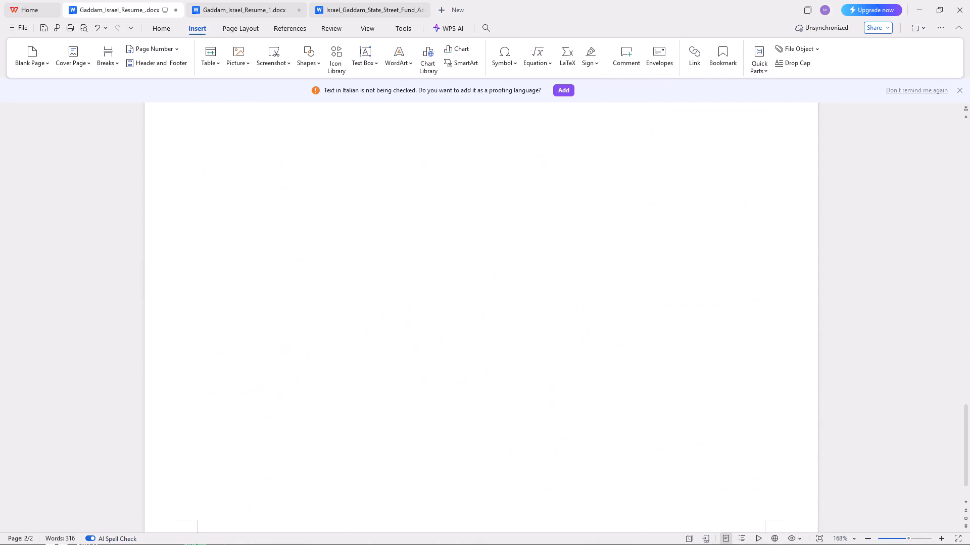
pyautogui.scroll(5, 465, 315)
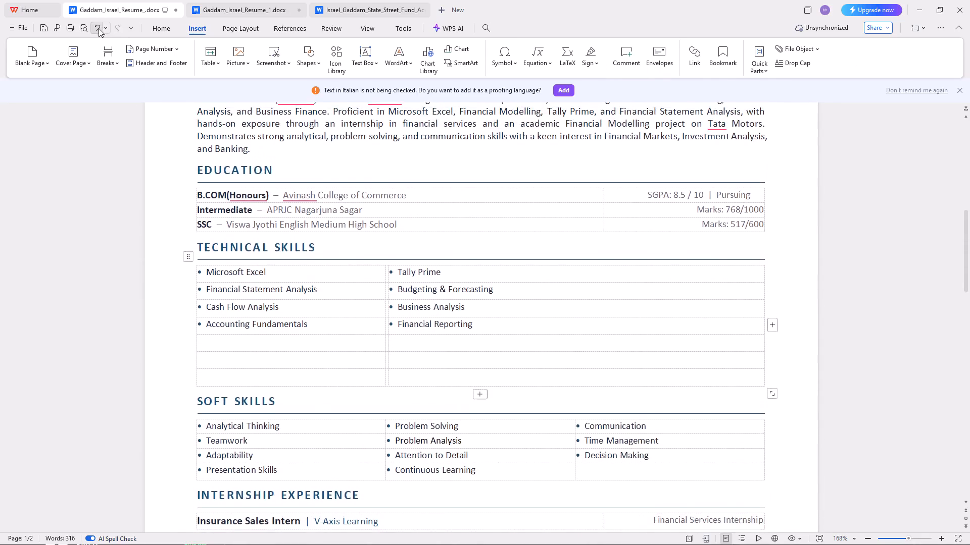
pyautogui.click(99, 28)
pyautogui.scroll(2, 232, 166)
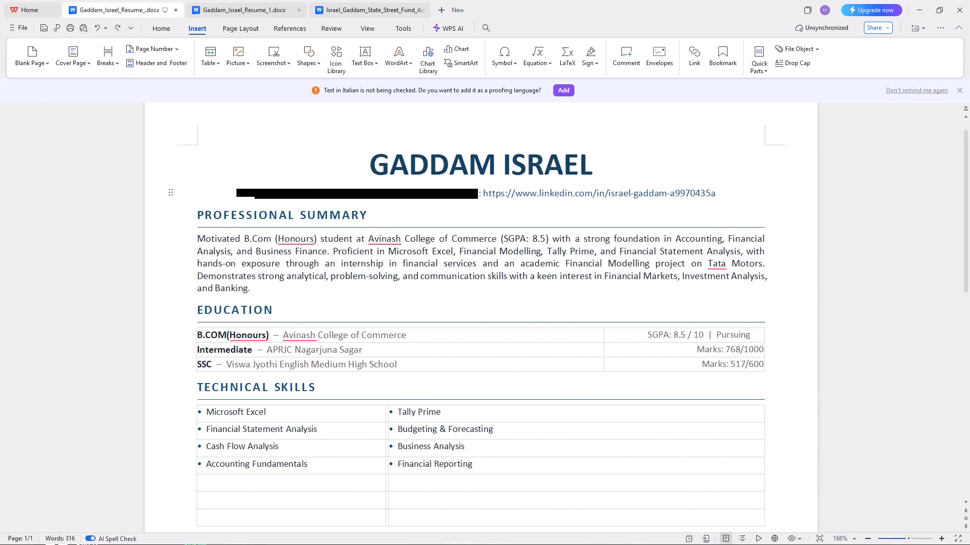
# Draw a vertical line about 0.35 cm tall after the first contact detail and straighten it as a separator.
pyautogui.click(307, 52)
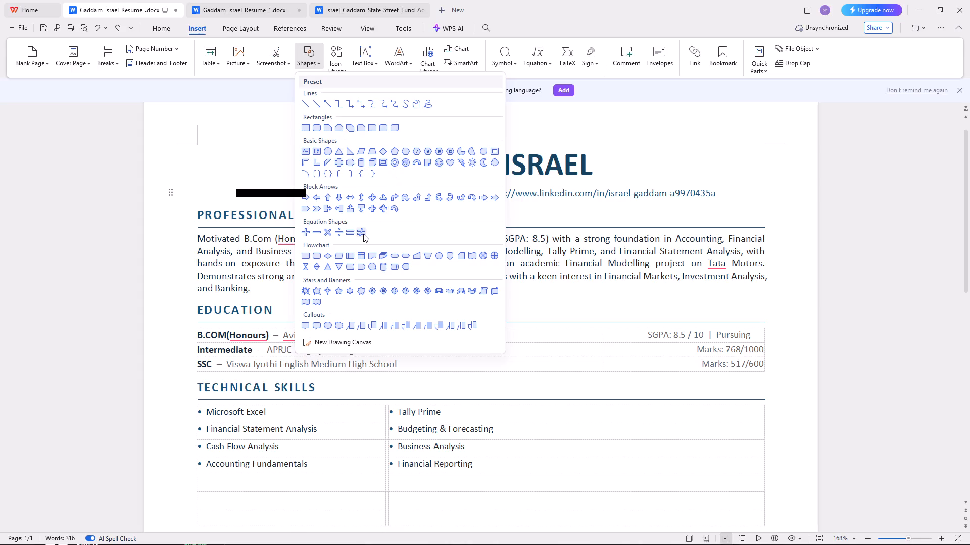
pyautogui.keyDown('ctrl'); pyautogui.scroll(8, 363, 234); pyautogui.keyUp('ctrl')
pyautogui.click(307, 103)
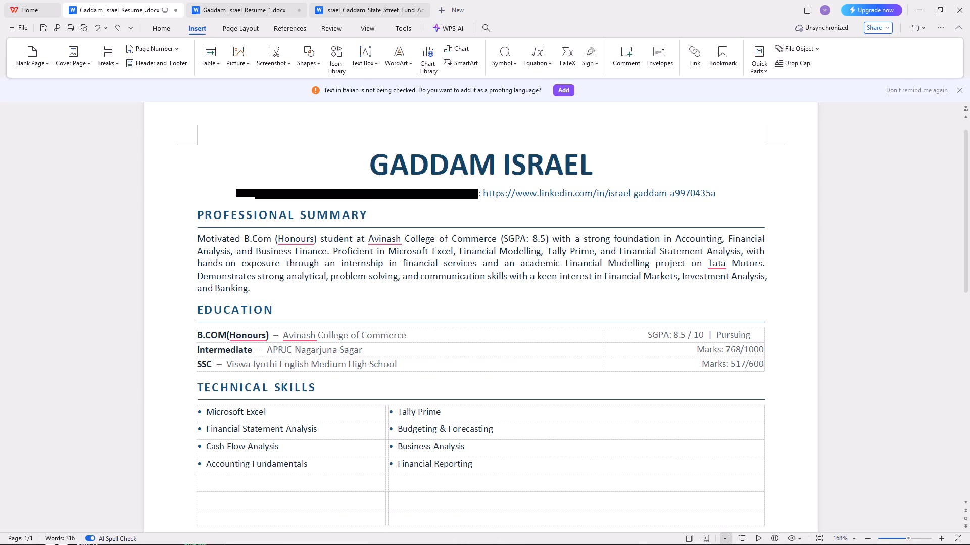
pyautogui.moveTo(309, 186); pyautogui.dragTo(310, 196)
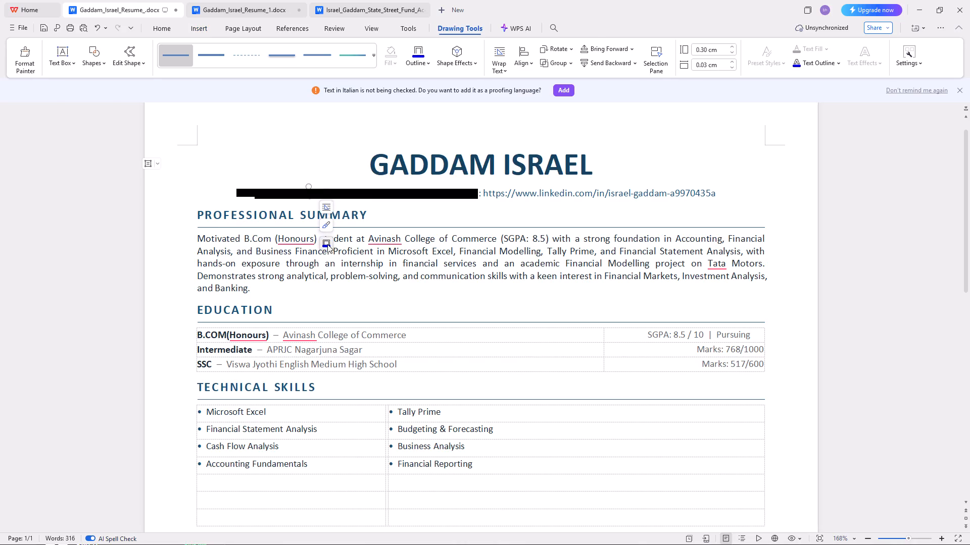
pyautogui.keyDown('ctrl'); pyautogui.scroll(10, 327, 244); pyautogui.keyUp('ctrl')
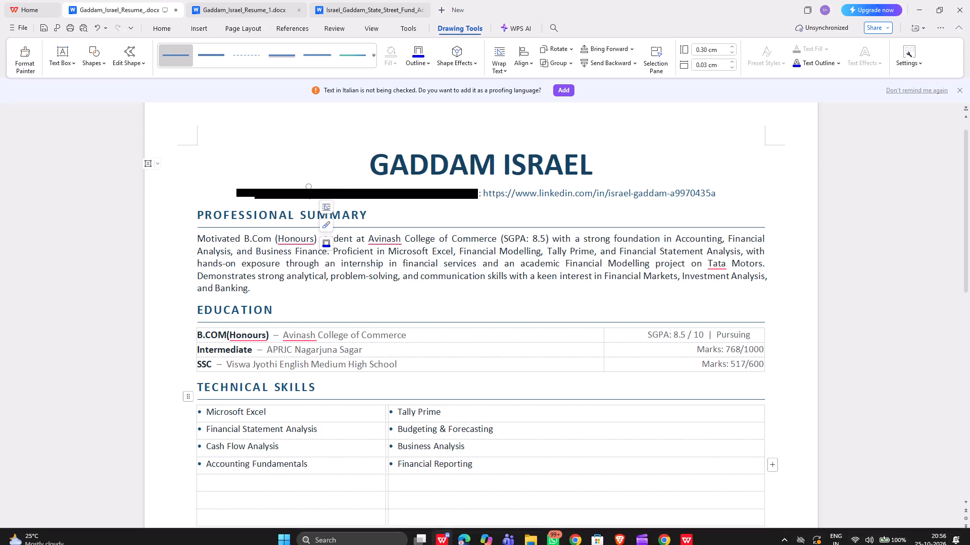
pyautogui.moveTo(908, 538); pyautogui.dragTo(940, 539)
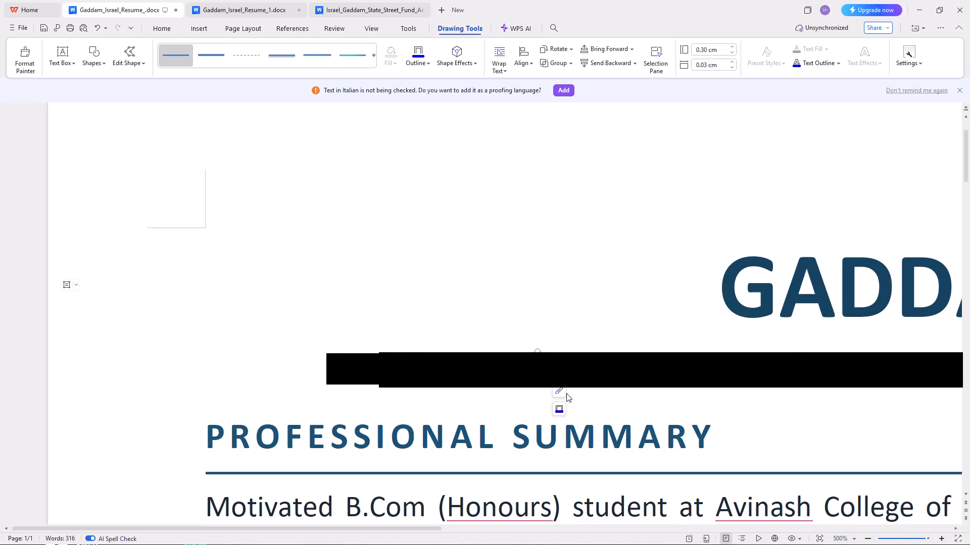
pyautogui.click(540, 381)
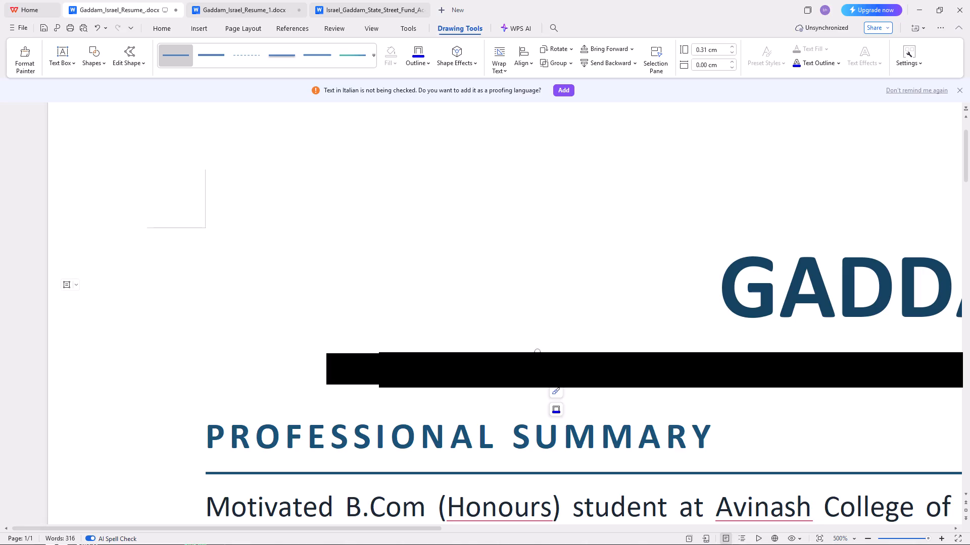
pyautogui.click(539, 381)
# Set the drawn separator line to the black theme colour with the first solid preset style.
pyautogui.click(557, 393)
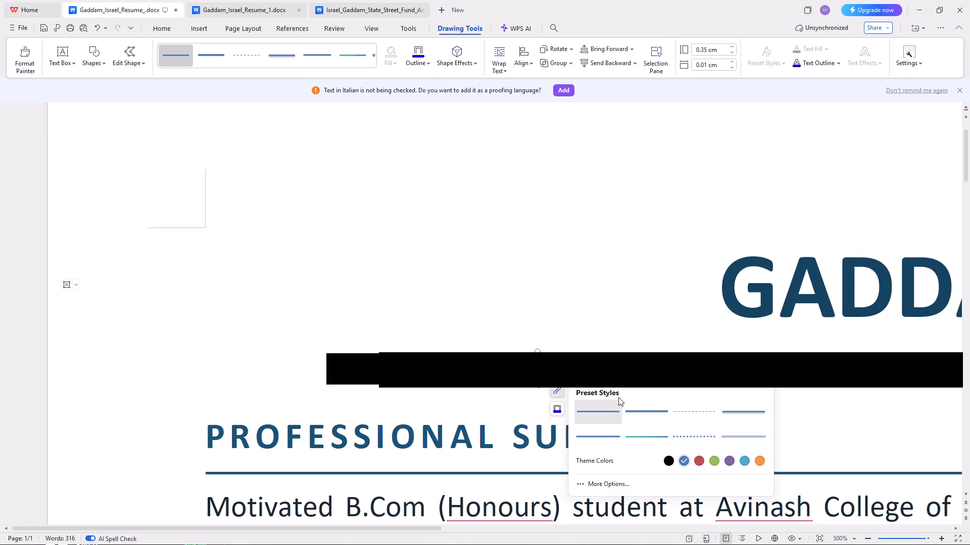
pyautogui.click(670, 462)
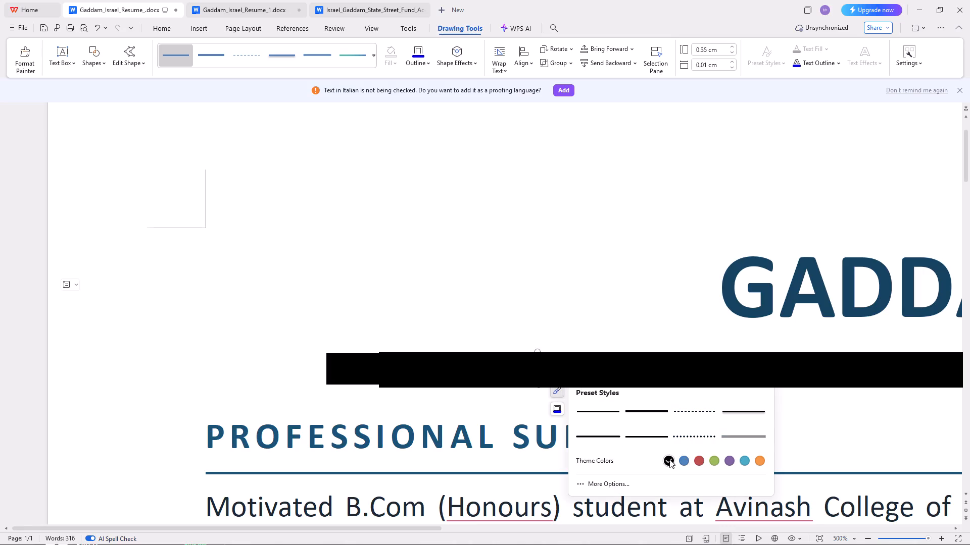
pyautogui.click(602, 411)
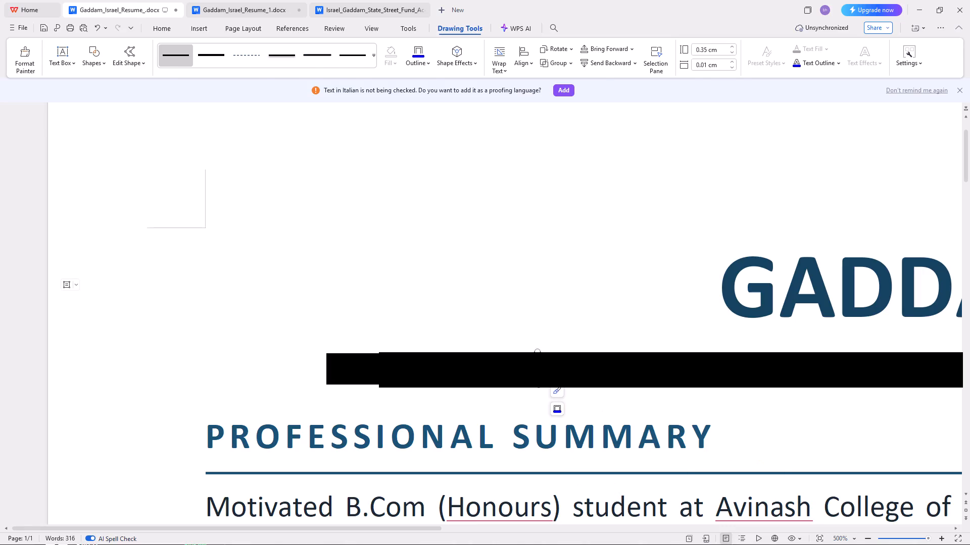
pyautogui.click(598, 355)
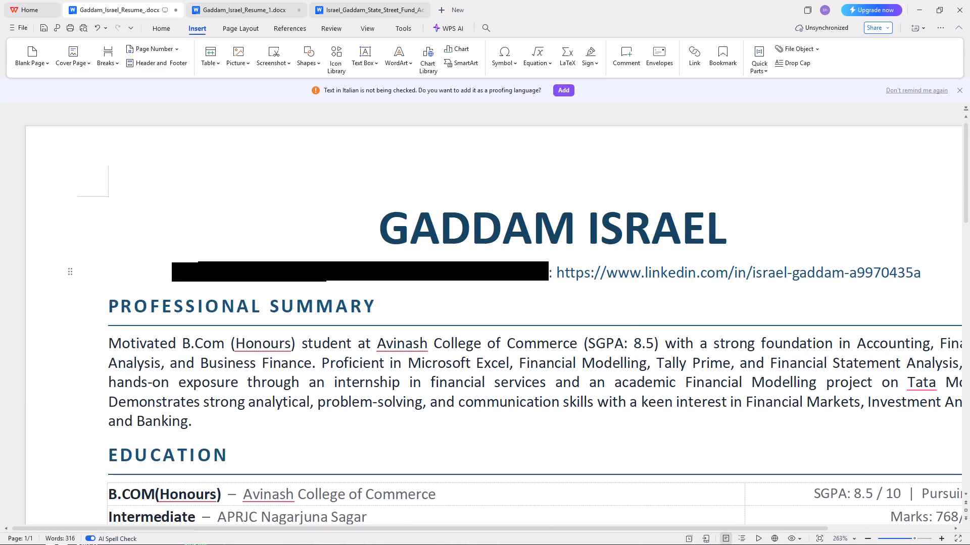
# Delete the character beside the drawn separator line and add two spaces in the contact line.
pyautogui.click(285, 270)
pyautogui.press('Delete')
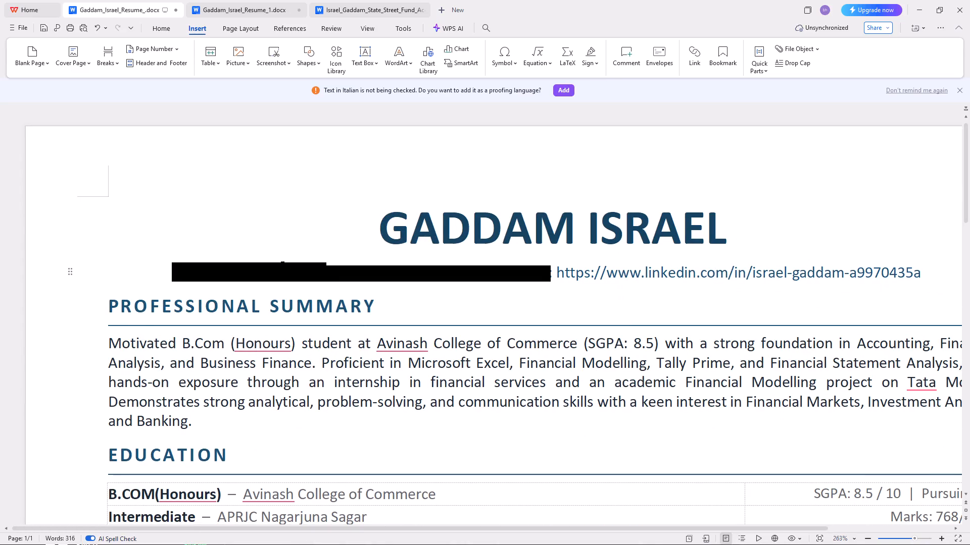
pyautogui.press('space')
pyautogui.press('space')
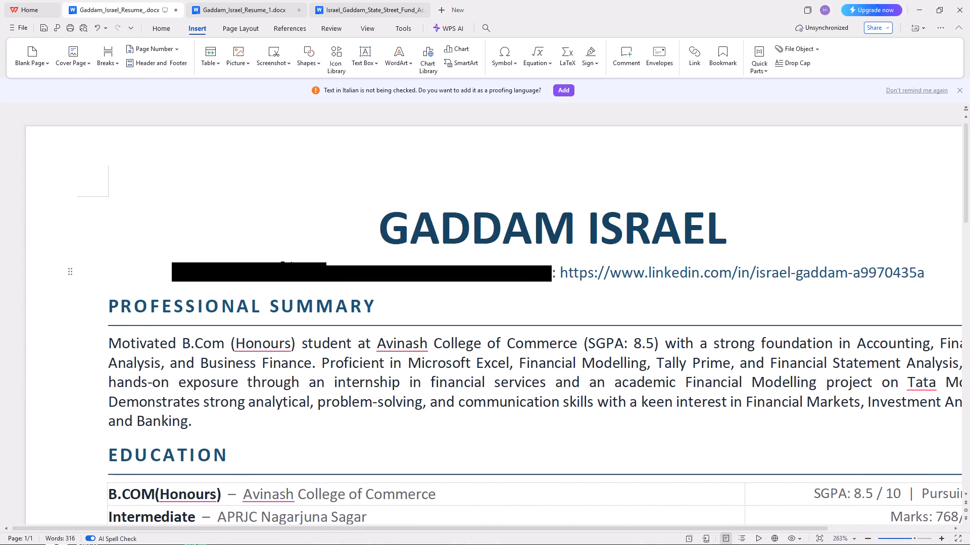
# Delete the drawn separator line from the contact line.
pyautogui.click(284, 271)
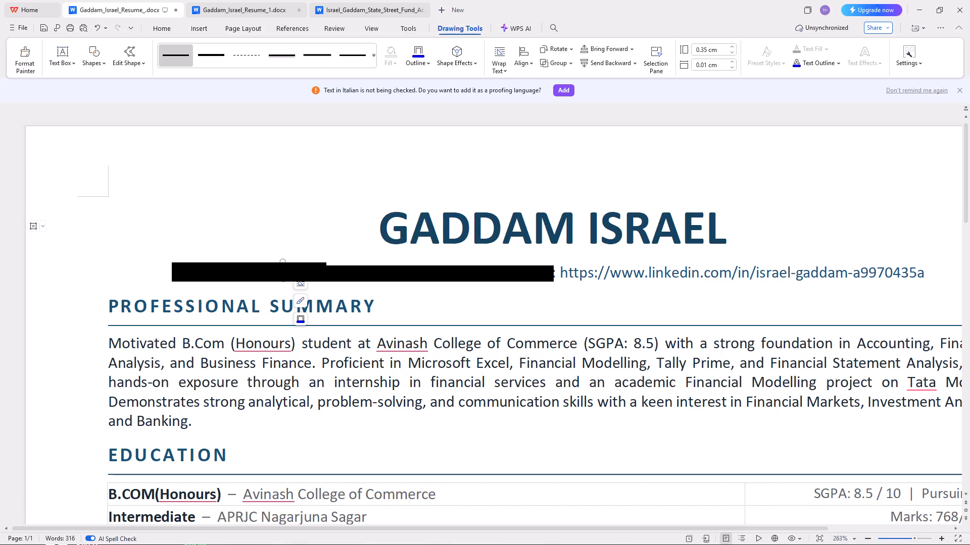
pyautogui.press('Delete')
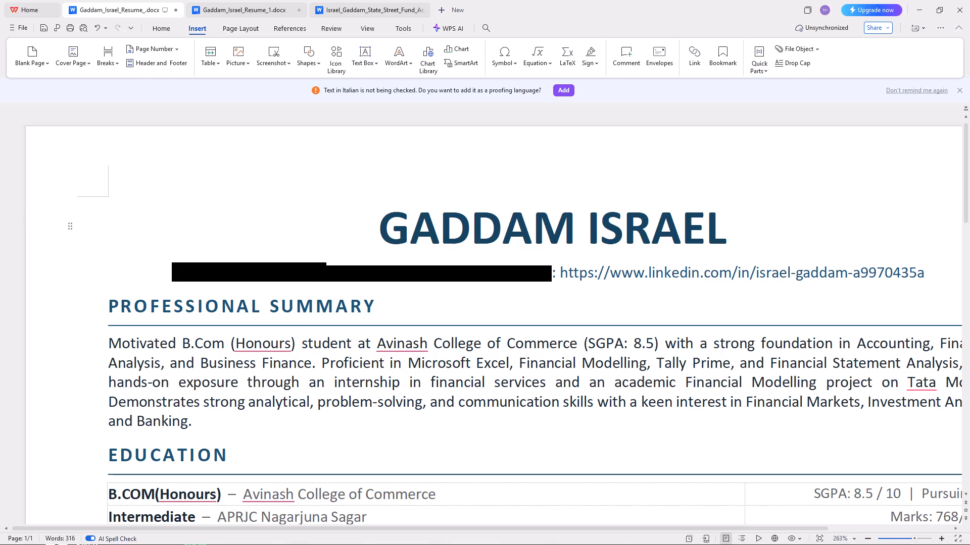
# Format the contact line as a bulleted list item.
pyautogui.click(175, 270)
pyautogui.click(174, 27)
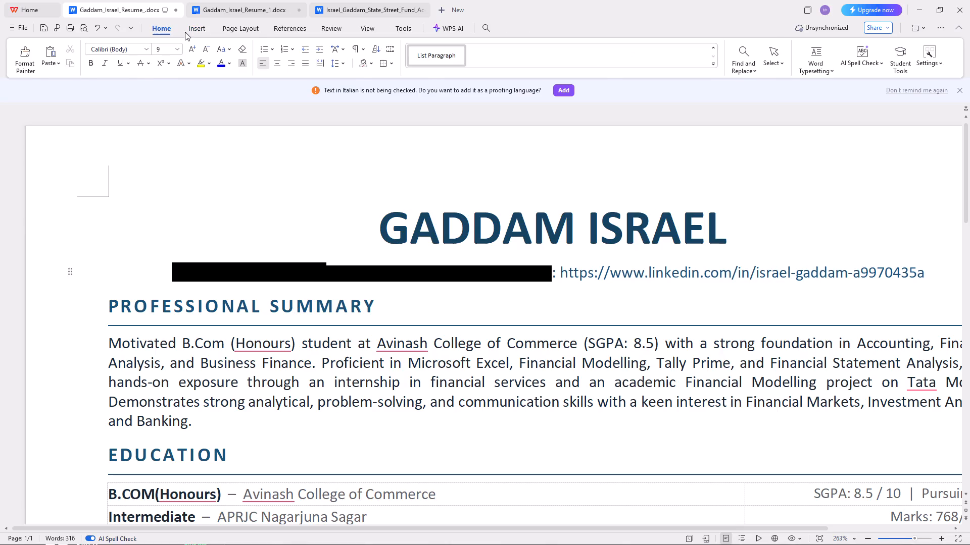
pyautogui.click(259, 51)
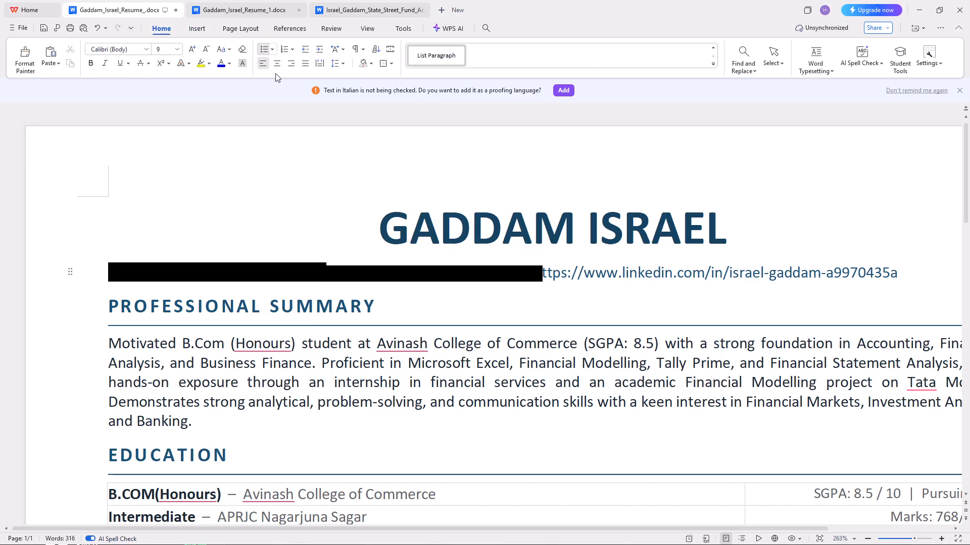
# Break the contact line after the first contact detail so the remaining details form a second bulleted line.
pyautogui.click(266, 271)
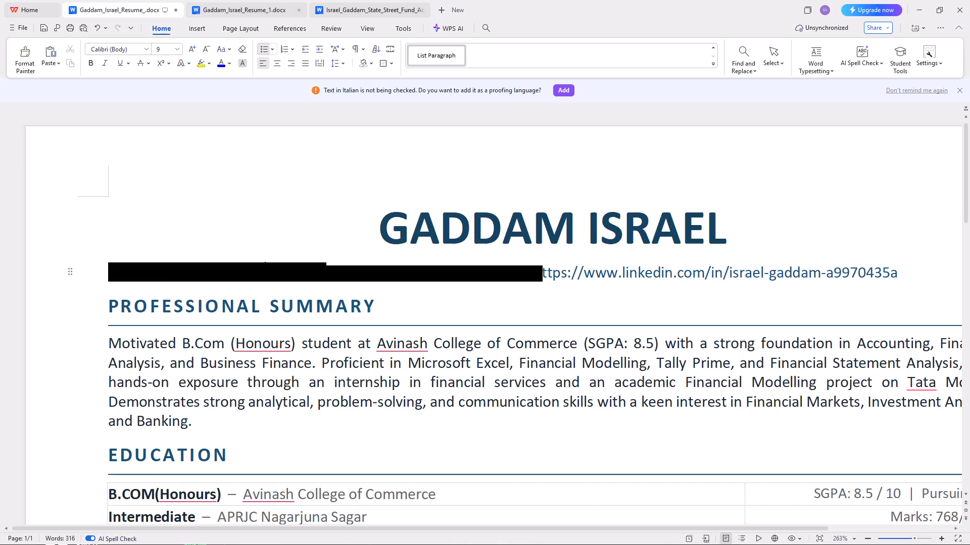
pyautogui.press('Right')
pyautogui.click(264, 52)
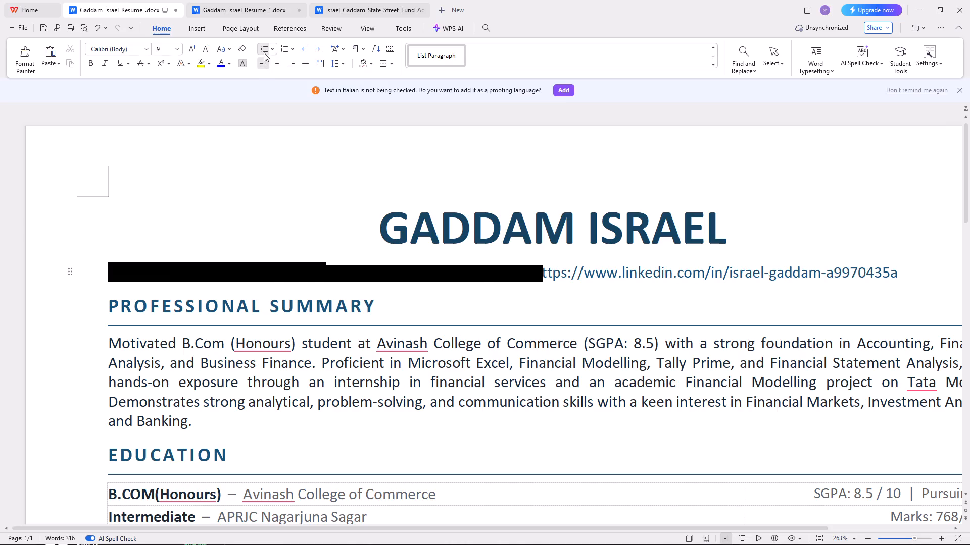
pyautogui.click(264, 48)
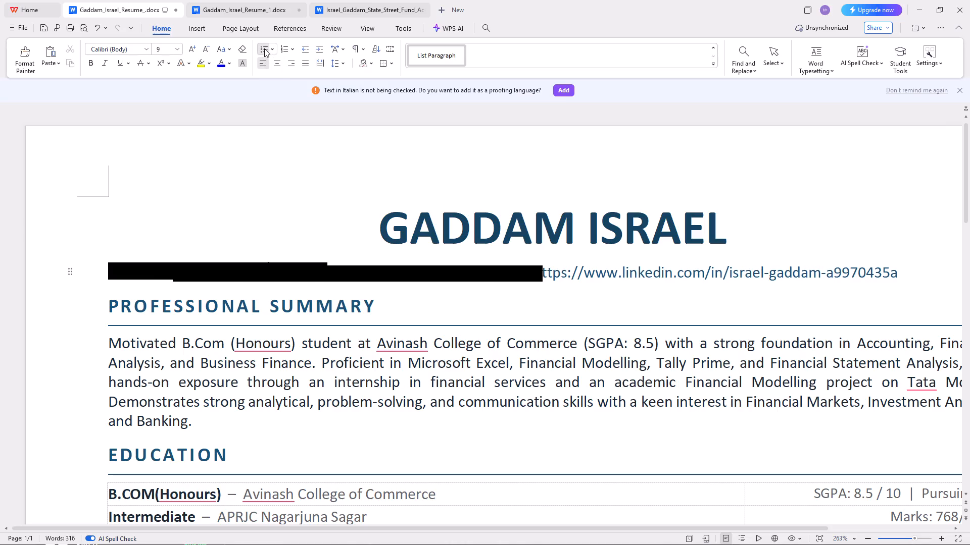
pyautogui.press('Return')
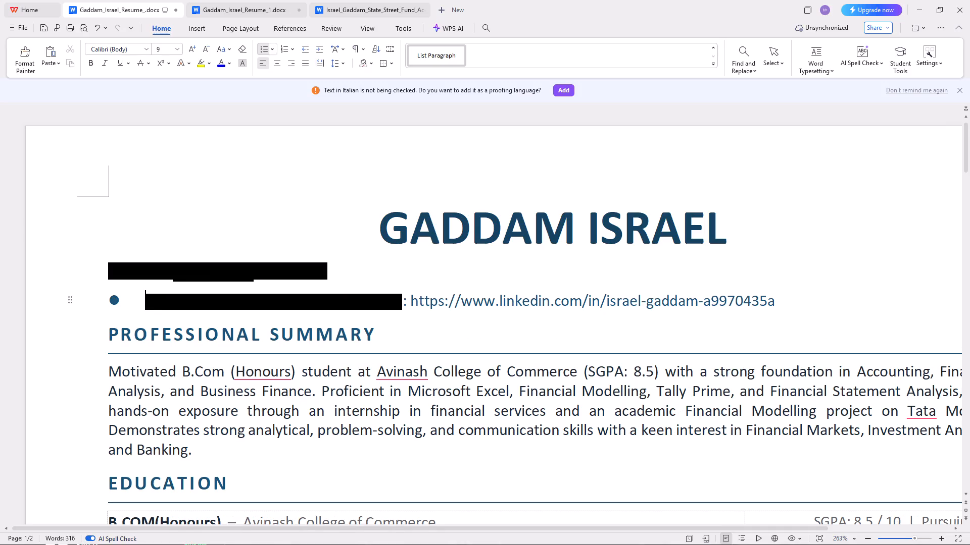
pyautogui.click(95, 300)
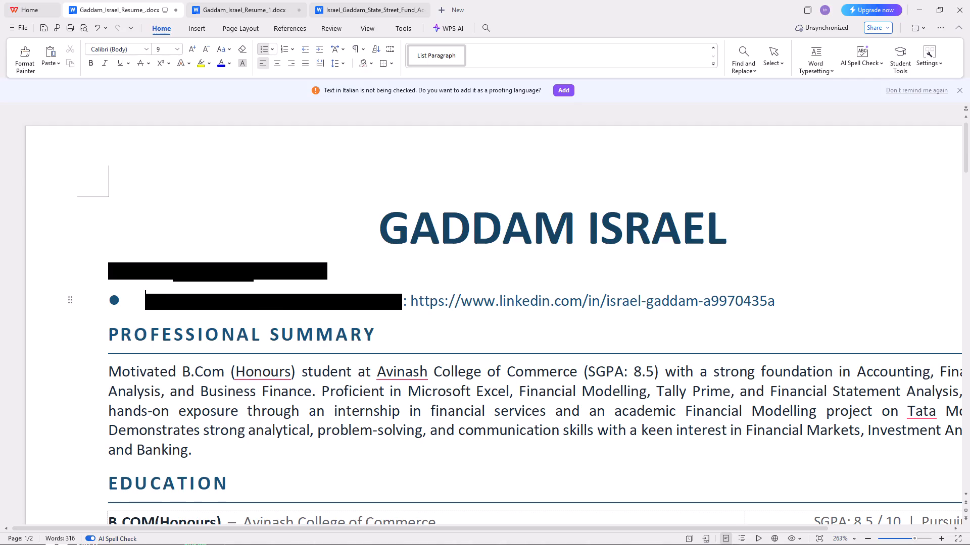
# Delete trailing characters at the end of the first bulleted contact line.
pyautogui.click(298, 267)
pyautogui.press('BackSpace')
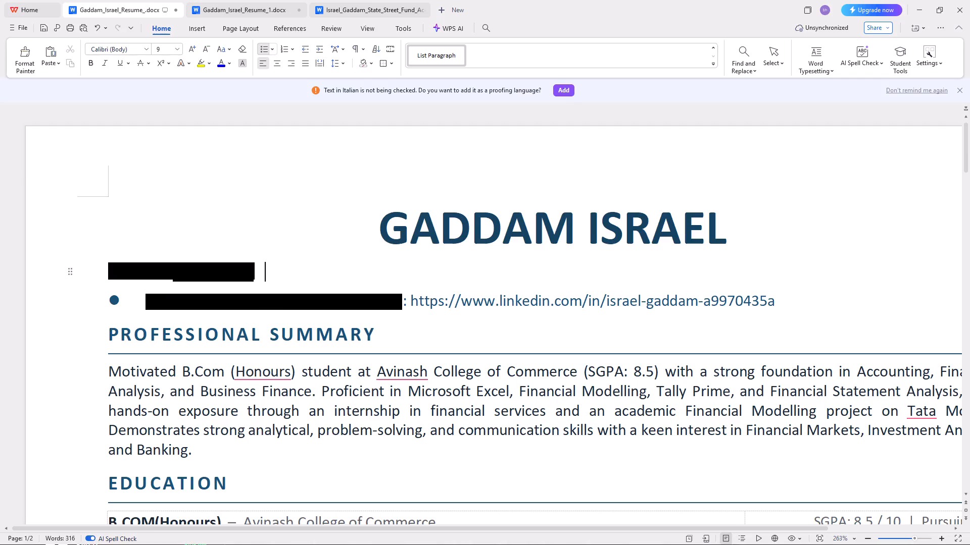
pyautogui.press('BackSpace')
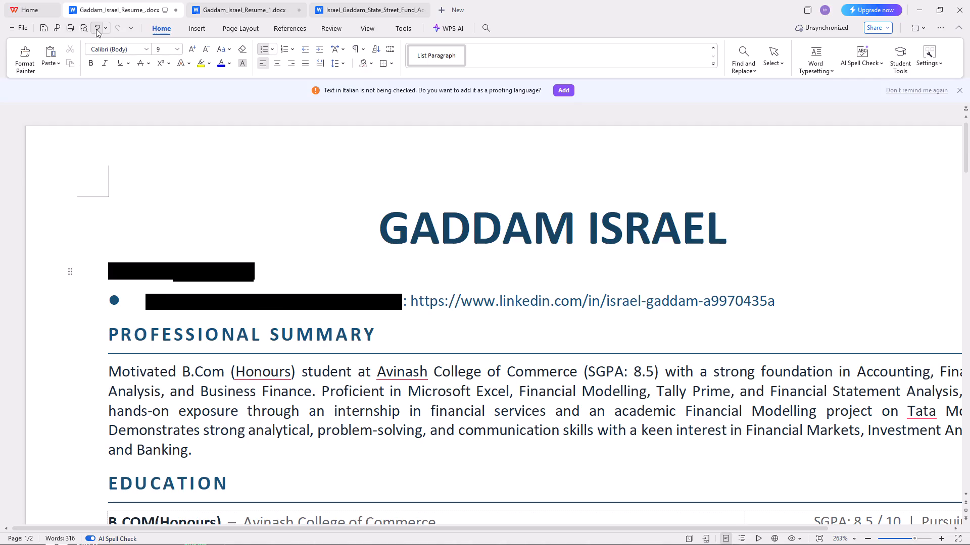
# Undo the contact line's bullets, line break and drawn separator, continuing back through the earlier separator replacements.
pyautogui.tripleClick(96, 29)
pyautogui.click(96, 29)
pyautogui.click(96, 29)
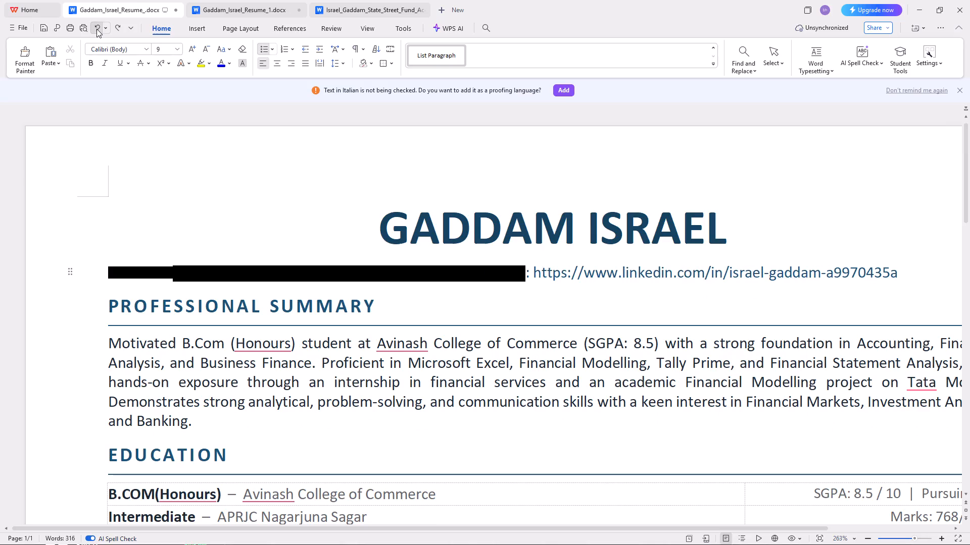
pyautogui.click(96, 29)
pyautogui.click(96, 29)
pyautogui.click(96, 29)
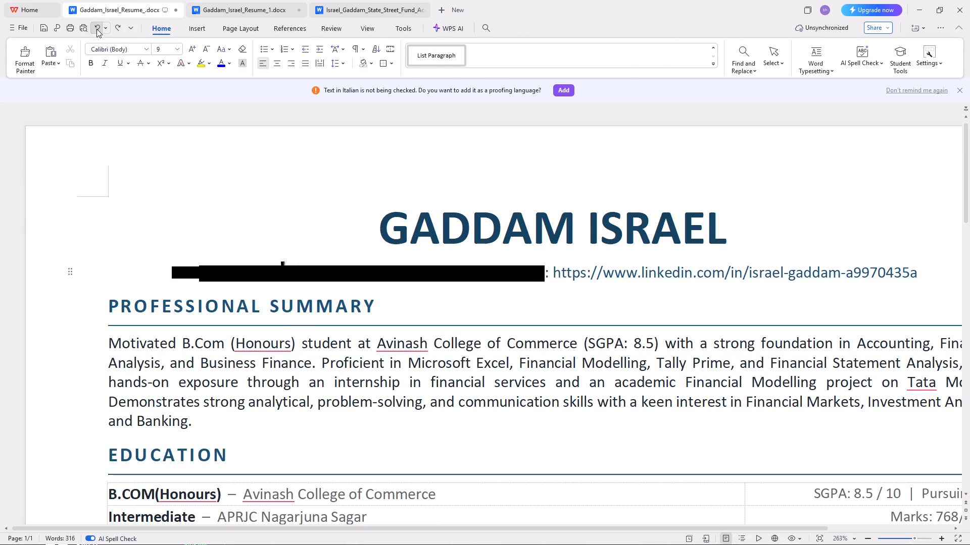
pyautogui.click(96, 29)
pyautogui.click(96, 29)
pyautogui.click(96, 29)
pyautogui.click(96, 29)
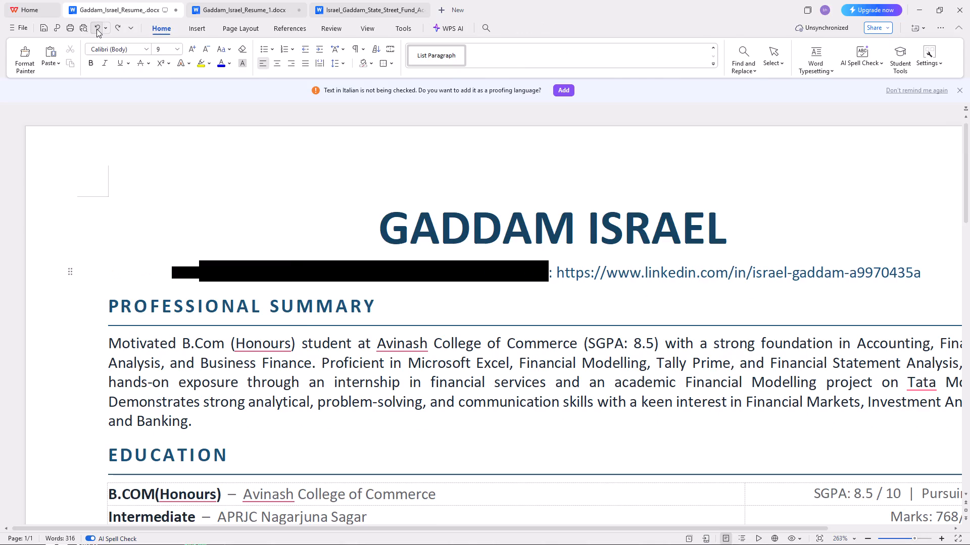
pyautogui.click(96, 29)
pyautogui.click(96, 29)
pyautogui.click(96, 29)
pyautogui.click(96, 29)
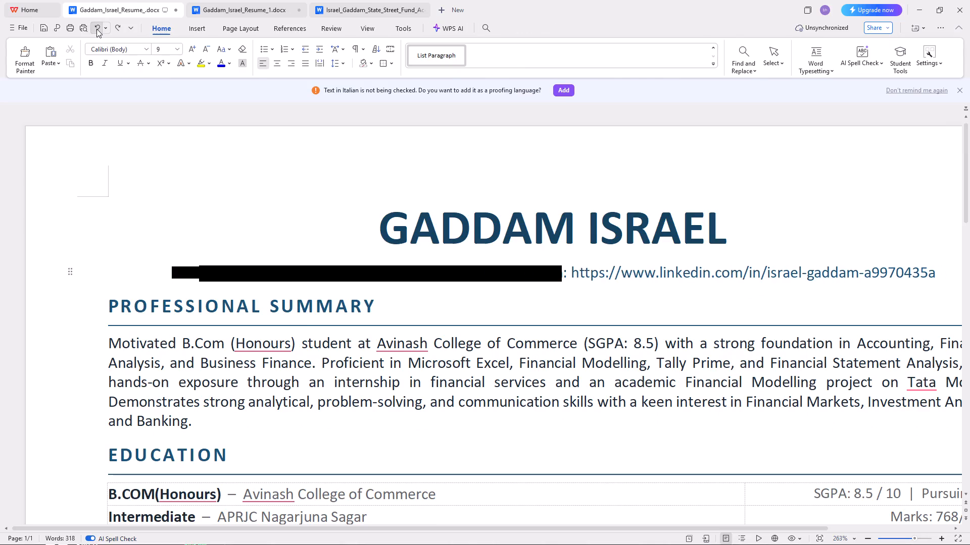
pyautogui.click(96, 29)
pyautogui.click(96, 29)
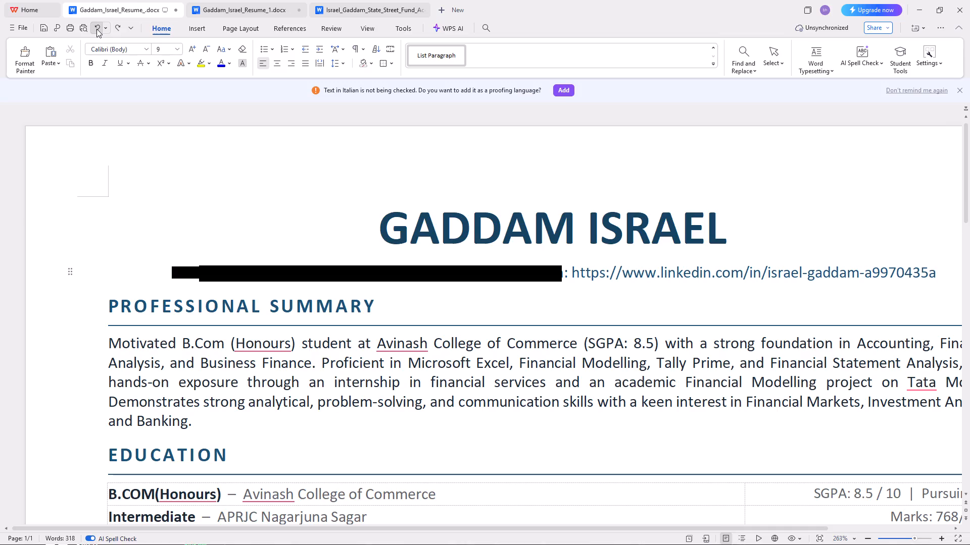
# Undo the remaining earlier edits to the contact line, back through the removal of the blank line above the Professional Summary heading.
pyautogui.click(96, 29)
pyautogui.click(96, 29)
pyautogui.click(96, 29)
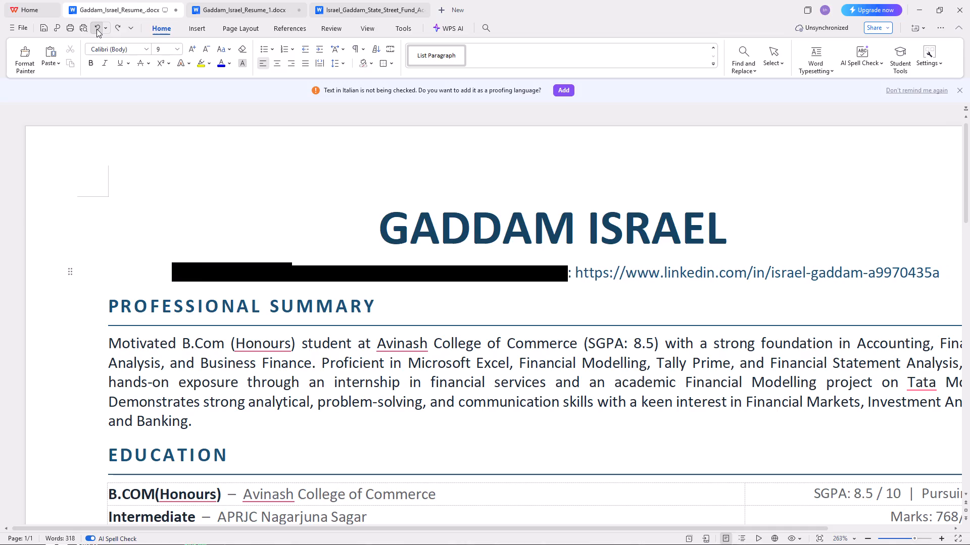
pyautogui.click(96, 29)
pyautogui.click(96, 29)
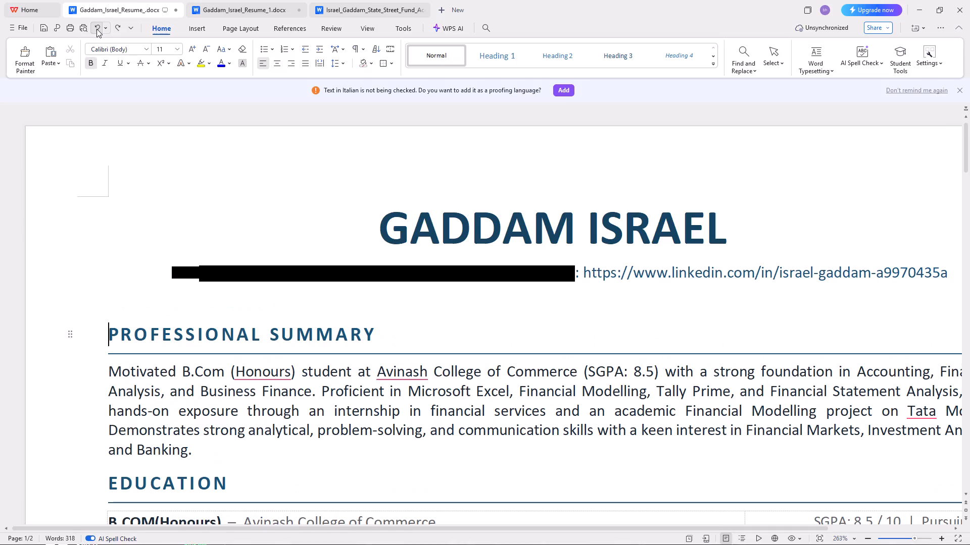
# Delete the blank line between the contact line and the Professional Summary heading.
pyautogui.press('BackSpace')
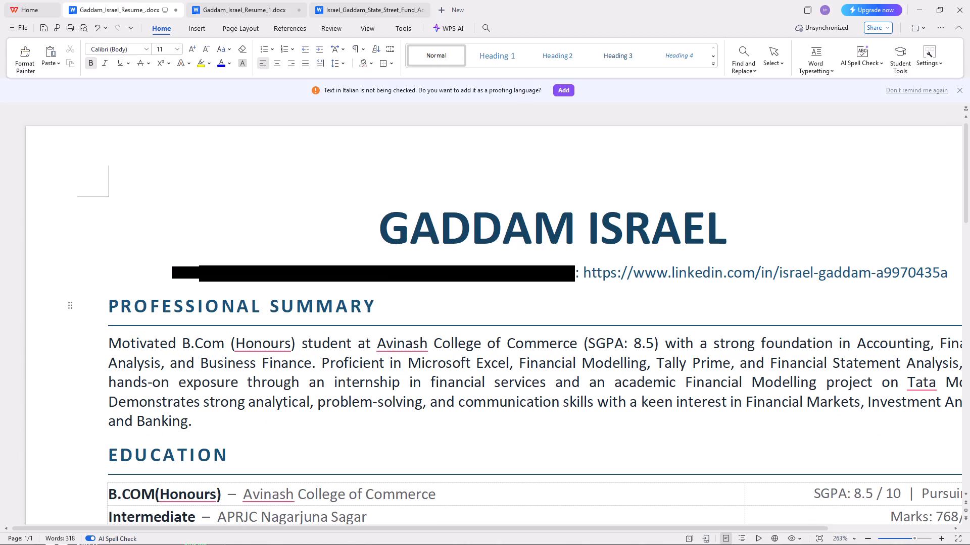
# Save the revised resume document after looking over its education and skills sections.
pyautogui.scroll(-1, 362, 295)
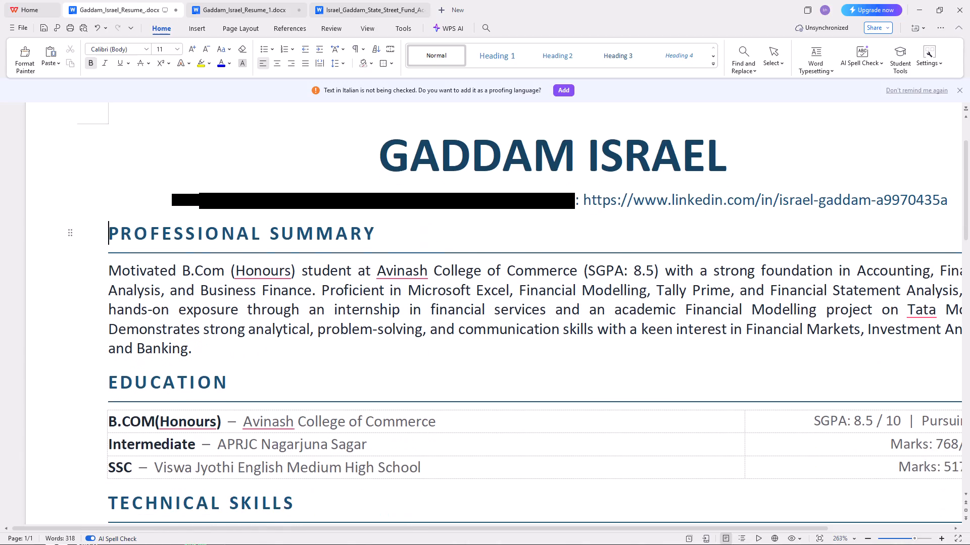
pyautogui.scroll(-1, 362, 295)
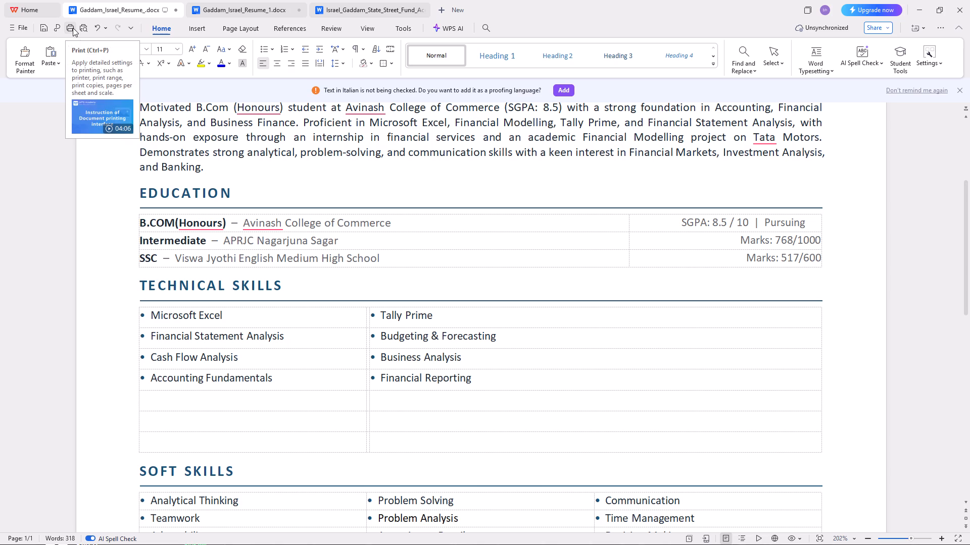
pyautogui.click(44, 26)
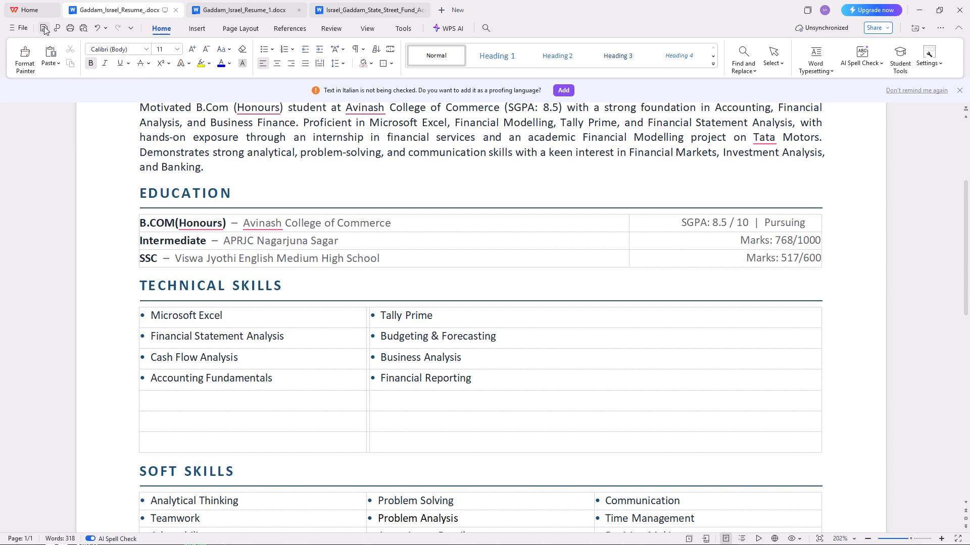
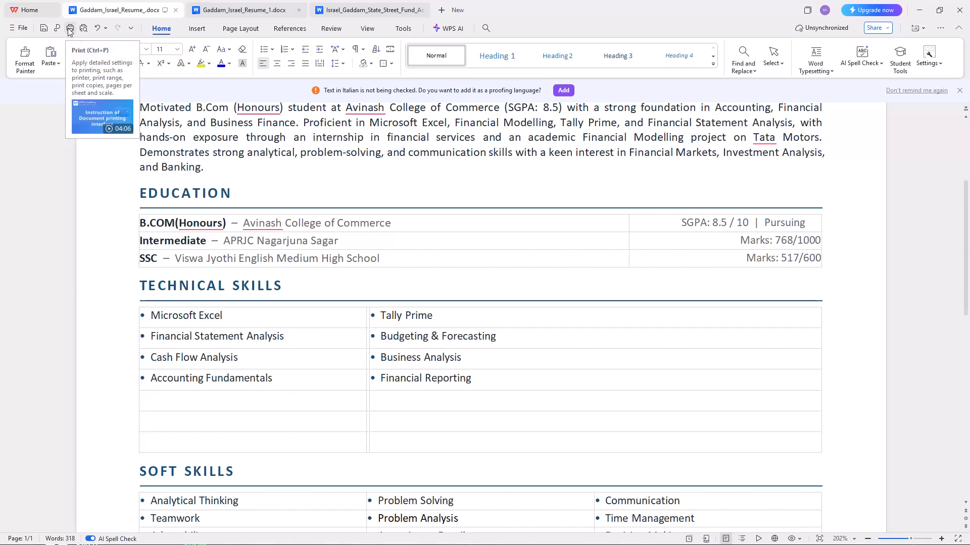
# Print all pages of the resume with the Microsoft Print to PDF printer, one copy without scaling.
pyautogui.click(68, 28)
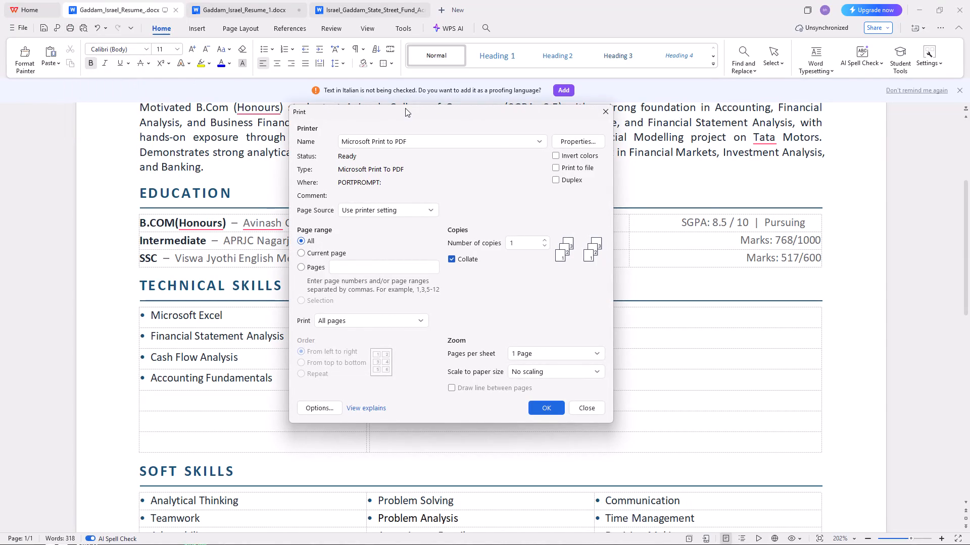
pyautogui.click(523, 140)
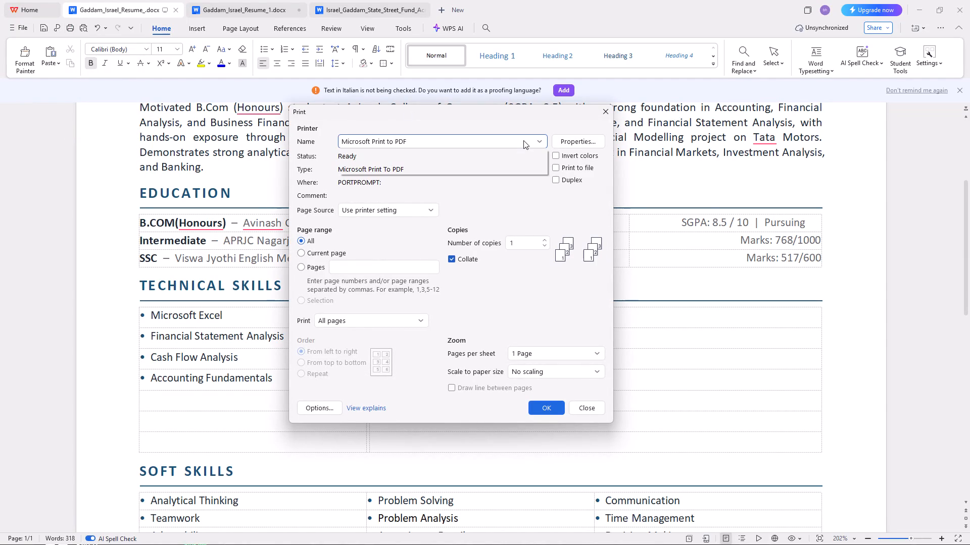
pyautogui.click(523, 140)
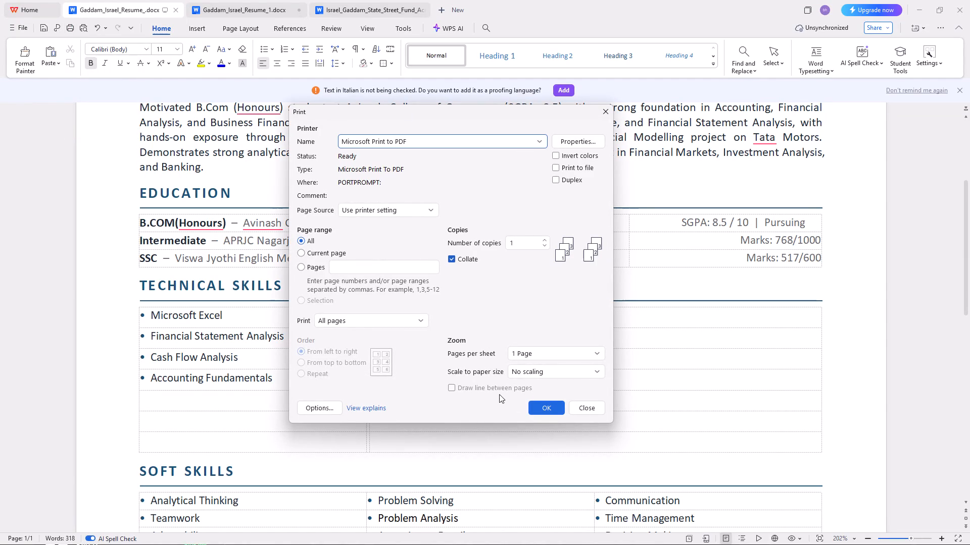
pyautogui.click(532, 406)
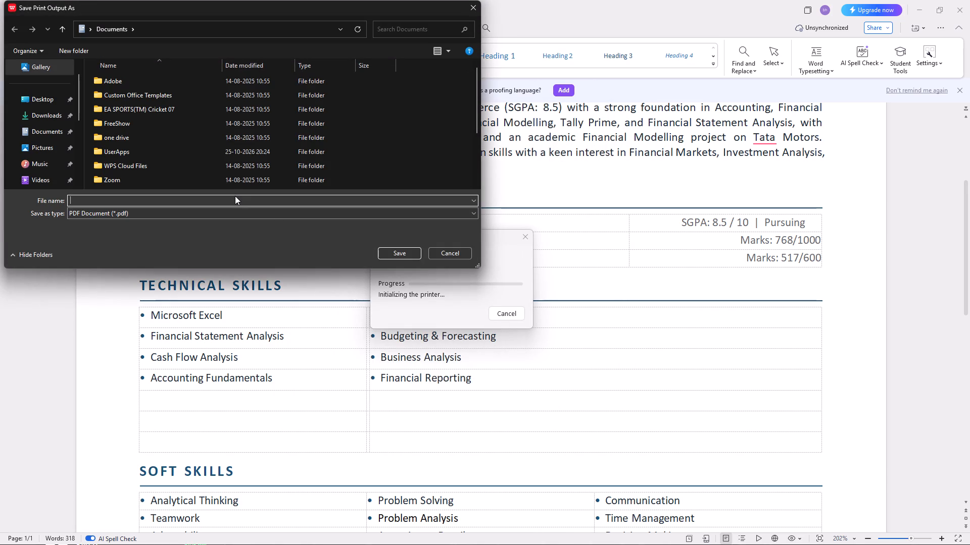
# Save the PDF print output in the Documents folder, using the student's correctly spelled full name as the file name.
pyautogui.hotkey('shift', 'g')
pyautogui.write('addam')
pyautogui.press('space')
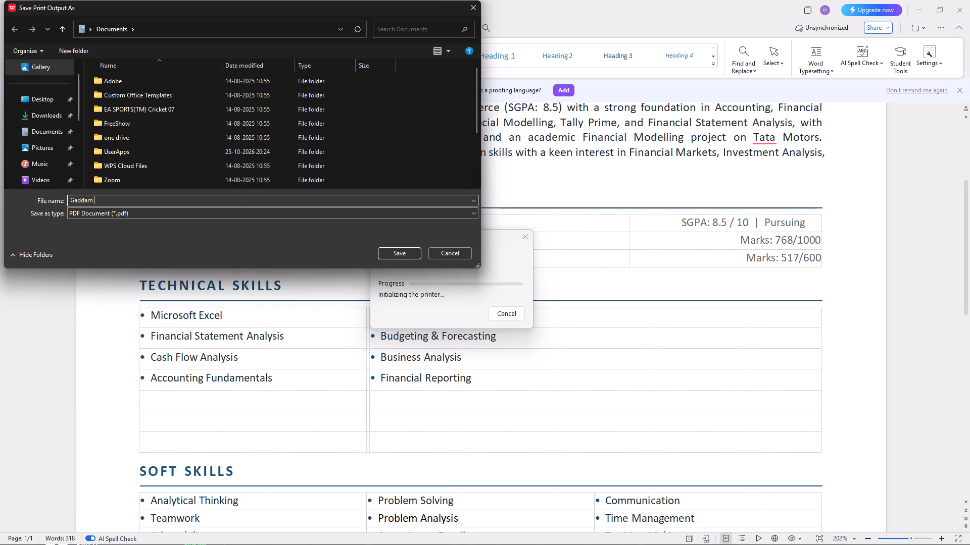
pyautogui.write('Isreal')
pyautogui.moveTo(319, 11); pyautogui.dragTo(527, 97)
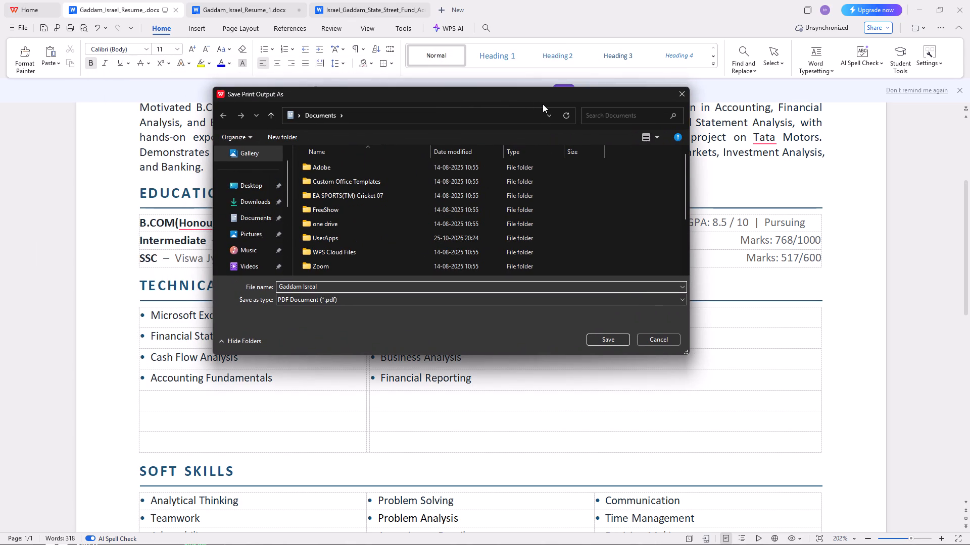
pyautogui.keyDown('ctrl'); pyautogui.scroll(6, 479, 190); pyautogui.keyUp('ctrl')
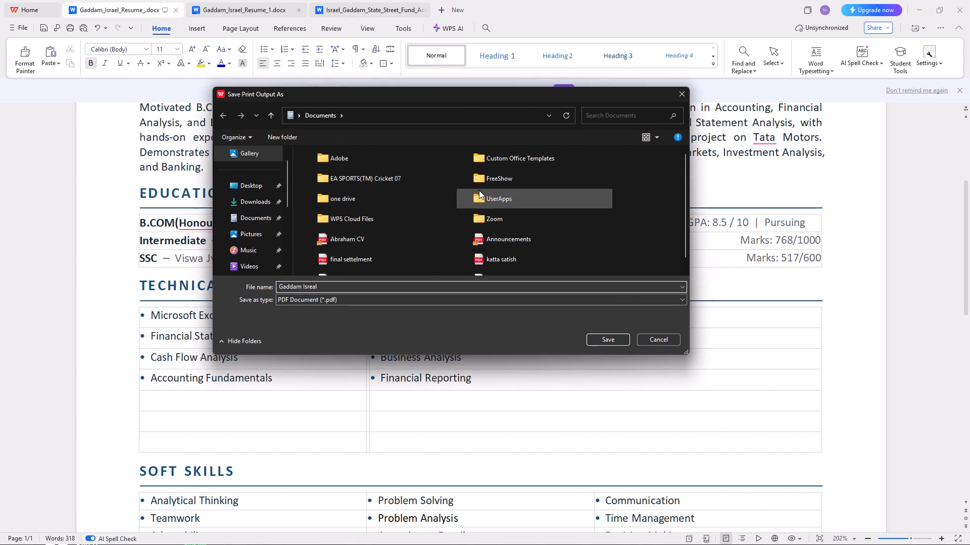
pyautogui.keyDown('ctrl'); pyautogui.scroll(3, 479, 190); pyautogui.keyUp('ctrl')
pyautogui.click(315, 287)
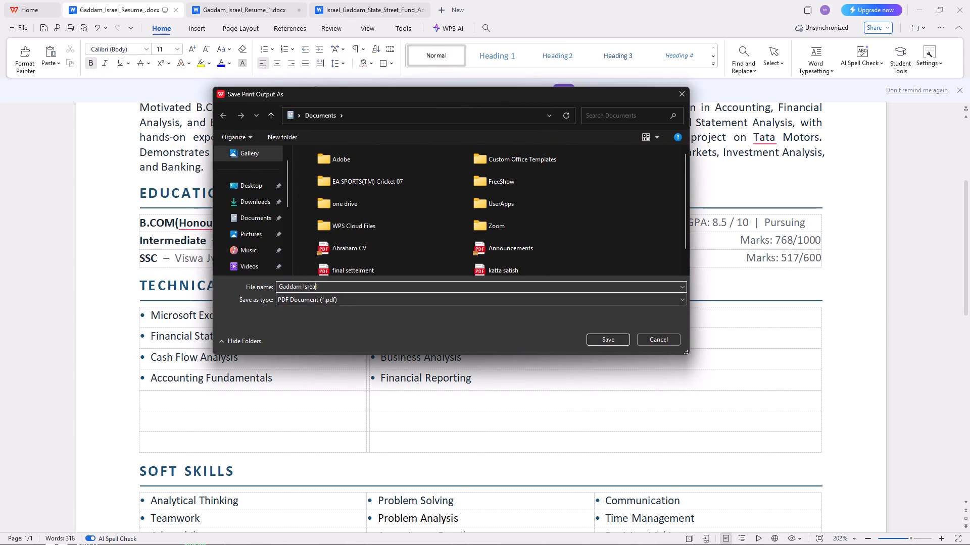
pyautogui.press('BackSpace')
pyautogui.press('BackSpace')
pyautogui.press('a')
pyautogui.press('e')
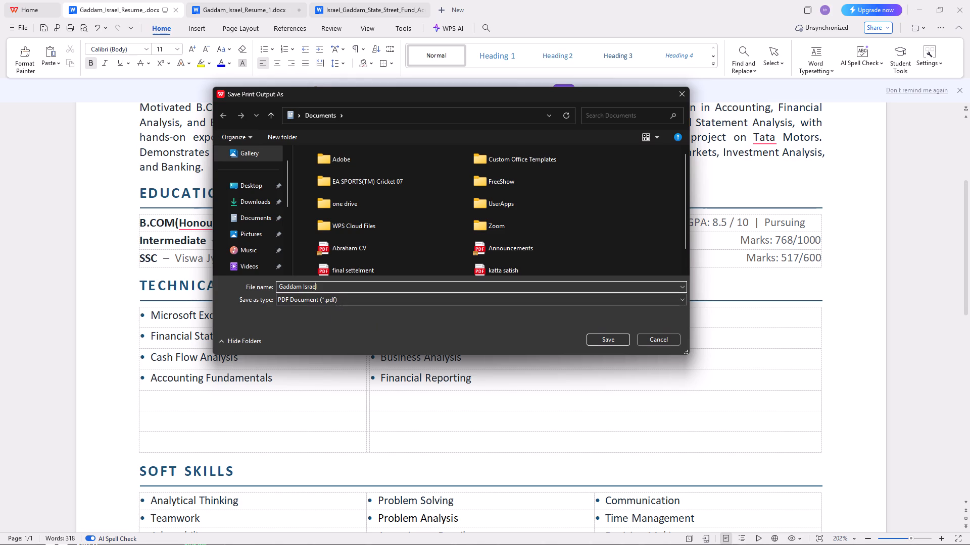
pyautogui.press('Right')
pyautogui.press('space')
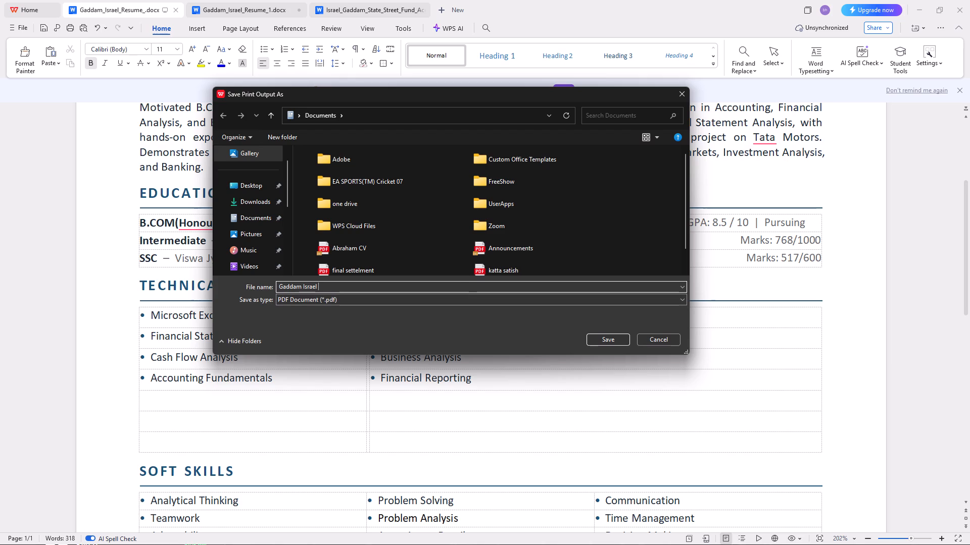
pyautogui.click(306, 289)
pyautogui.click(604, 336)
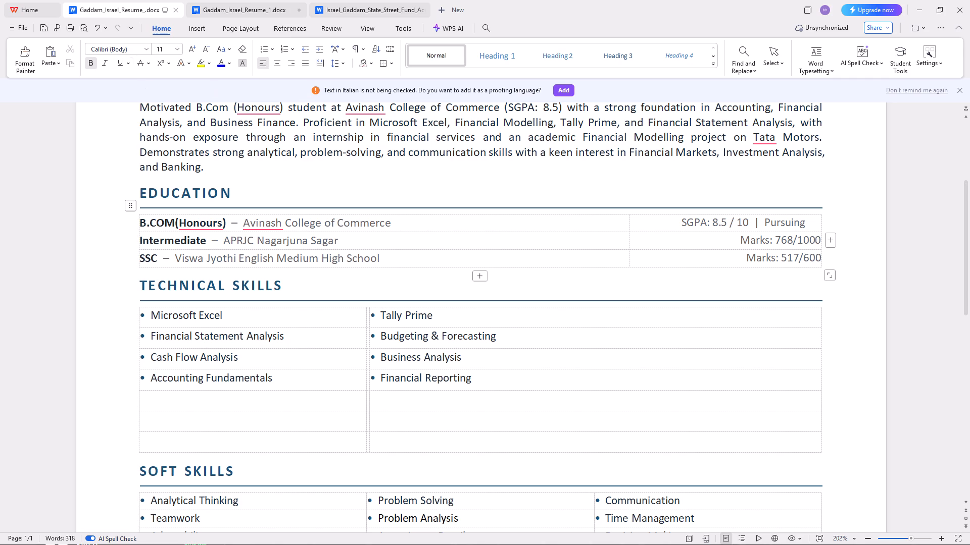
# Save the resume document again.
pyautogui.click(44, 28)
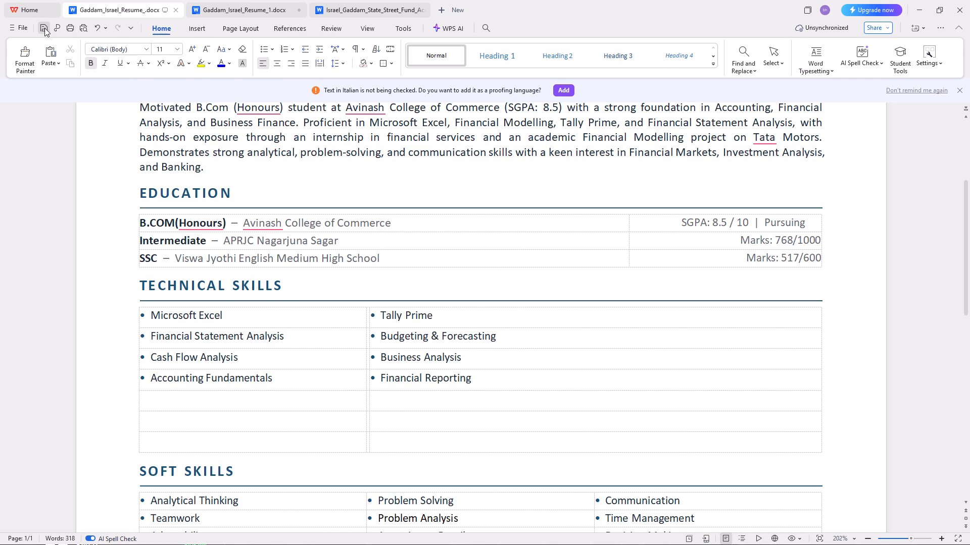
pyautogui.click(44, 28)
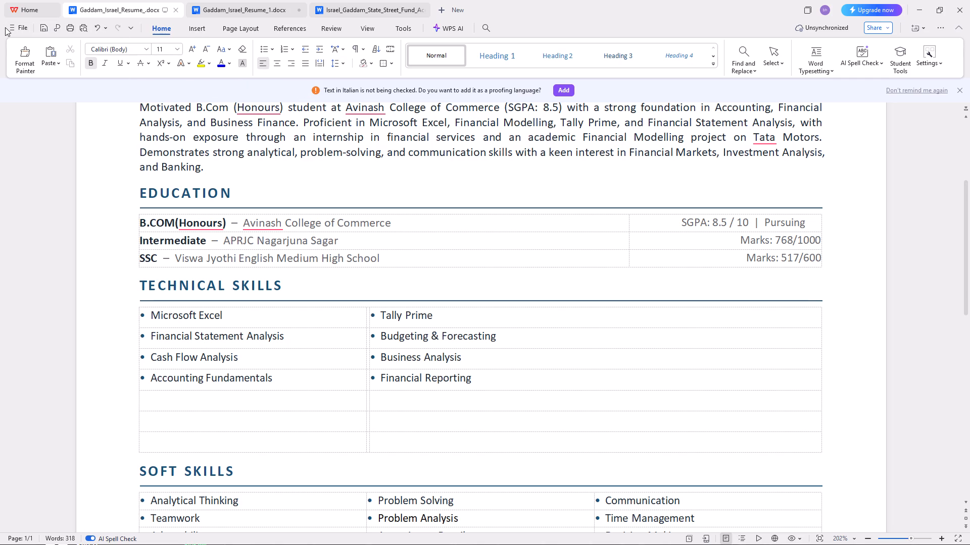
# Open the sharing options for the current resume from the recent files, check link and mobile sharing, and choose sharing as a file.
pyautogui.click(5, 27)
pyautogui.click(13, 28)
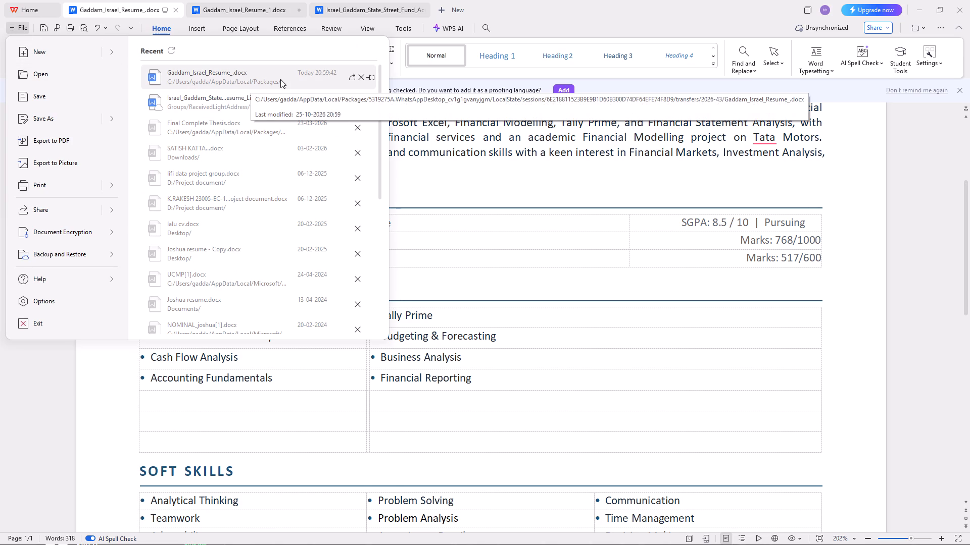
pyautogui.click(352, 78)
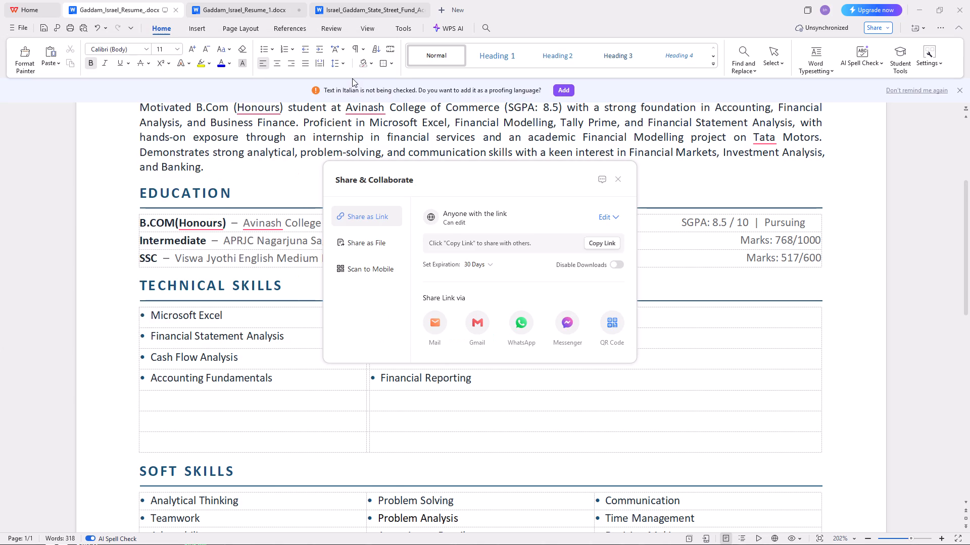
pyautogui.click(373, 246)
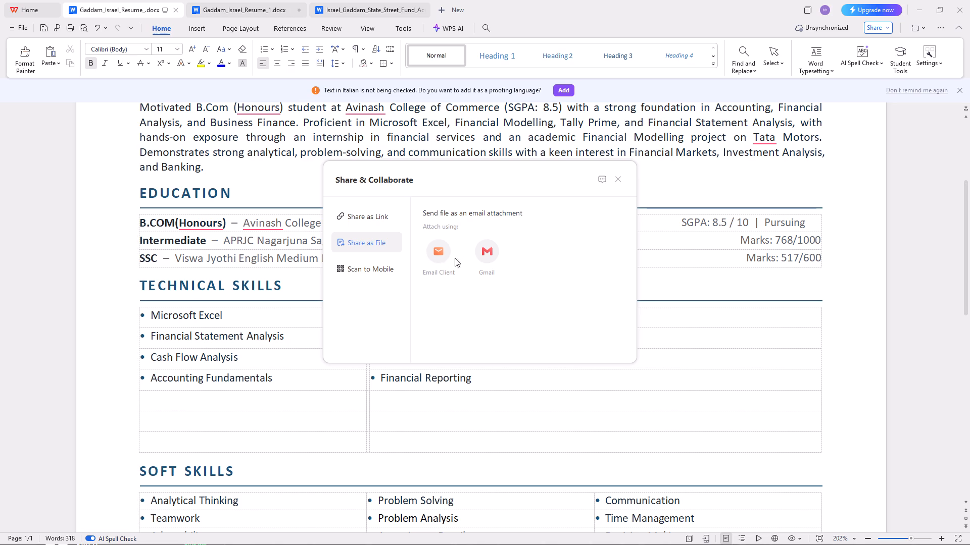
pyautogui.click(367, 276)
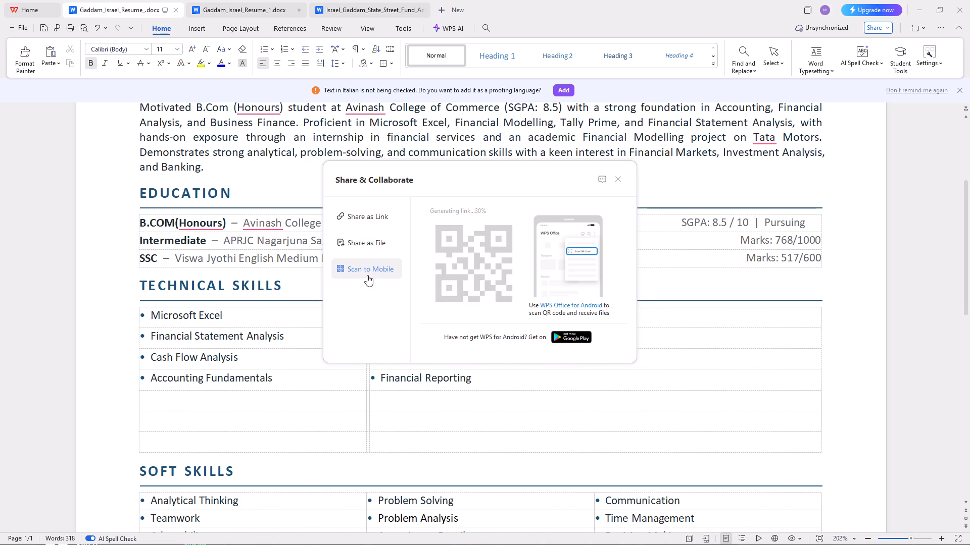
pyautogui.click(382, 219)
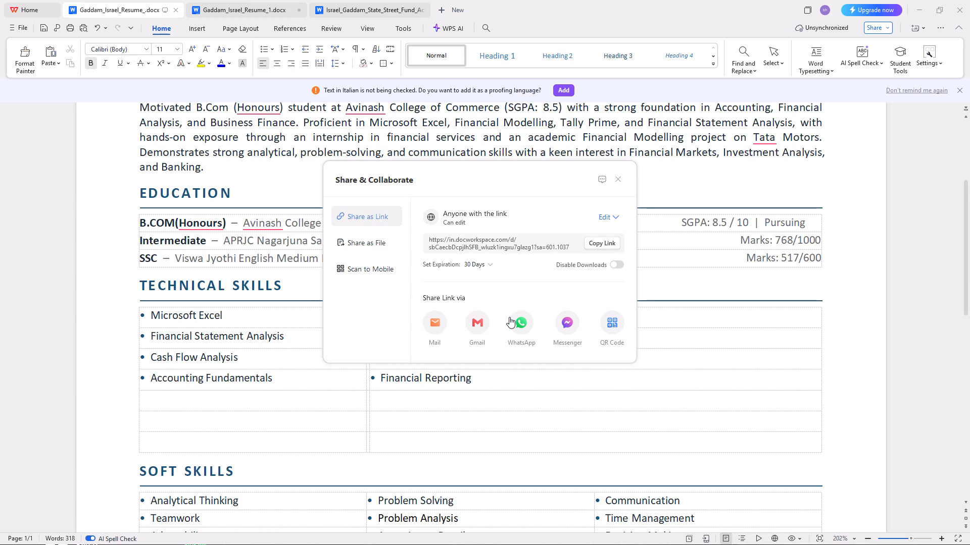
pyautogui.click(361, 250)
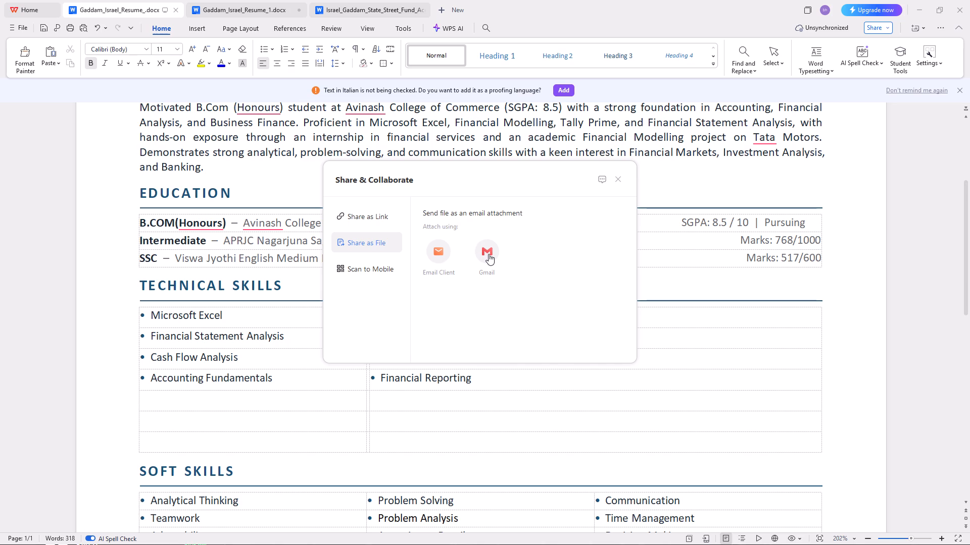
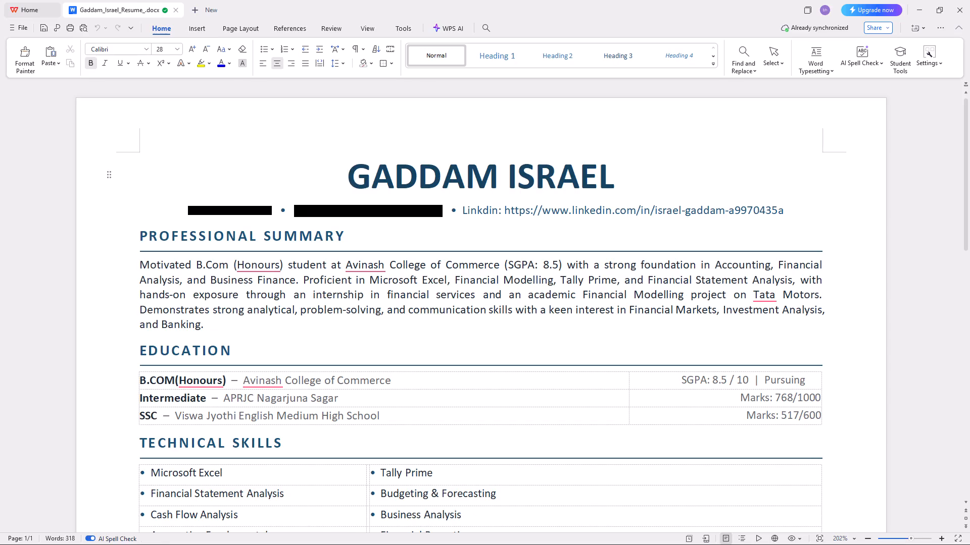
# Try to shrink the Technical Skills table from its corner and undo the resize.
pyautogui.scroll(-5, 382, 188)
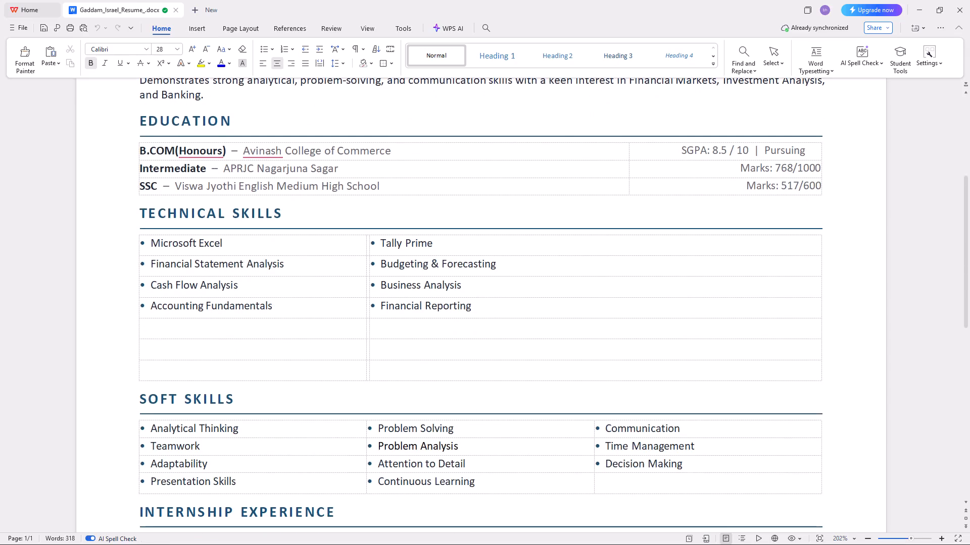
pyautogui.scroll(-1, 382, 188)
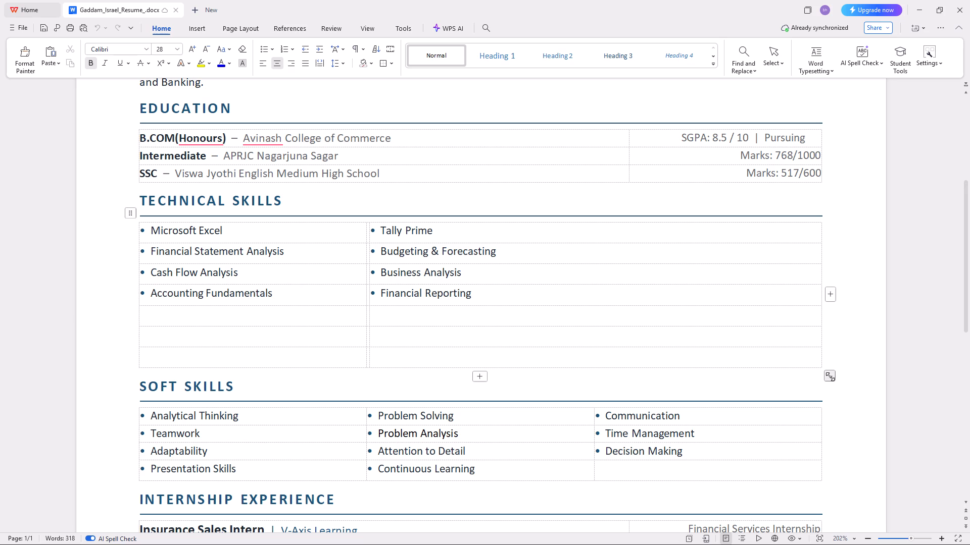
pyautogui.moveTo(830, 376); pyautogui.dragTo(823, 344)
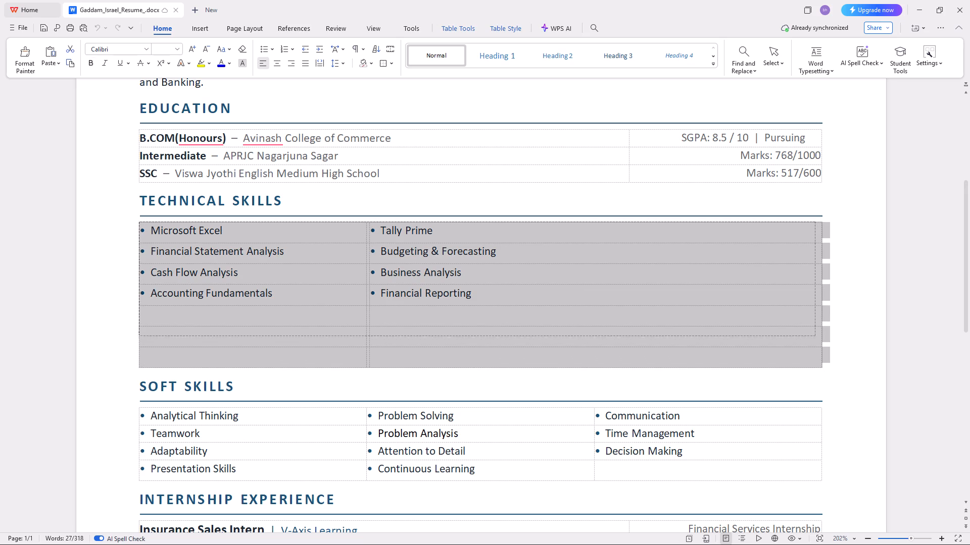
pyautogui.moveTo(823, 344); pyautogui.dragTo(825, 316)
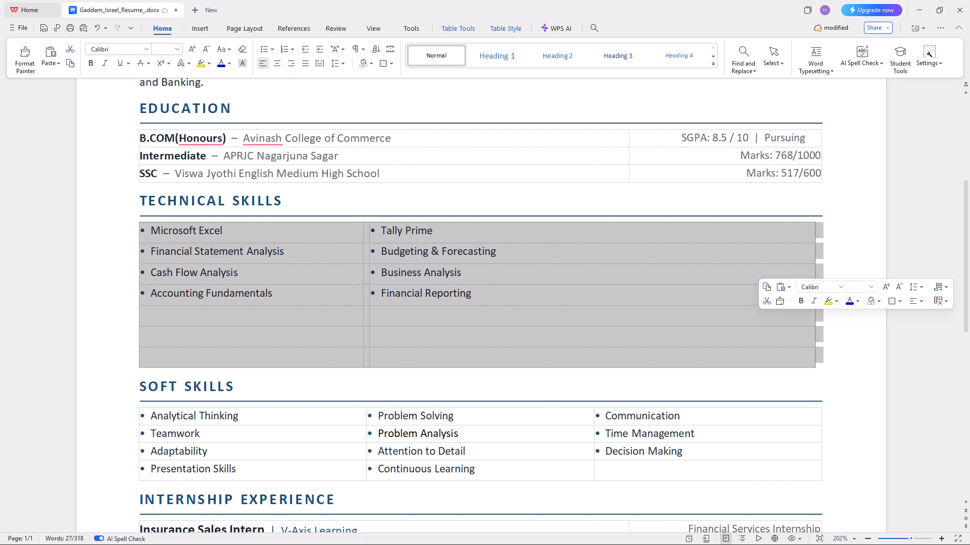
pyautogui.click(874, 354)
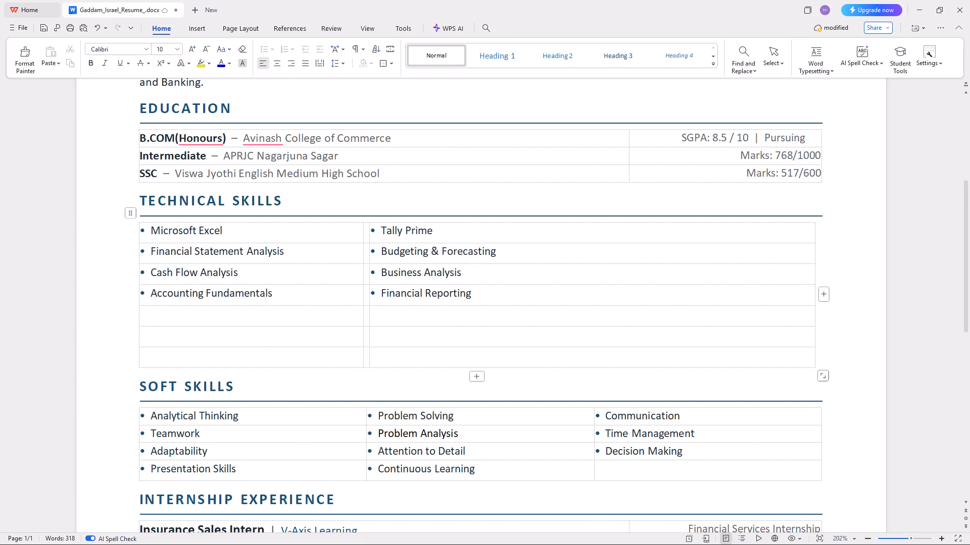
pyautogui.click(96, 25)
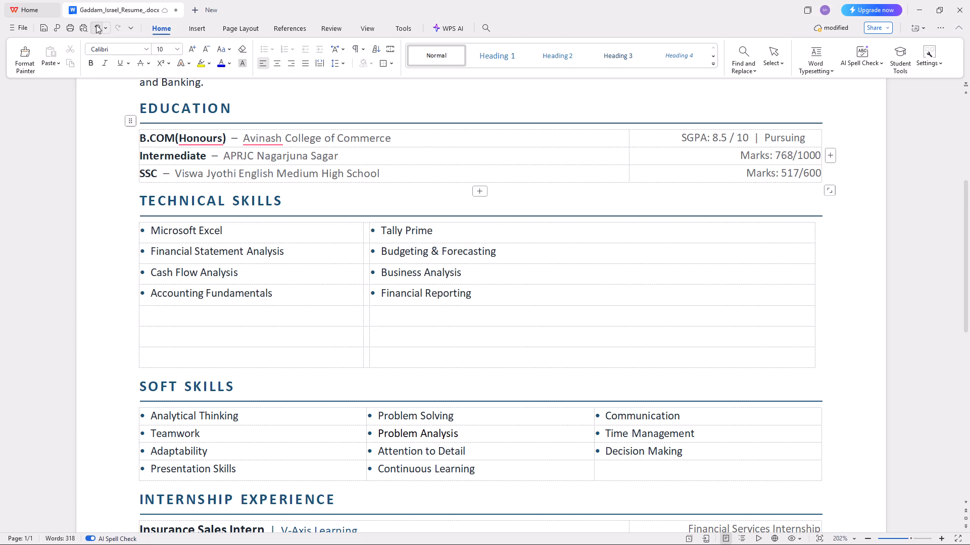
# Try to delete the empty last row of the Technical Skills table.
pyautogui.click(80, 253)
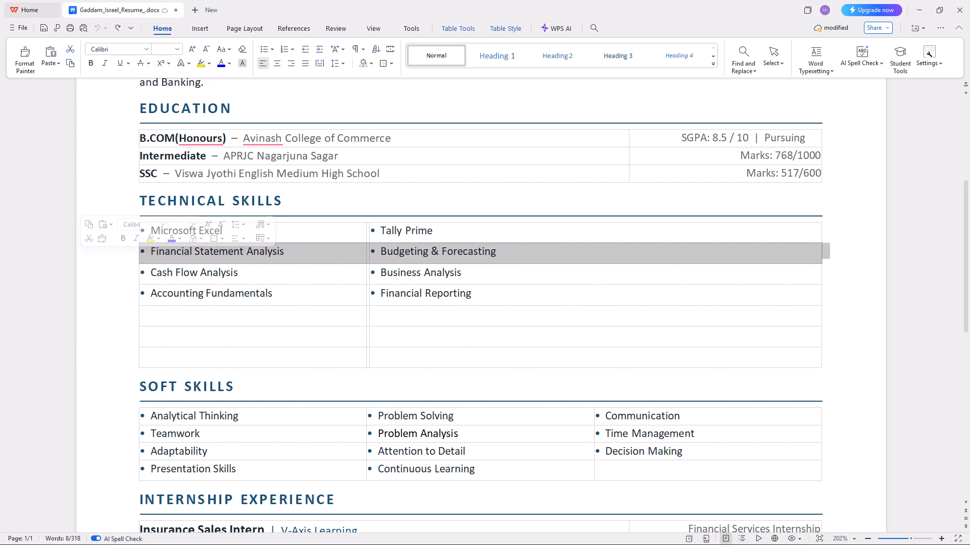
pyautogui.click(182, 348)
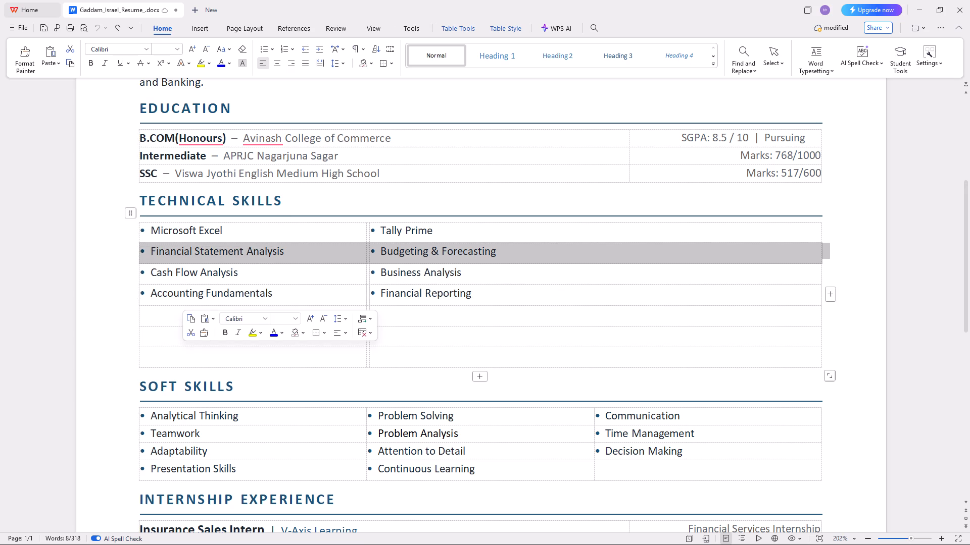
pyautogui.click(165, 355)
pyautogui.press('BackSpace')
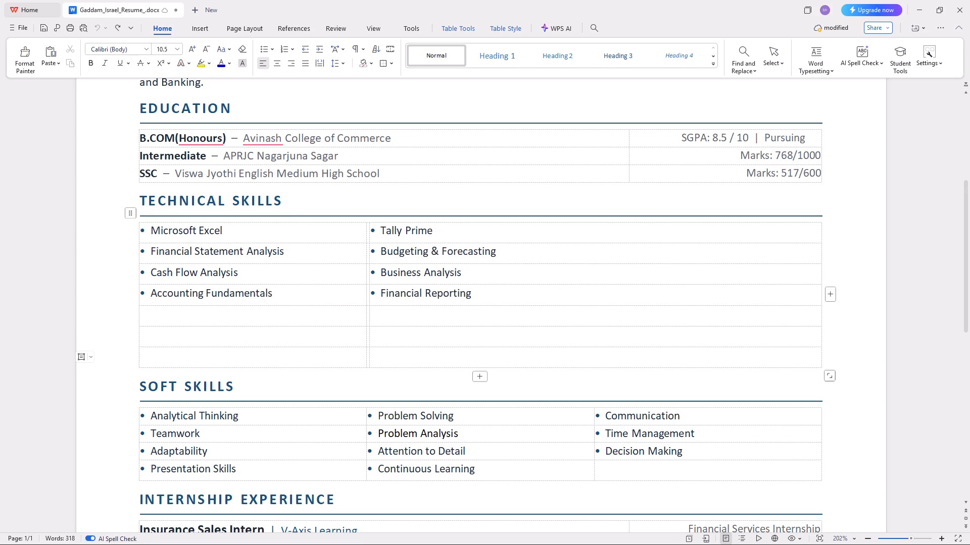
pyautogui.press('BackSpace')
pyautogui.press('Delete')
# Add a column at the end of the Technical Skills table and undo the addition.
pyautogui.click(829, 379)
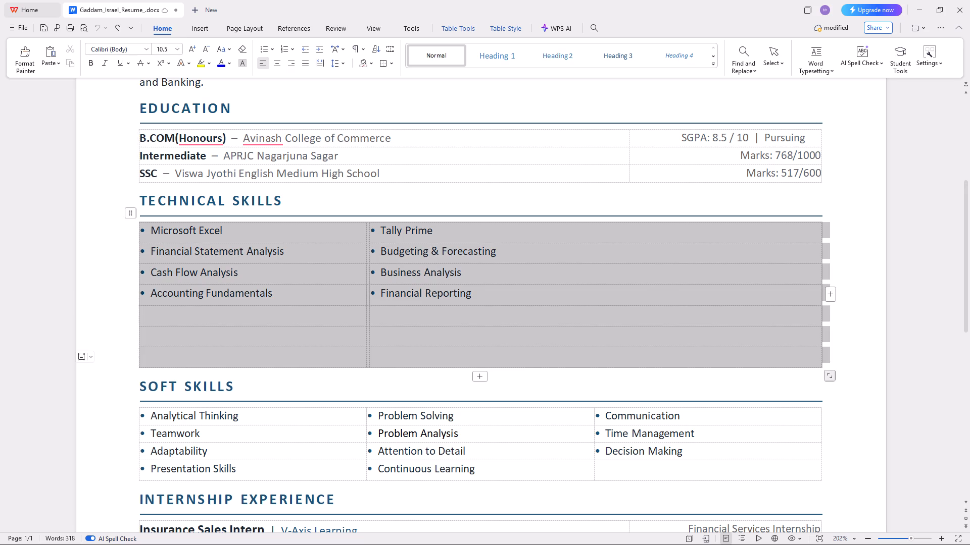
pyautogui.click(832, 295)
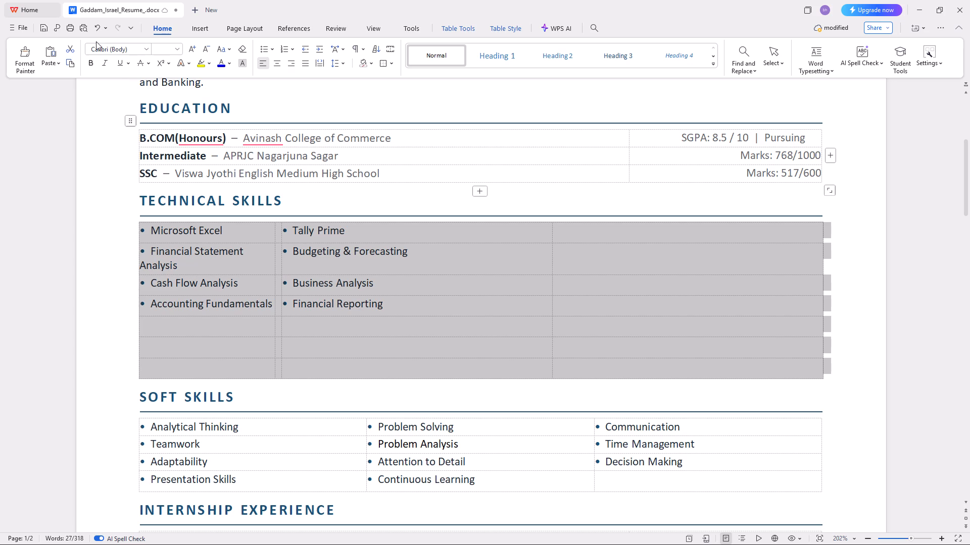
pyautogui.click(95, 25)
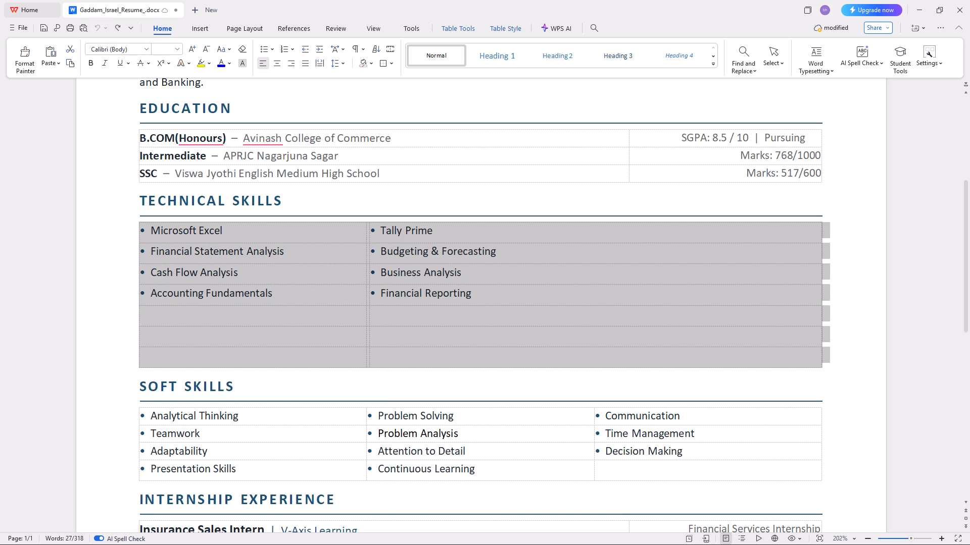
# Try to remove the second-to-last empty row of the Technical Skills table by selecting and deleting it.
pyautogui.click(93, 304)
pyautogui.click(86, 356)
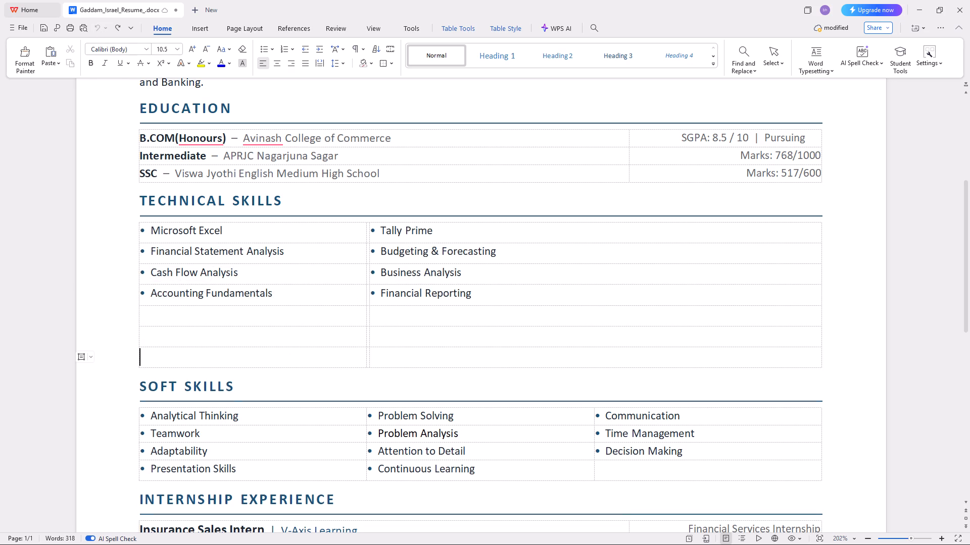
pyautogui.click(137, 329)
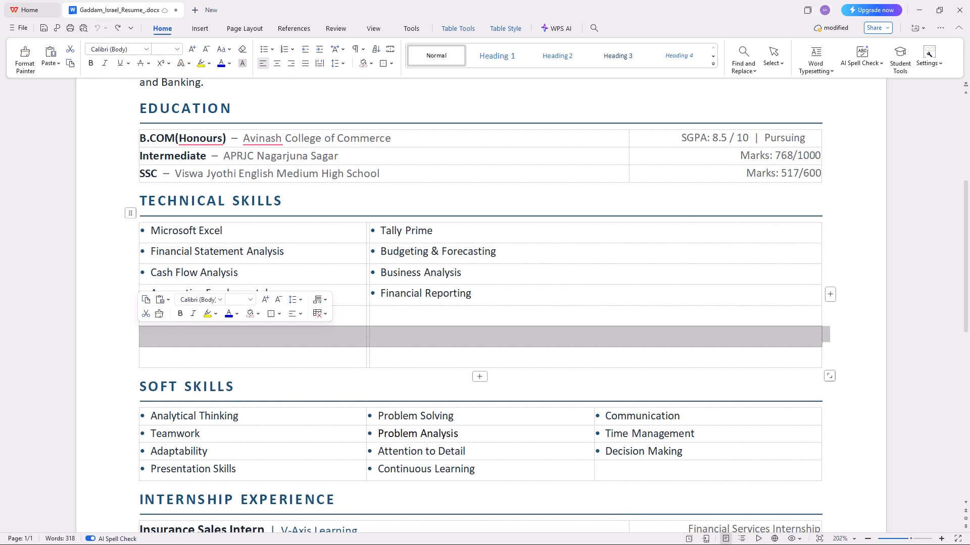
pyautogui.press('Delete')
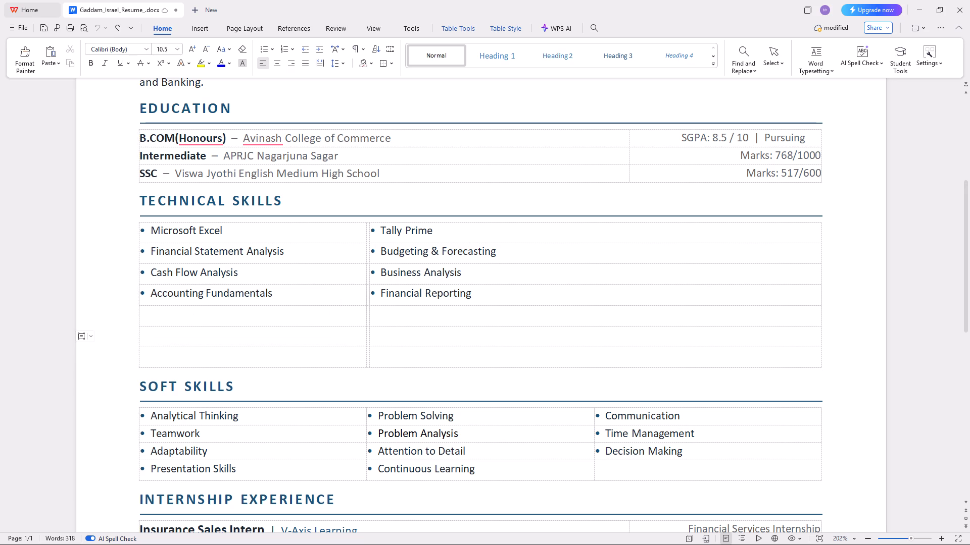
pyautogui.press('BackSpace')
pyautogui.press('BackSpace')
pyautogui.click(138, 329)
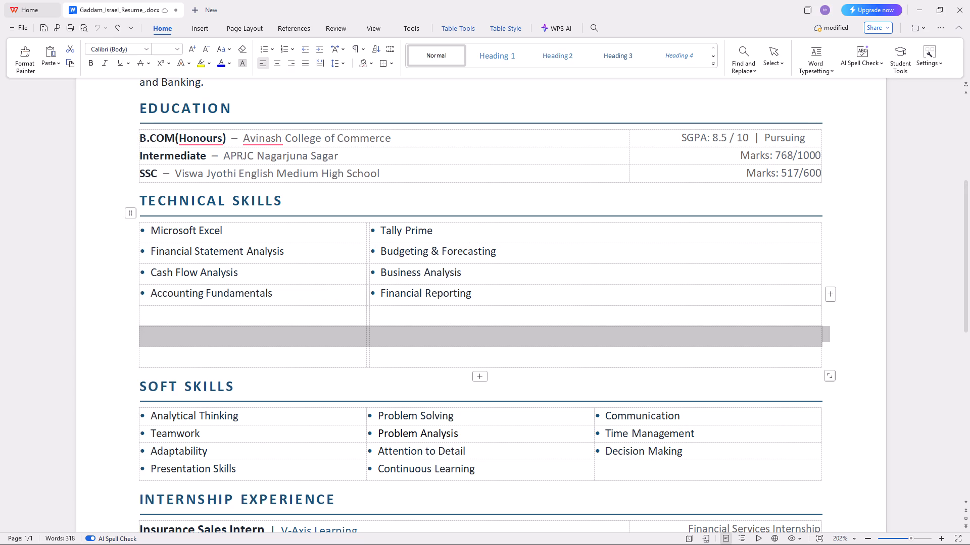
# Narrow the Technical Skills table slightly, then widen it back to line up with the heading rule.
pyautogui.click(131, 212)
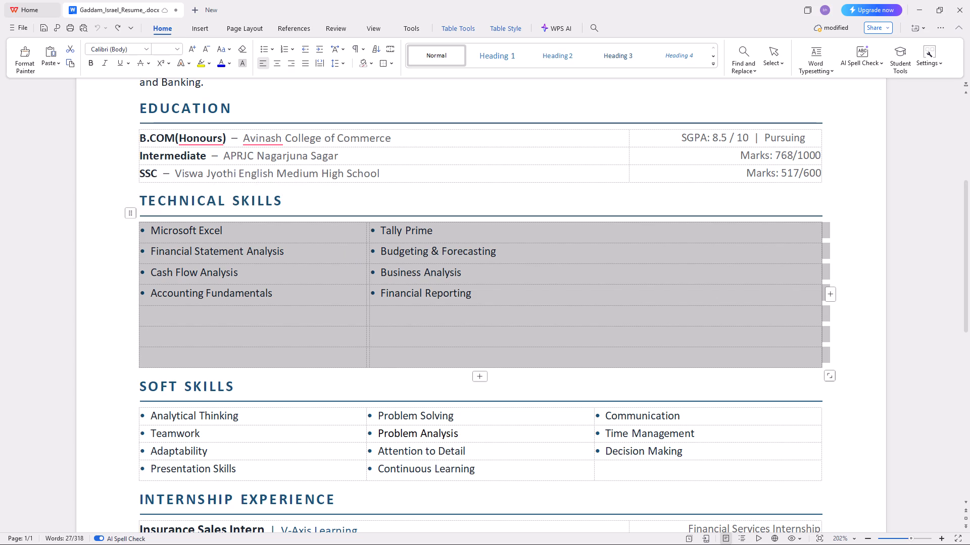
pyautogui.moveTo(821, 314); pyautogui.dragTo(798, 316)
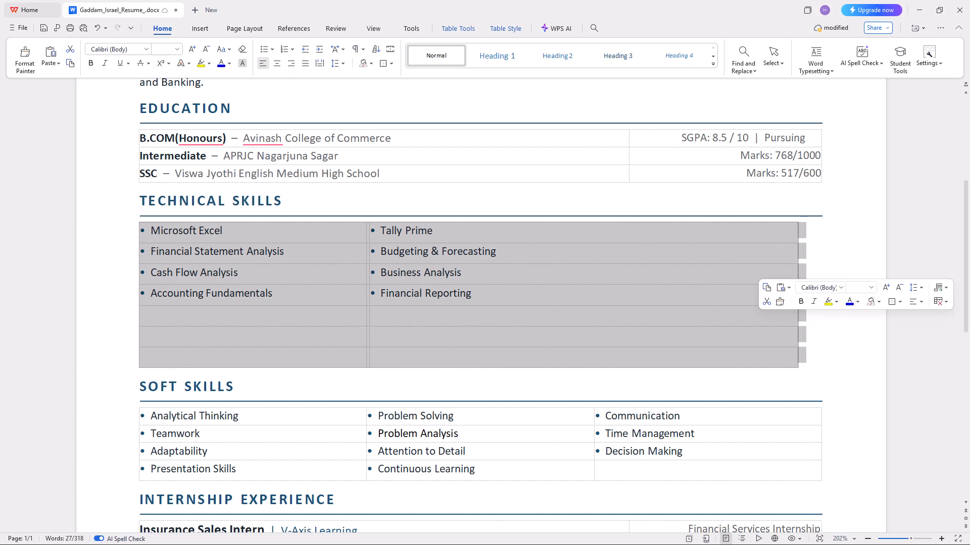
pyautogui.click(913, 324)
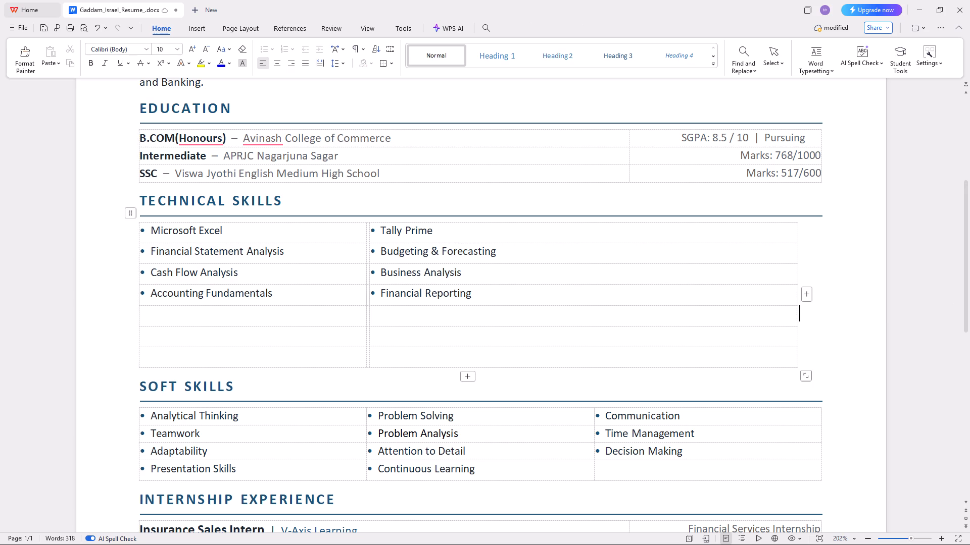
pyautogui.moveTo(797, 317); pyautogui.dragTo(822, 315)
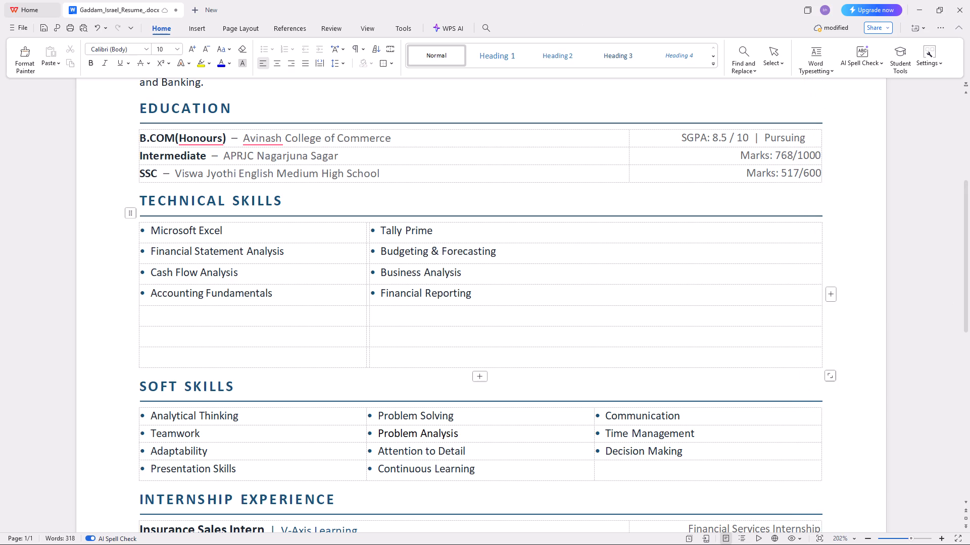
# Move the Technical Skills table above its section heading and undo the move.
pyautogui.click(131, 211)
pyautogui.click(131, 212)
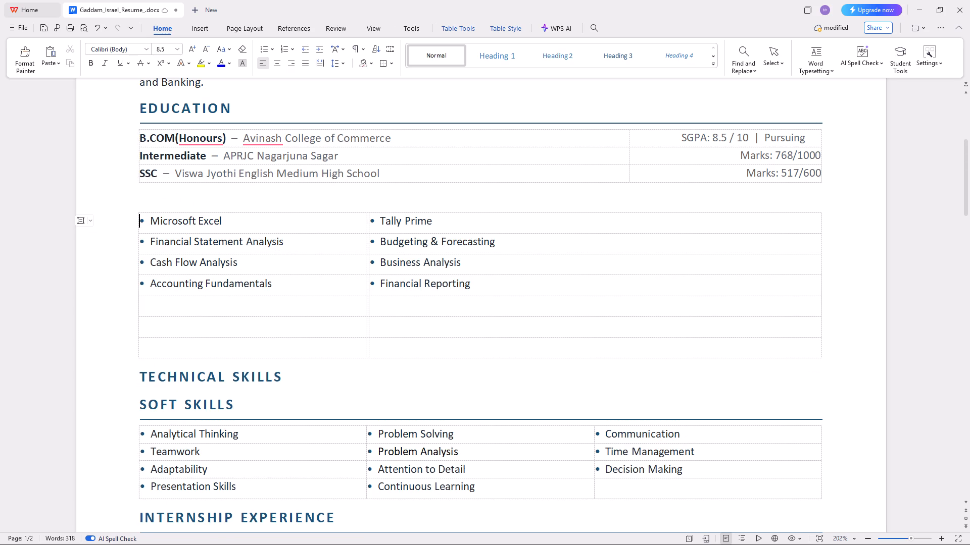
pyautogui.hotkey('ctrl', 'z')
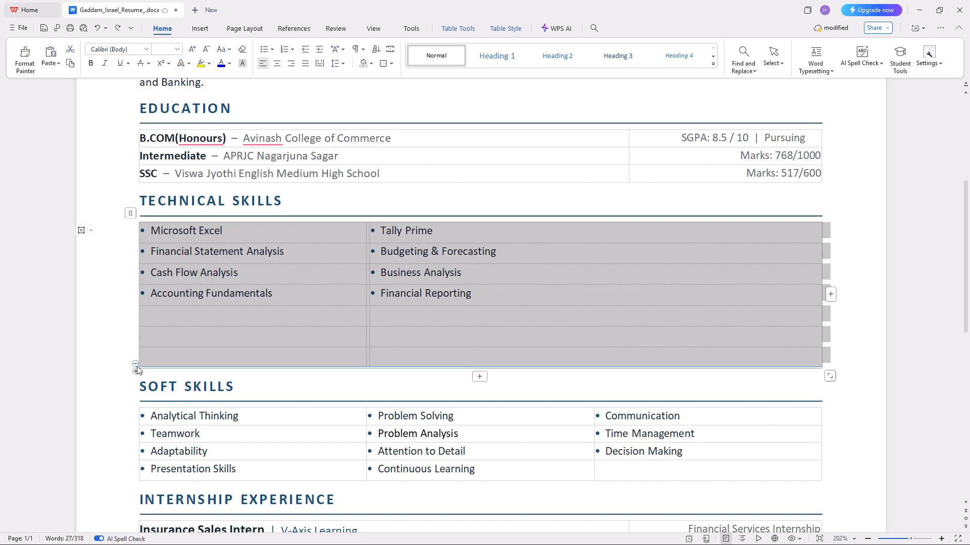
# Delete the three empty rows at the bottom of the Technical Skills table.
pyautogui.click(136, 362)
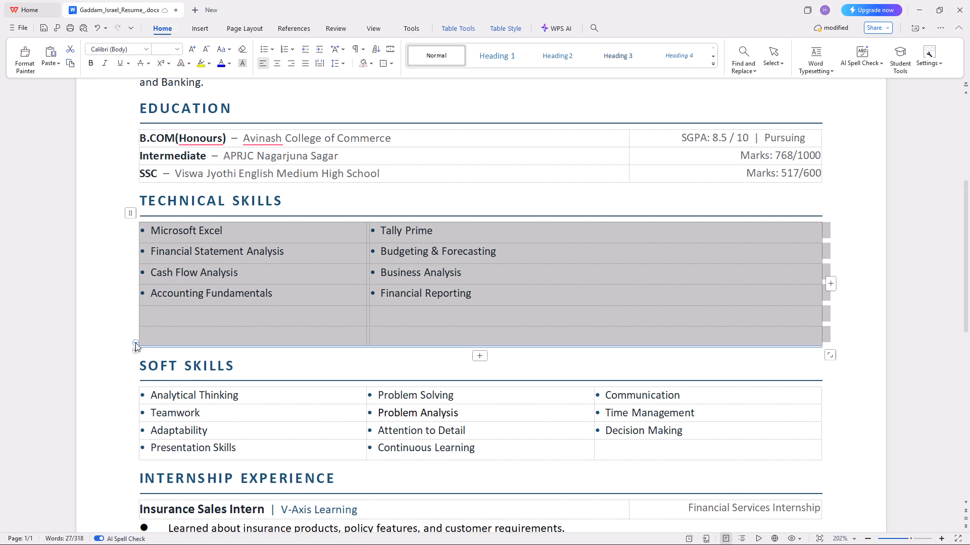
pyautogui.click(135, 343)
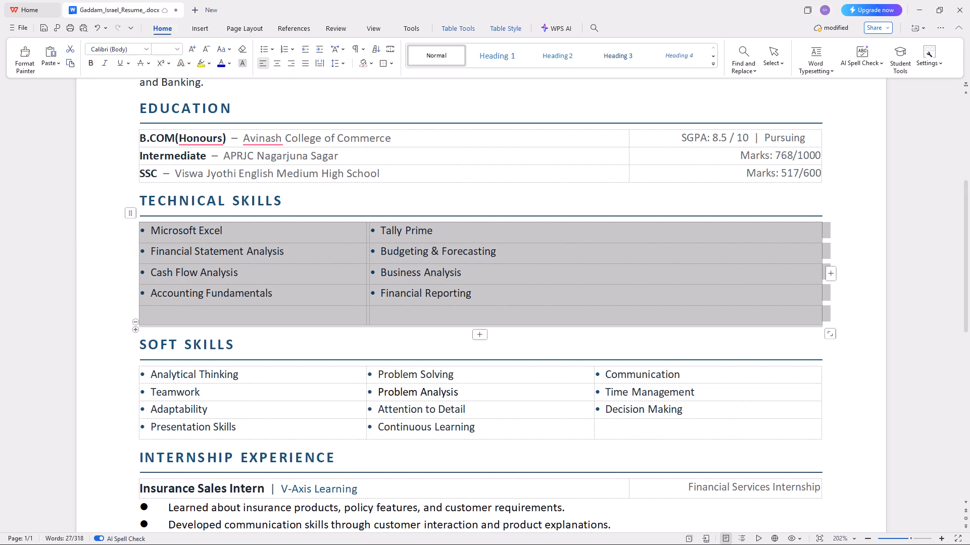
pyautogui.click(137, 323)
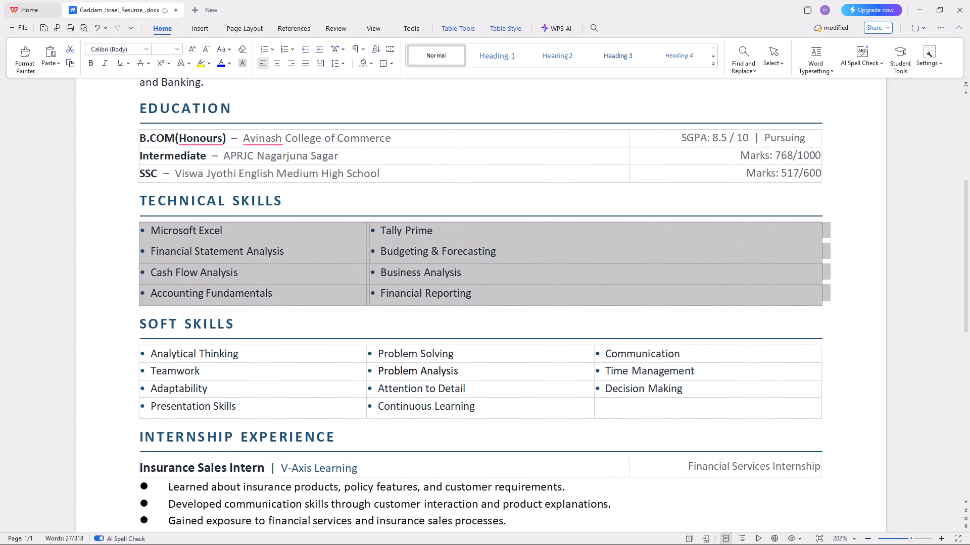
pyautogui.click(49, 325)
# Insert a blank line between the contact details and the Professional Summary heading.
pyautogui.scroll(6, 197, 334)
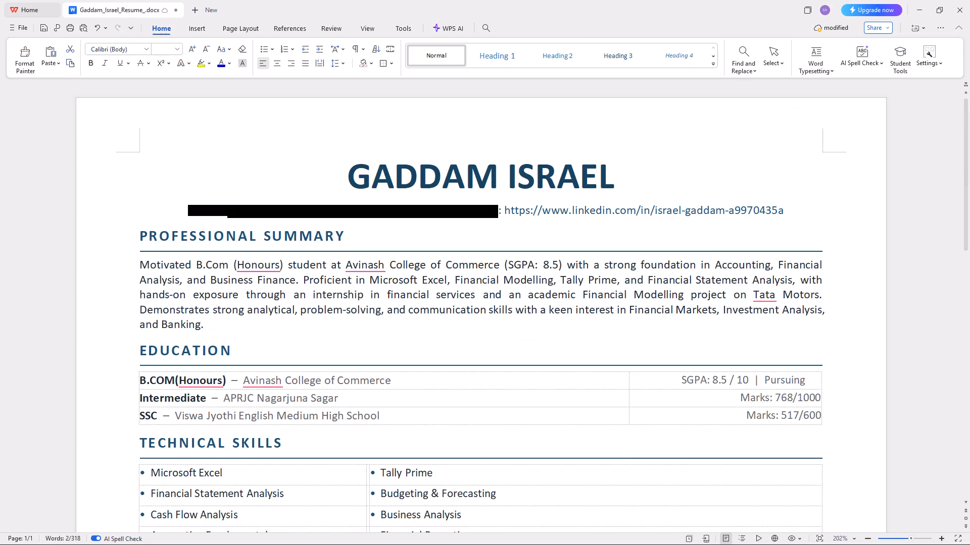
pyautogui.click(135, 242)
pyautogui.press('Return')
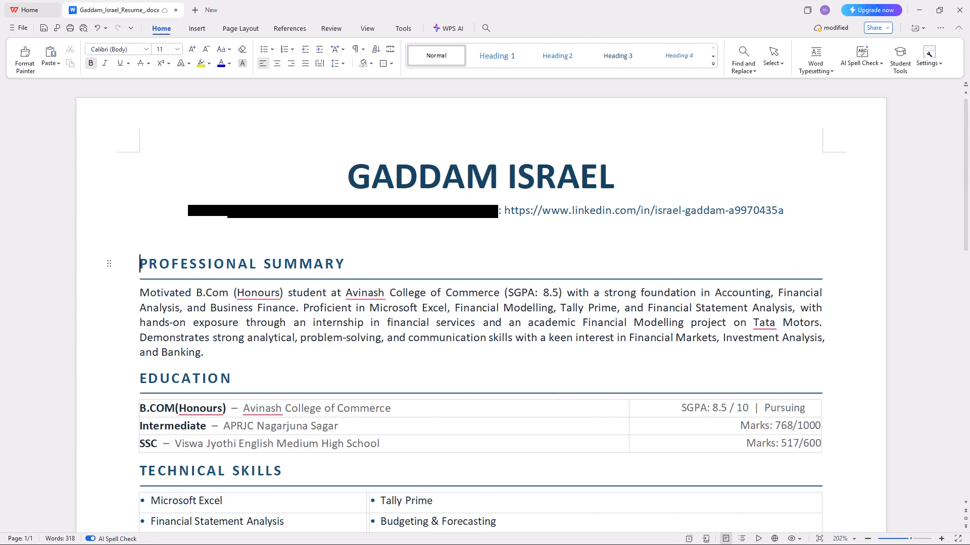
# Examine the layout and spacing of the whole resume, from the header to the declaration.
pyautogui.scroll(-3, 417, 352)
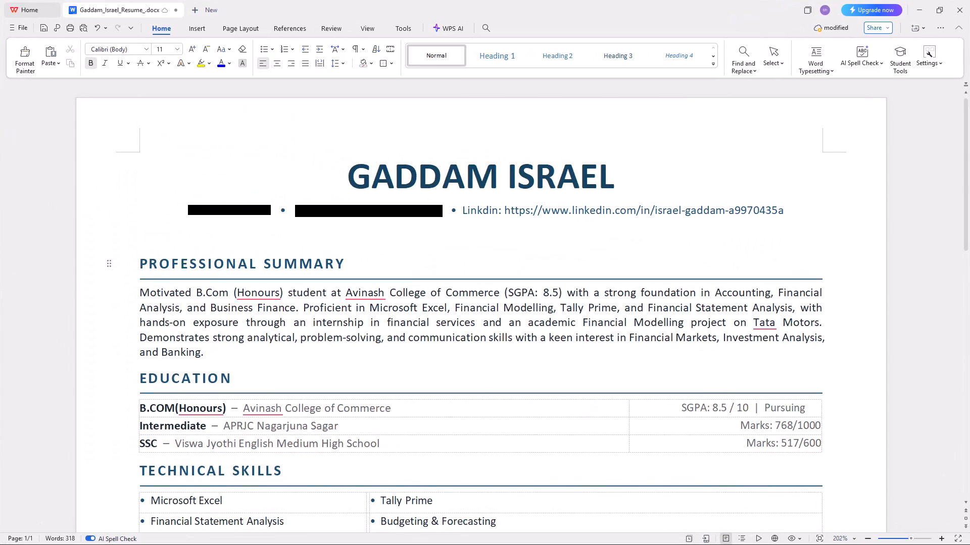
pyautogui.scroll(-10, 417, 352)
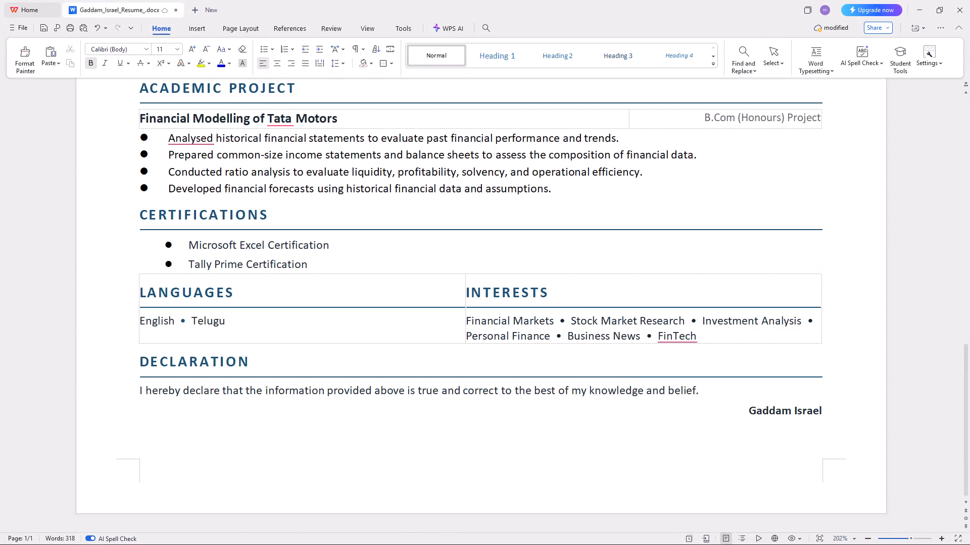
pyautogui.scroll(5, 630, 437)
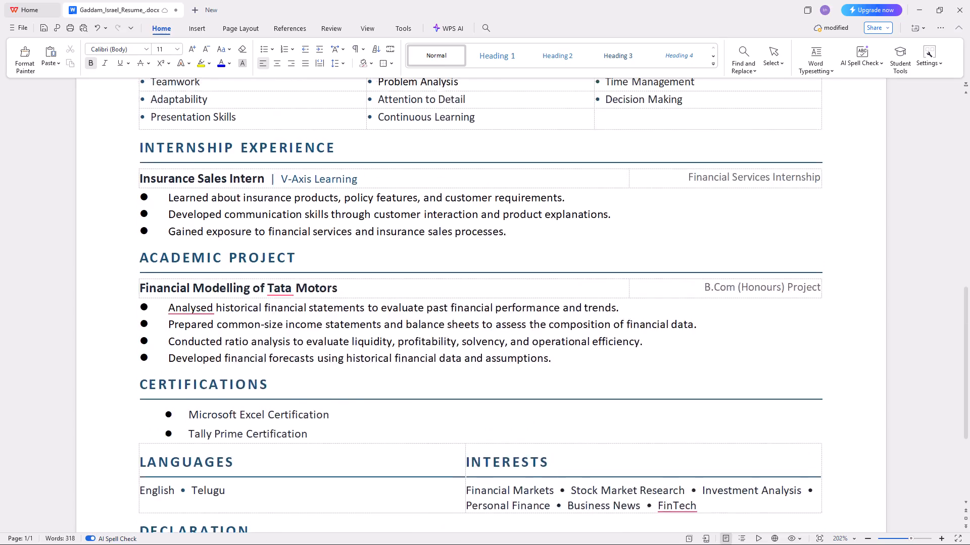
pyautogui.scroll(7, 630, 437)
pyautogui.scroll(-2, 630, 437)
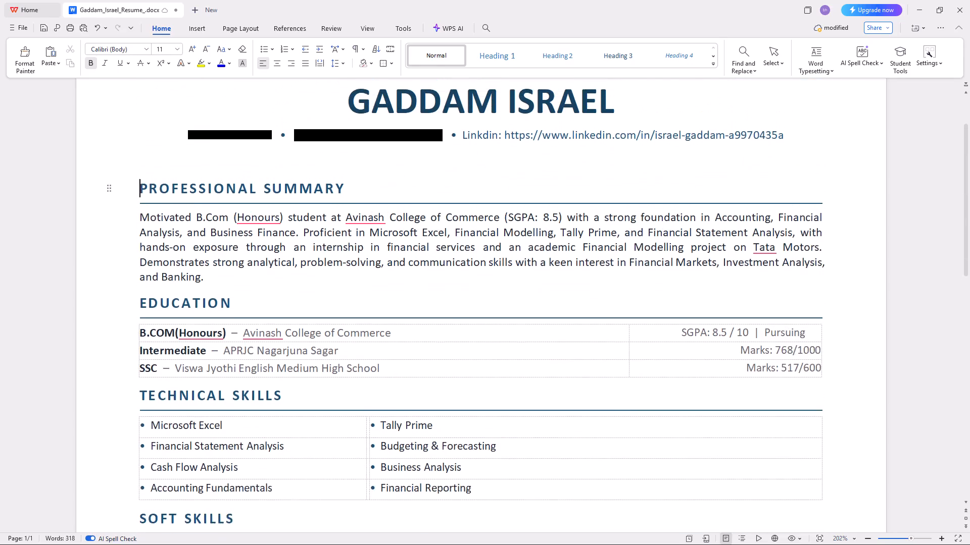
pyautogui.scroll(-2, 630, 437)
pyautogui.scroll(2, 630, 437)
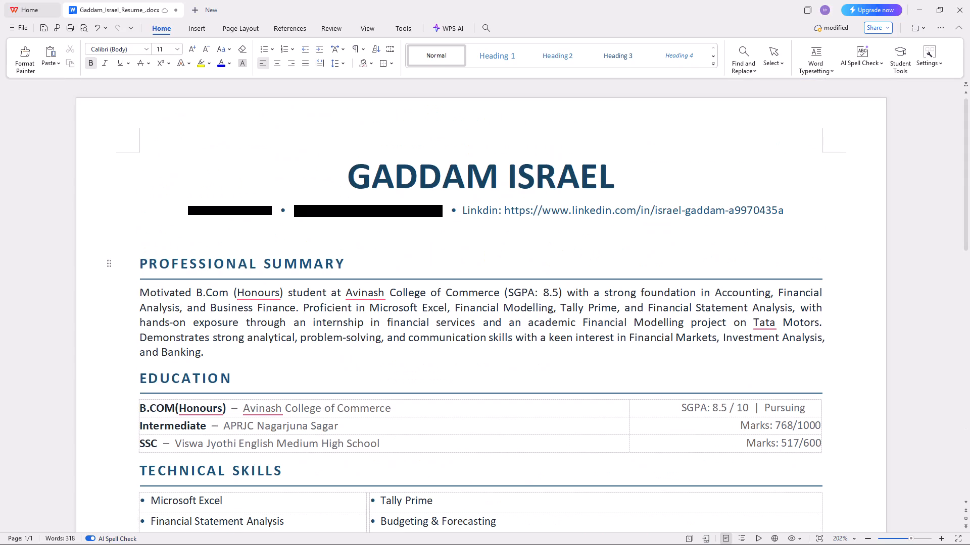
# Save the revised resume document.
pyautogui.click(45, 28)
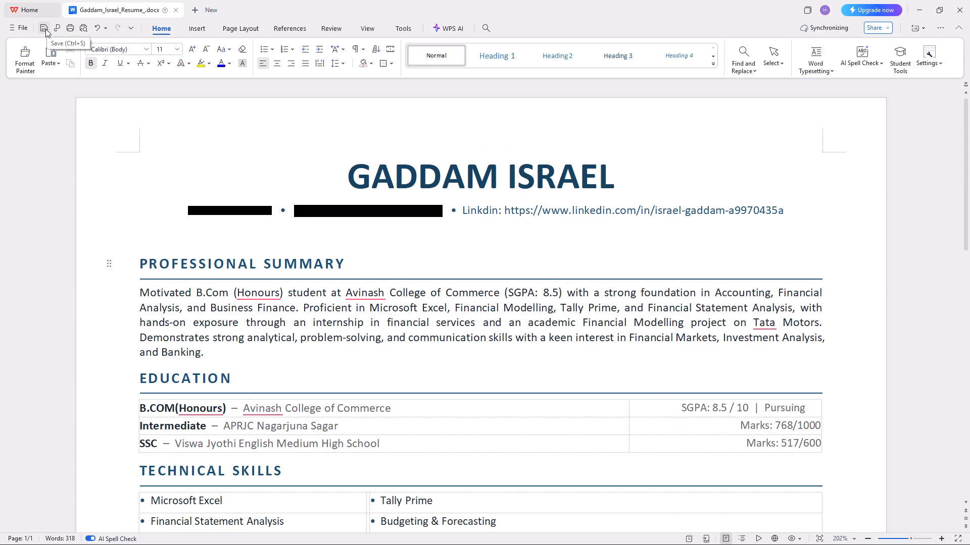
# Print all pages of the resume to PDF with Microsoft Print to PDF, replacing the candidate's existing PDF in Documents.
pyautogui.click(73, 31)
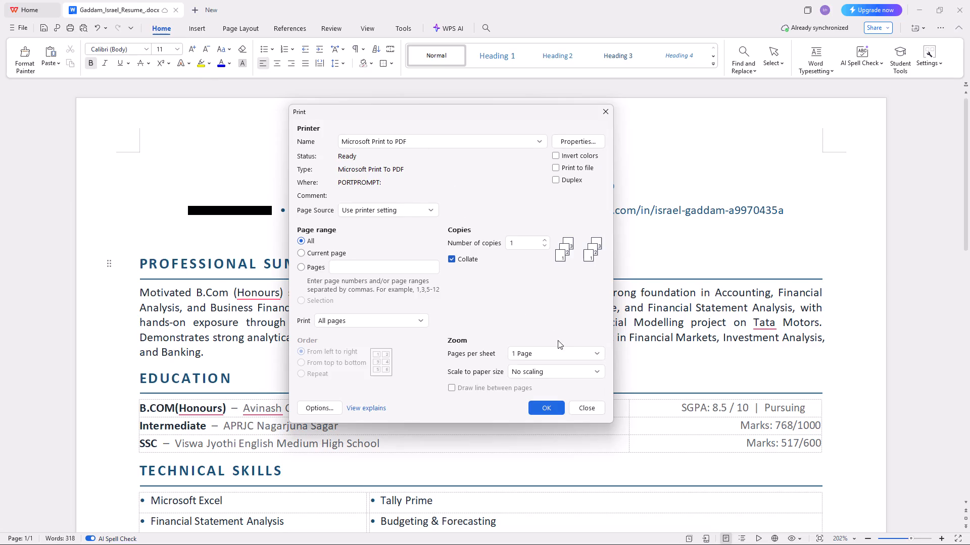
pyautogui.click(550, 410)
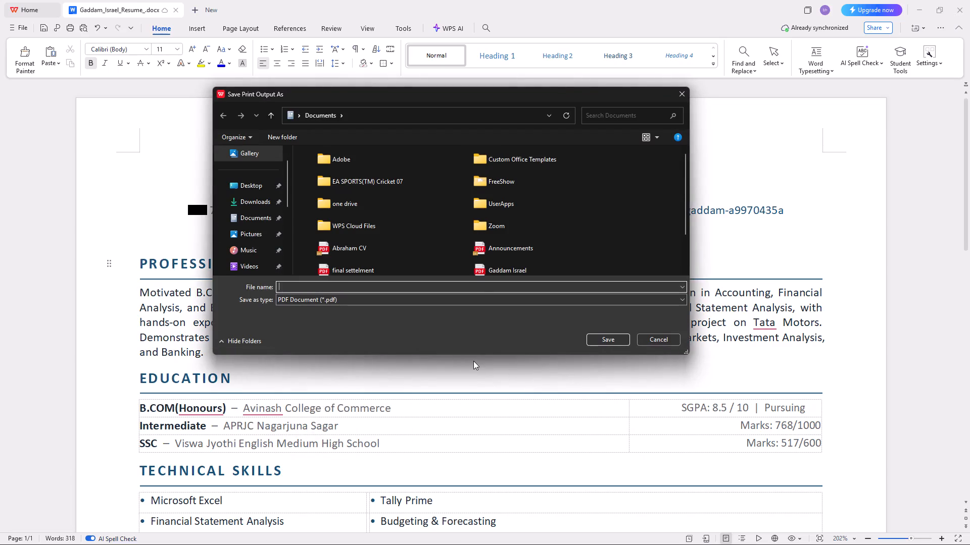
pyautogui.doubleClick(501, 268)
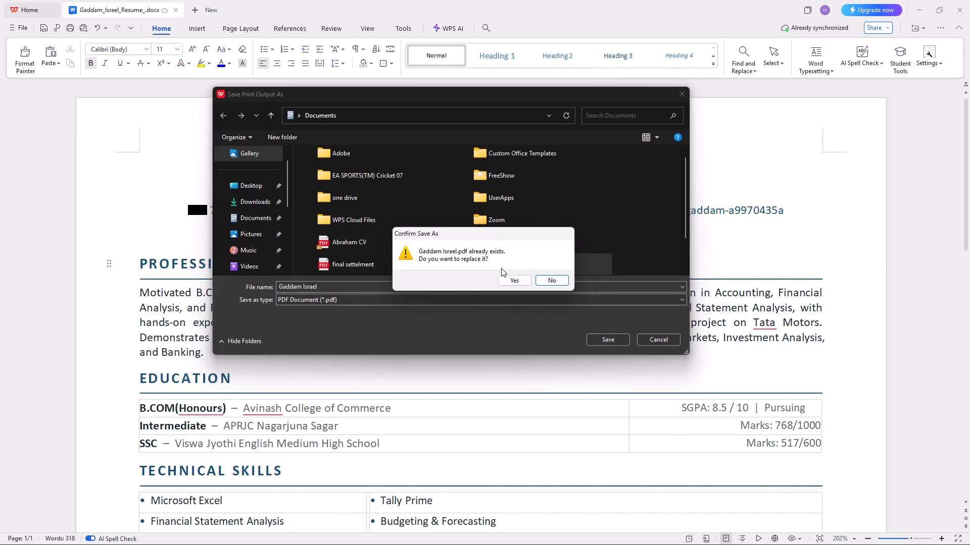
pyautogui.click(512, 278)
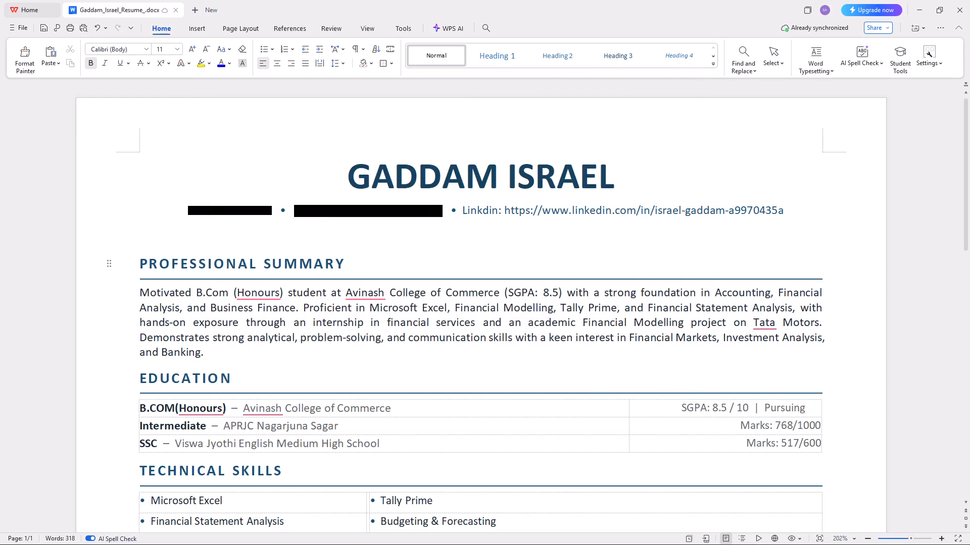
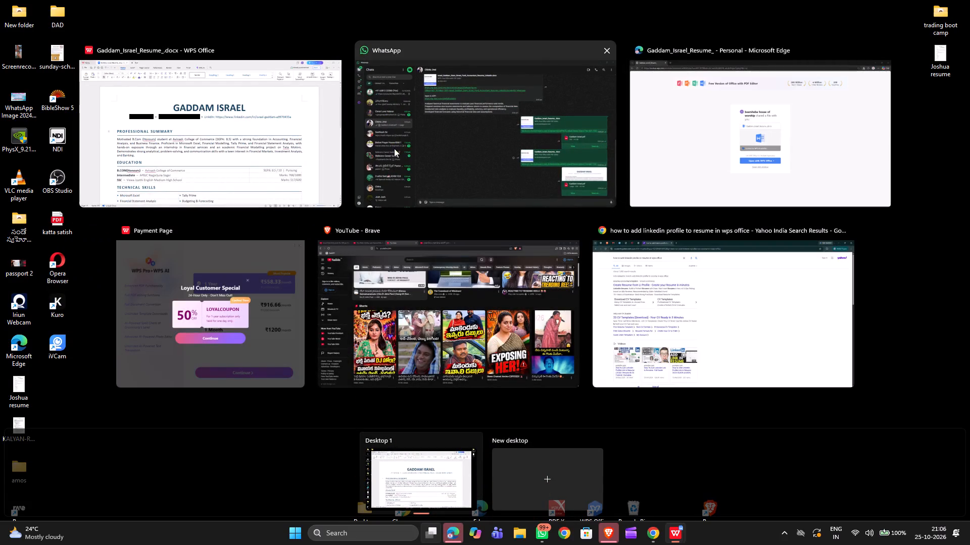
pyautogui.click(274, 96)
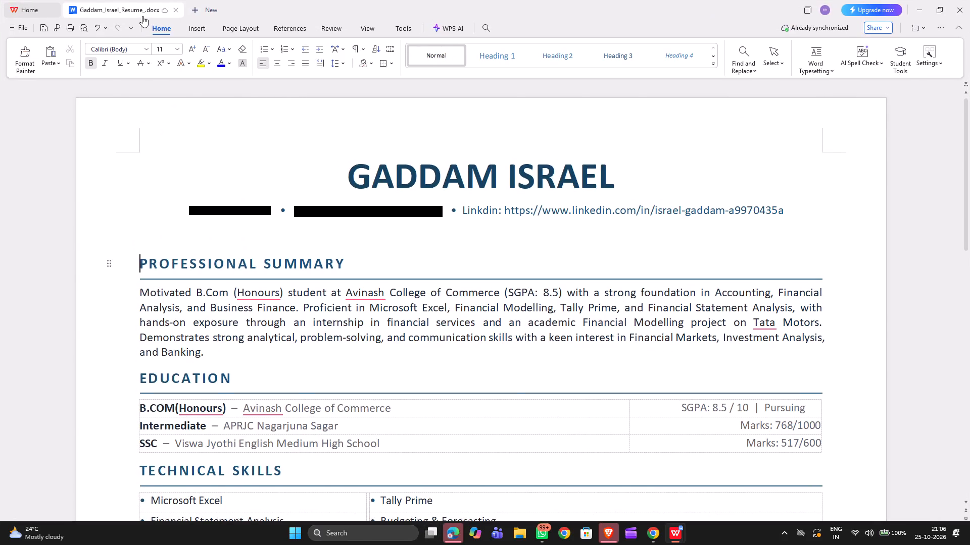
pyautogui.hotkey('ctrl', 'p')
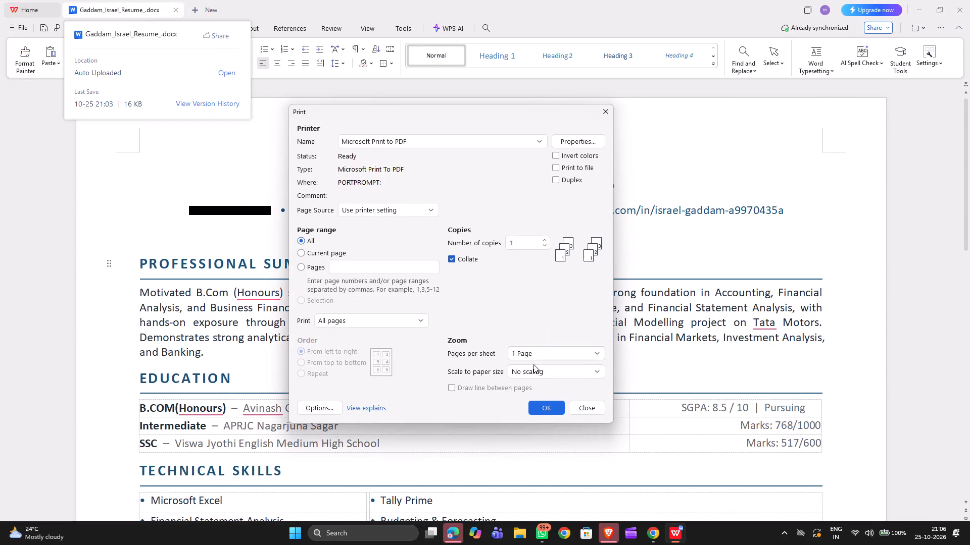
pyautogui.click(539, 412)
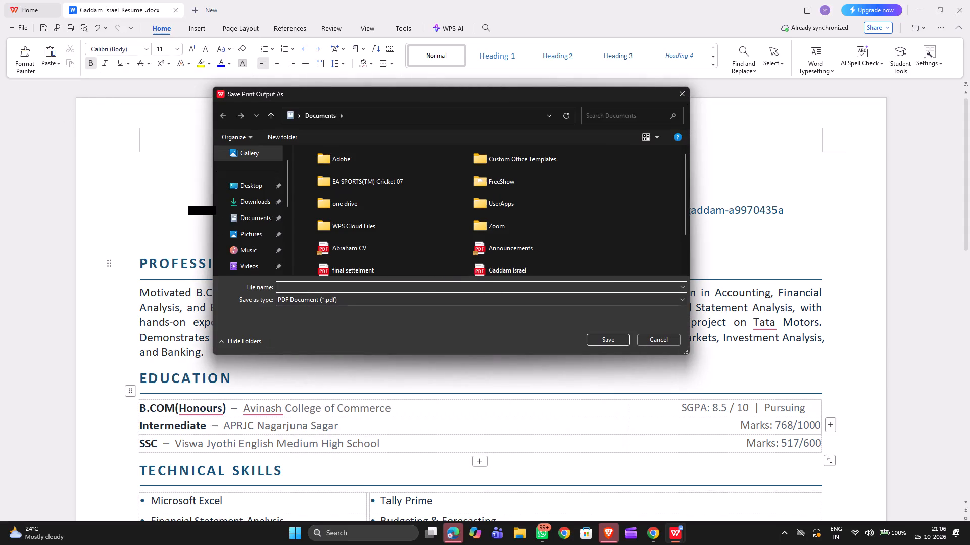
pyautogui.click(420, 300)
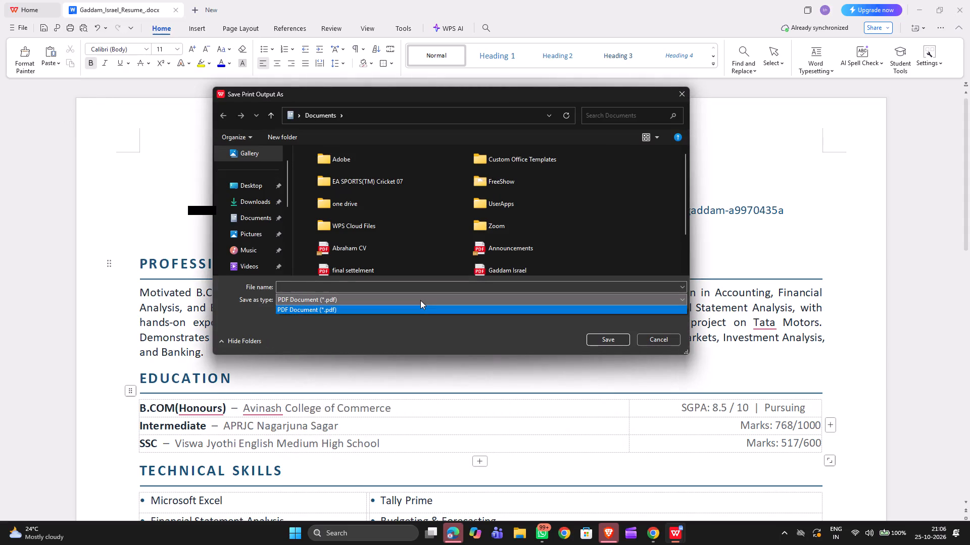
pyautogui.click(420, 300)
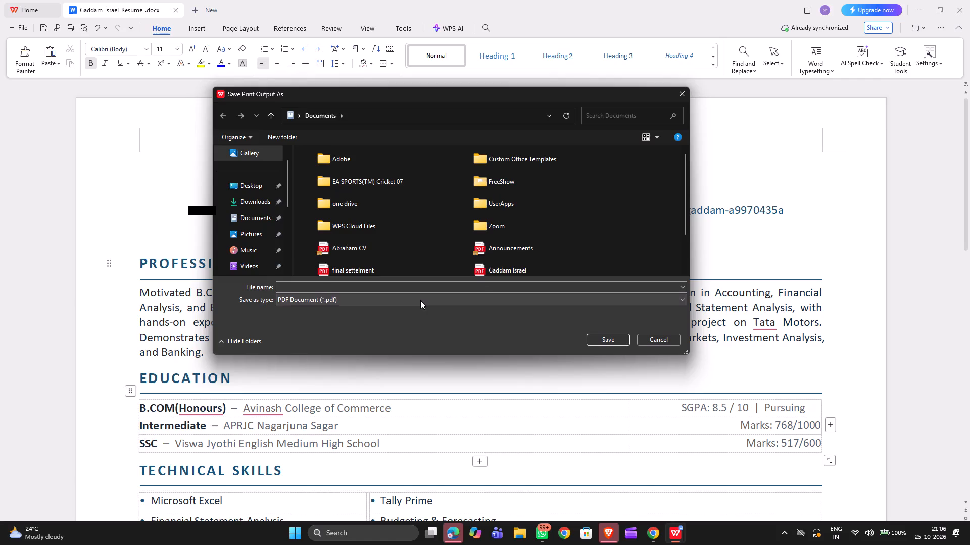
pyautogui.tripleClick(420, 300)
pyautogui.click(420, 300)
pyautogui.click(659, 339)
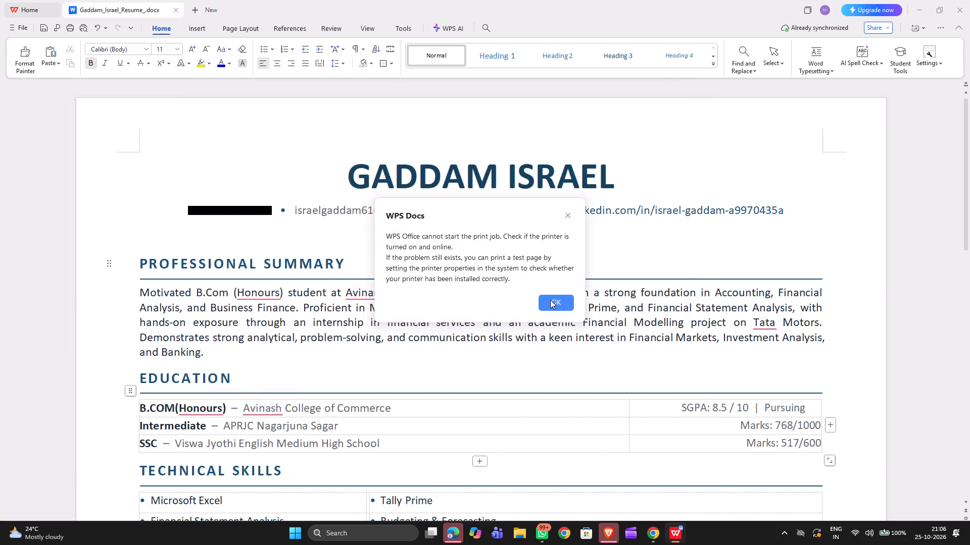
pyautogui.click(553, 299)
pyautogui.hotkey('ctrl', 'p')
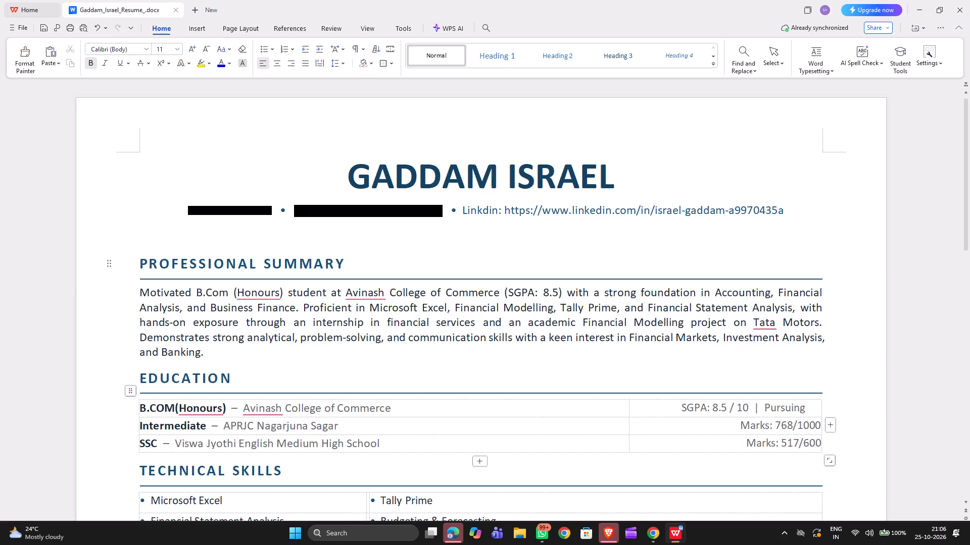
# Switch to the Brave window showing YouTube and close it.
pyautogui.click(497, 446)
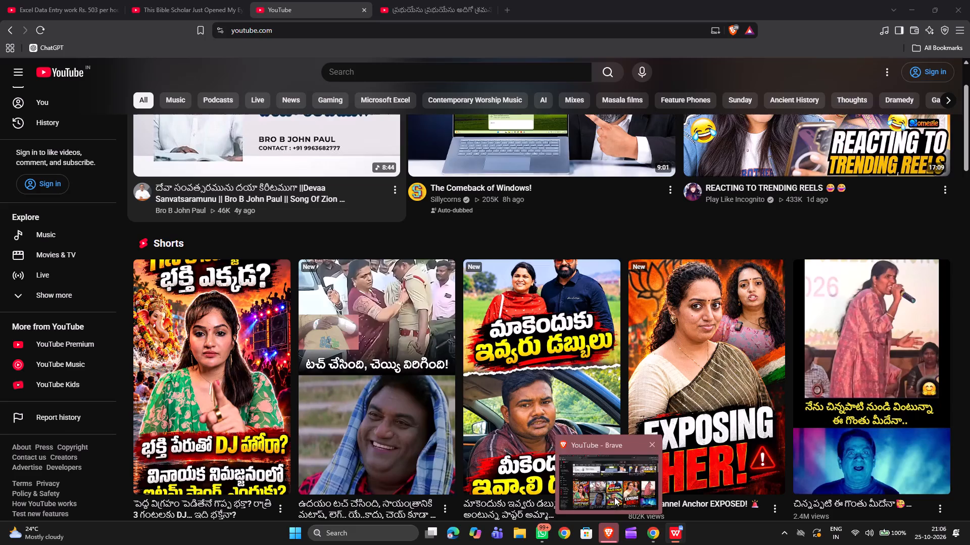
pyautogui.click(614, 497)
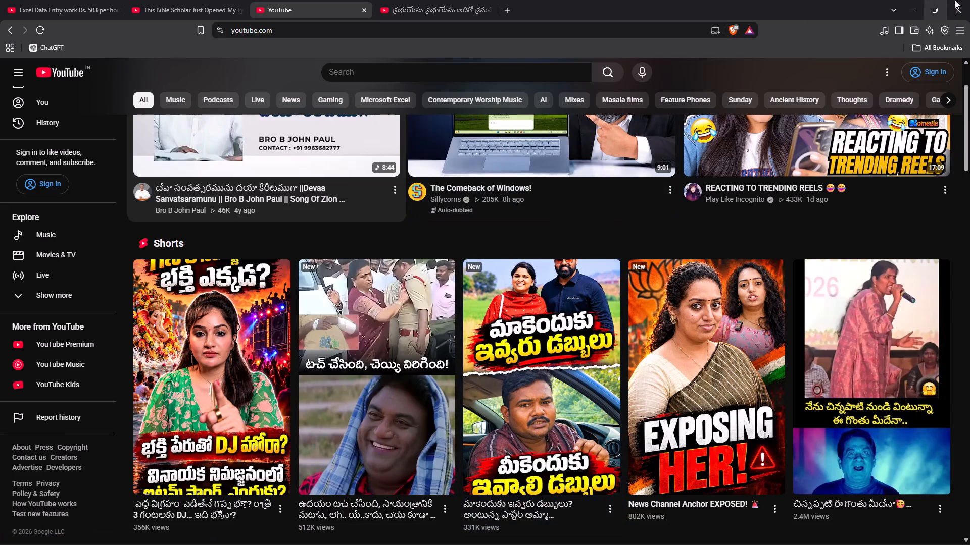
pyautogui.click(969, 4)
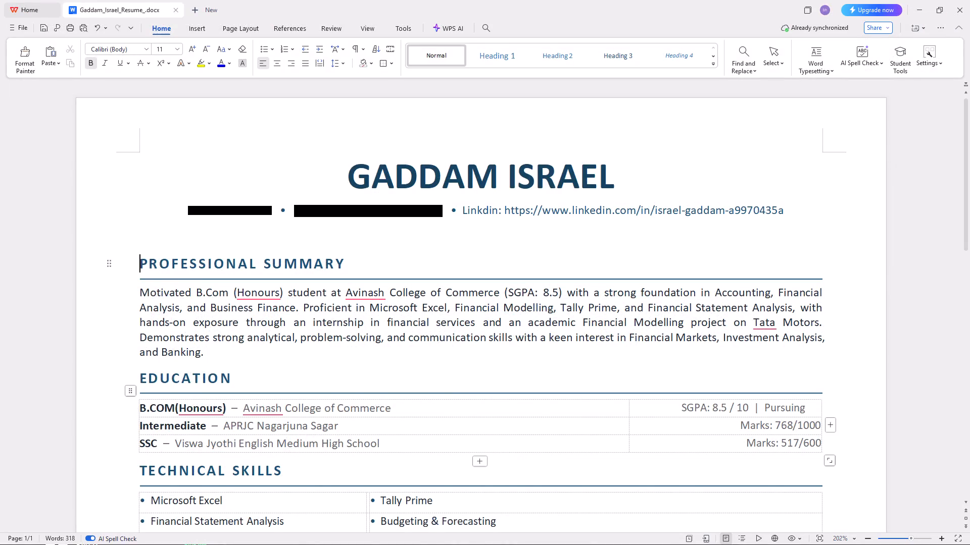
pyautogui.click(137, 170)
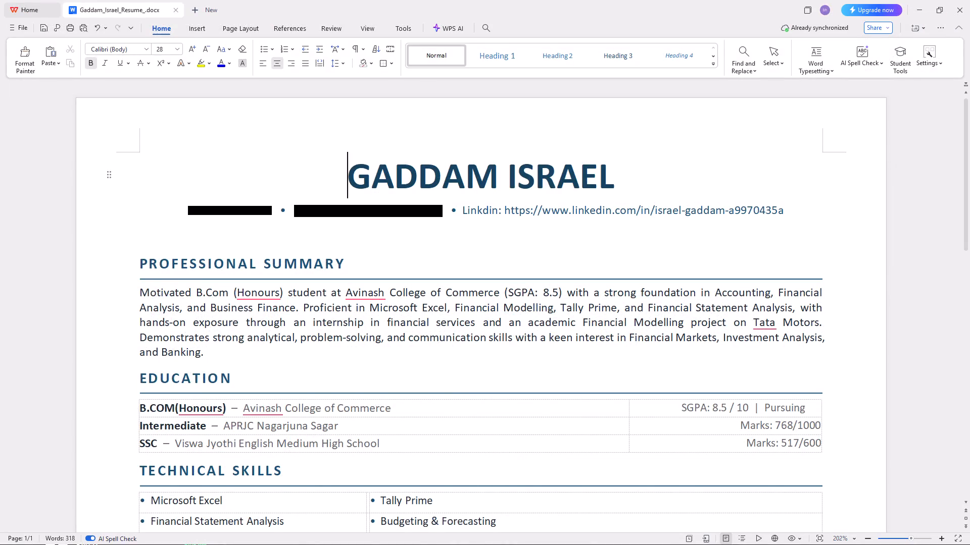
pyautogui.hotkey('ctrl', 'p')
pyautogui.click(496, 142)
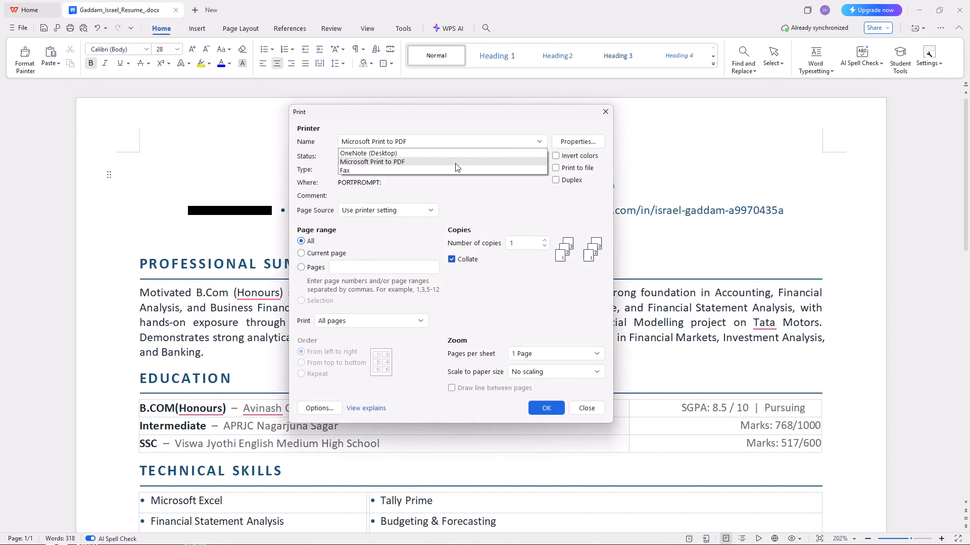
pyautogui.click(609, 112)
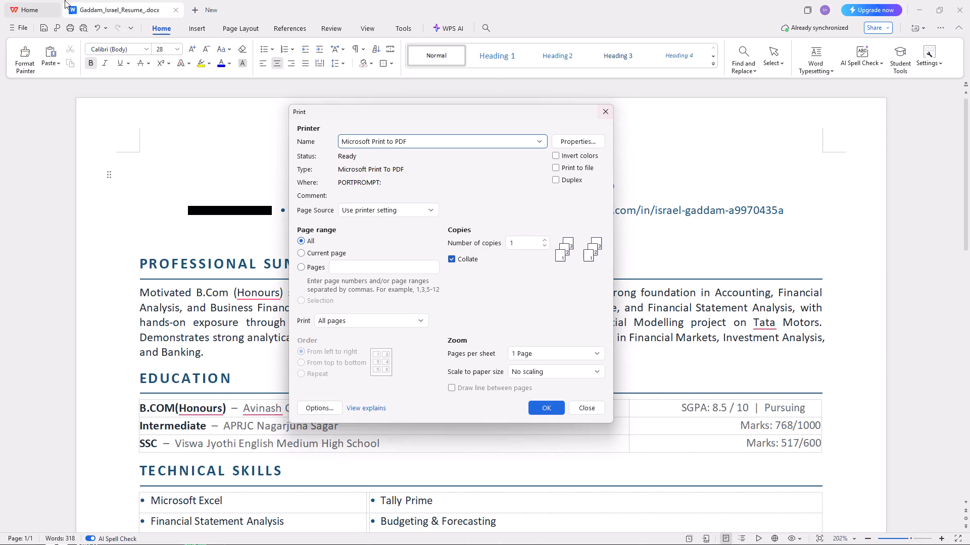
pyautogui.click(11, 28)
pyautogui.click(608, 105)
# Save a copy of the resume as a Word 97-2003 document (*.doc) in the Downloads folder, keeping the suggested file name.
pyautogui.click(7, 23)
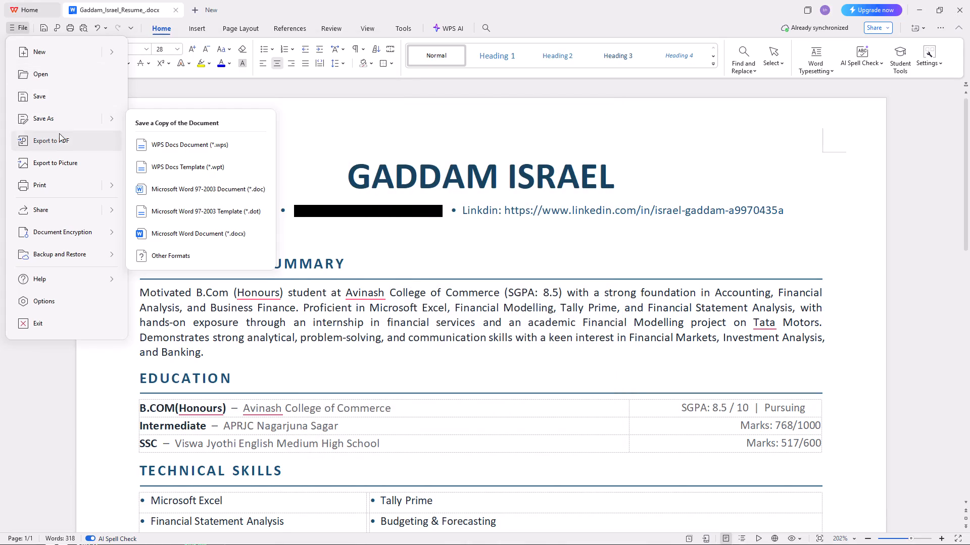
pyautogui.click(148, 188)
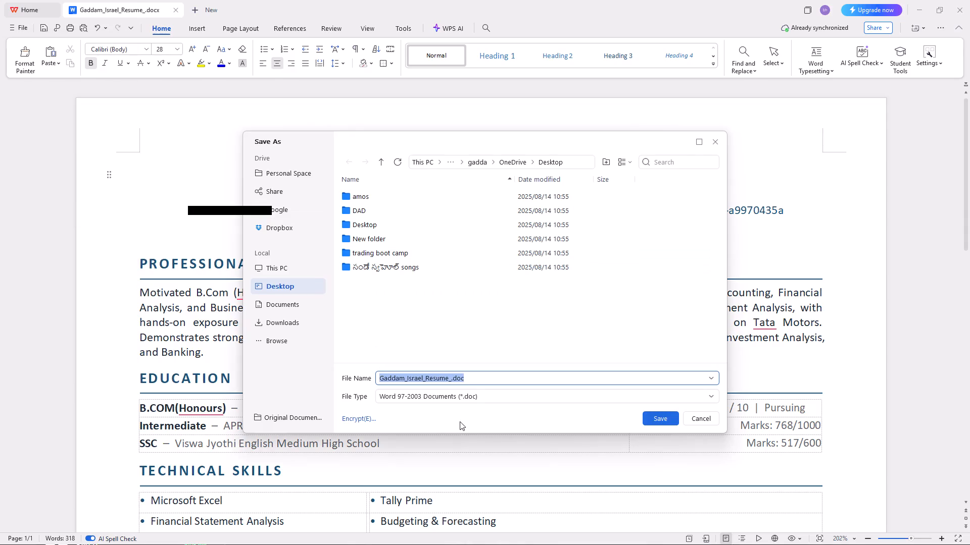
pyautogui.click(712, 396)
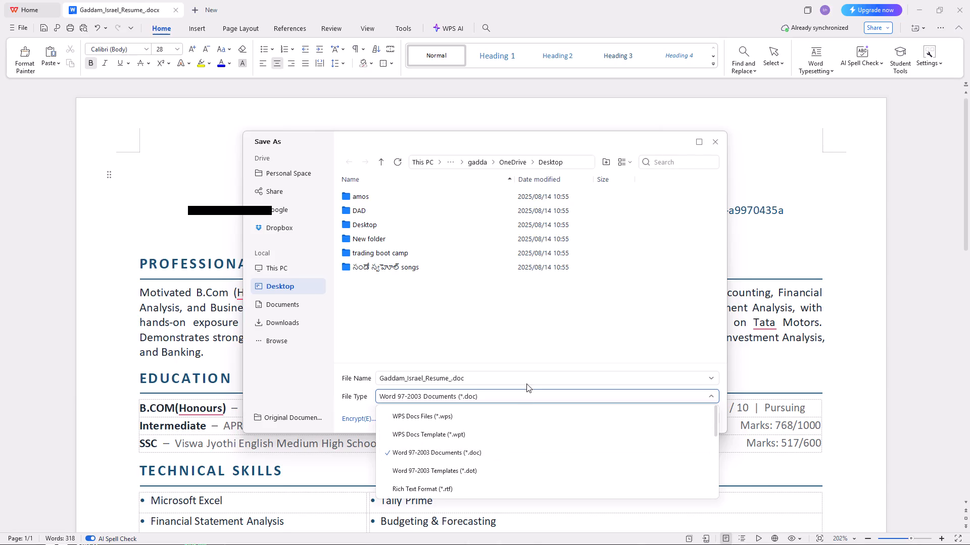
pyautogui.click(502, 372)
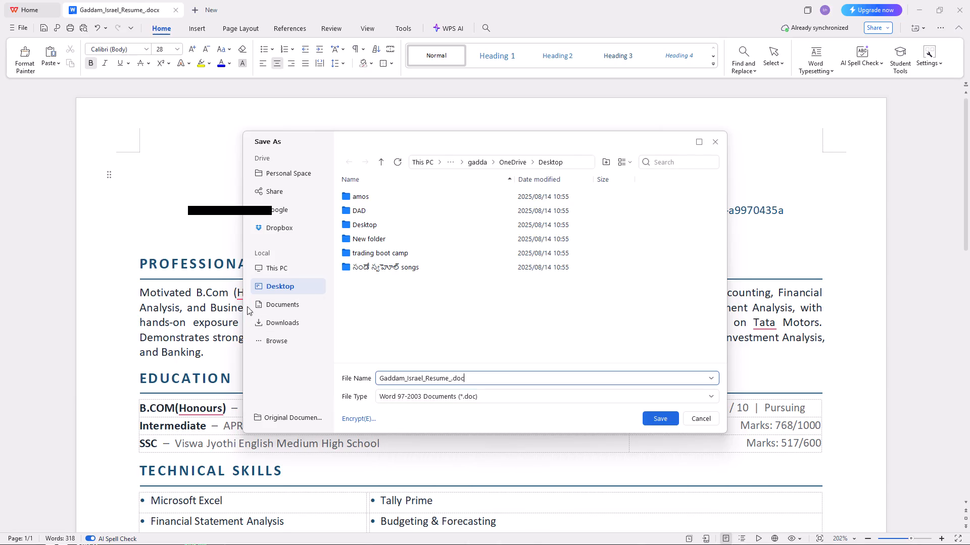
pyautogui.click(263, 323)
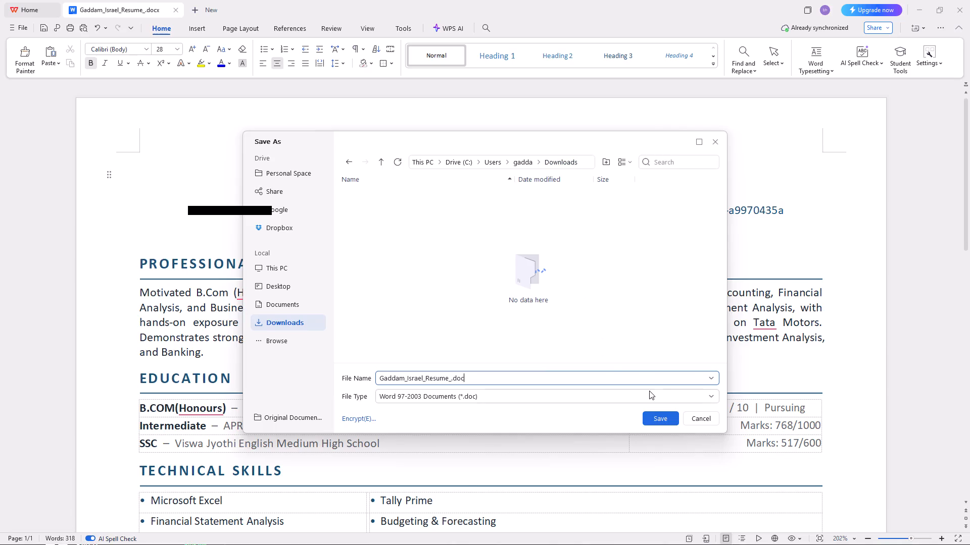
pyautogui.click(530, 161)
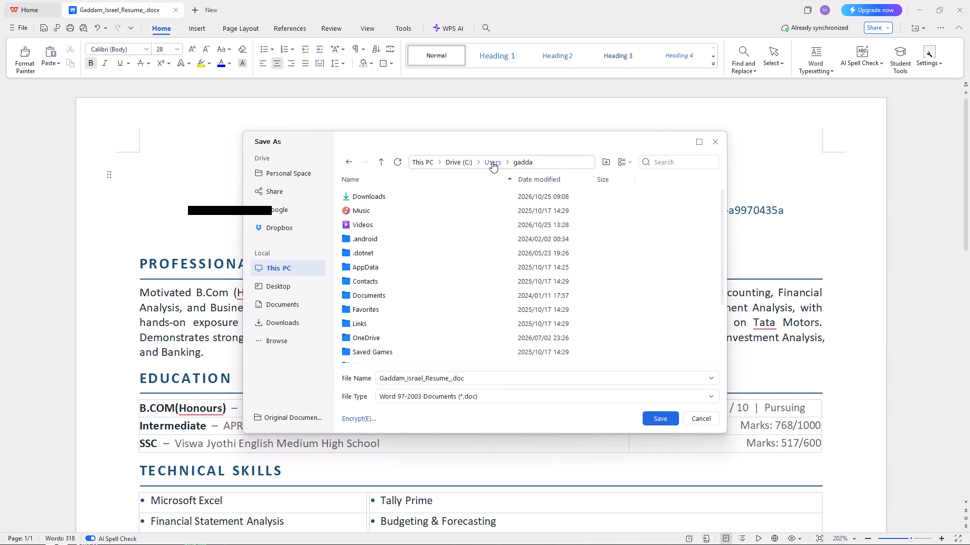
pyautogui.click(492, 161)
pyautogui.click(469, 161)
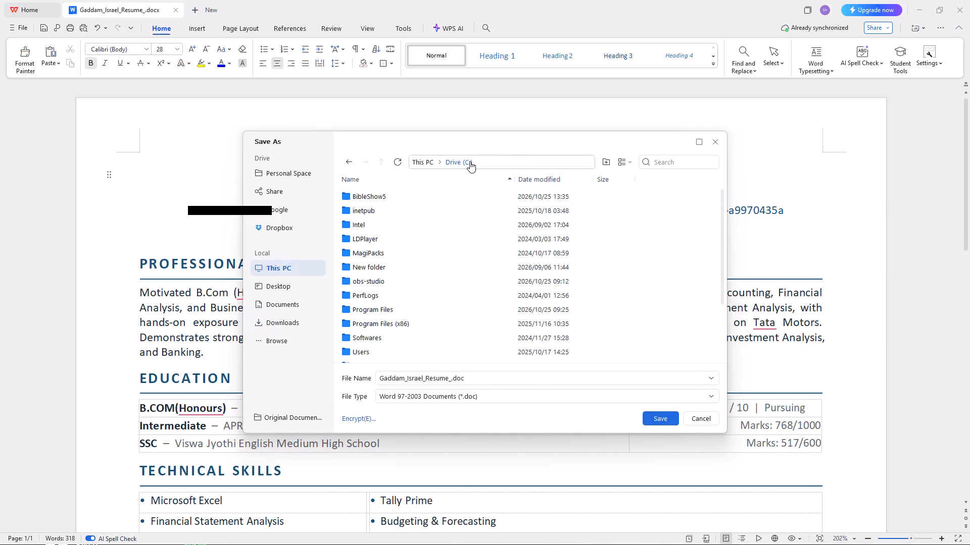
pyautogui.click(426, 165)
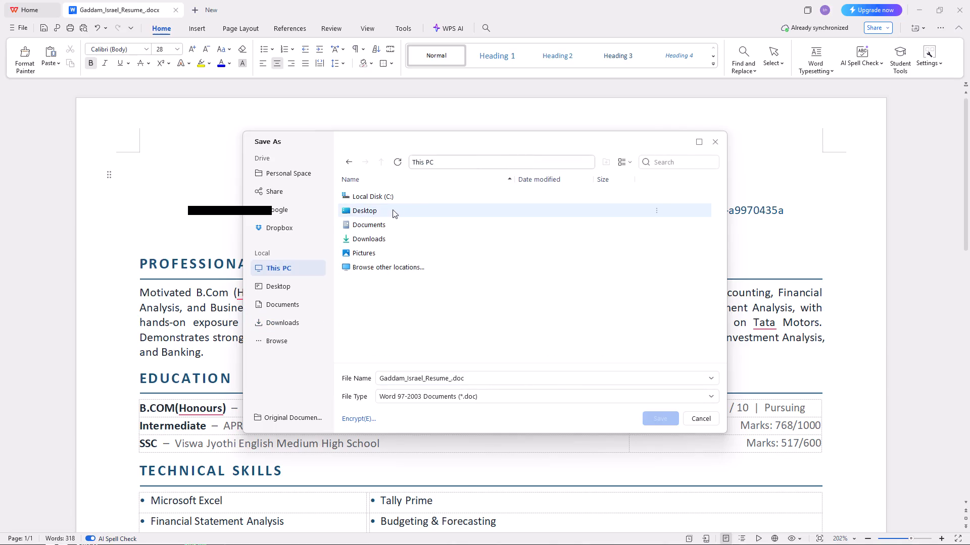
pyautogui.click(373, 236)
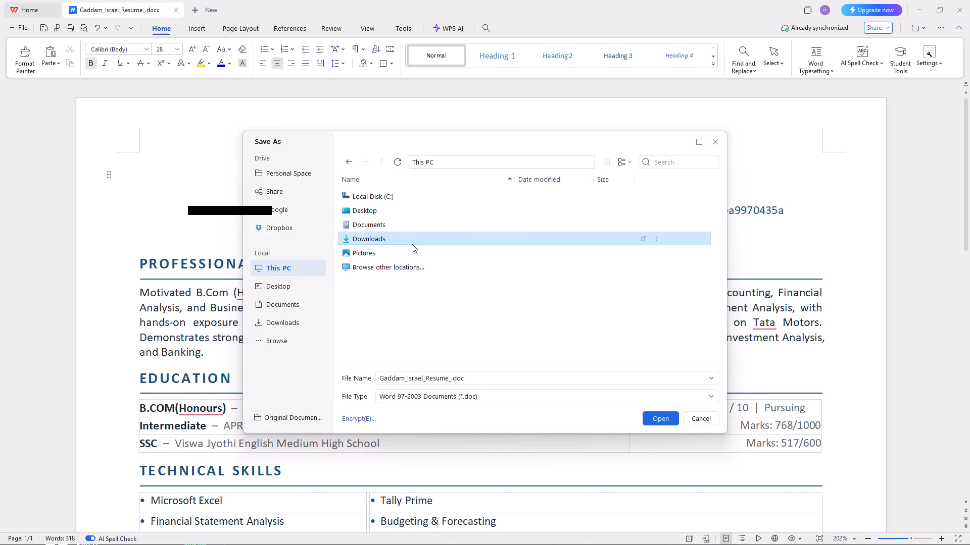
pyautogui.doubleClick(405, 238)
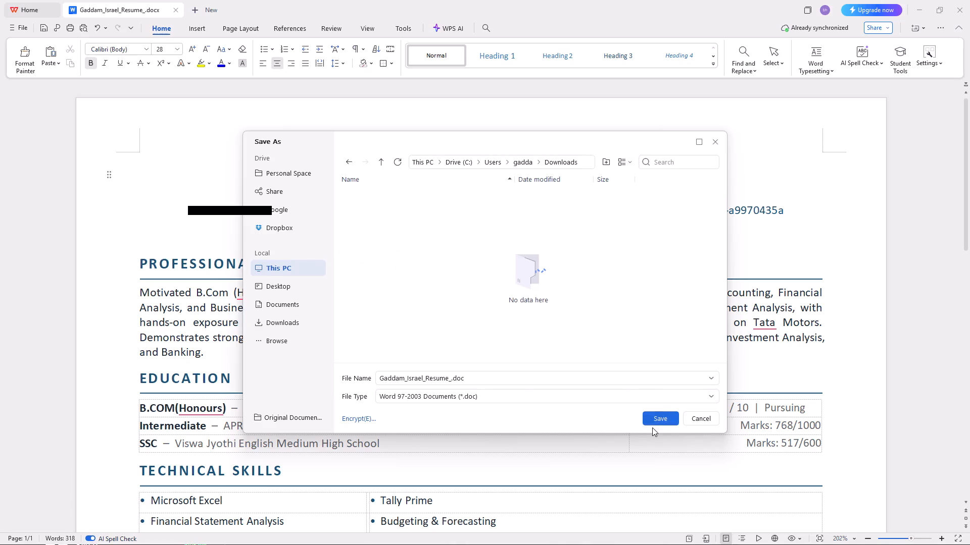
pyautogui.click(656, 418)
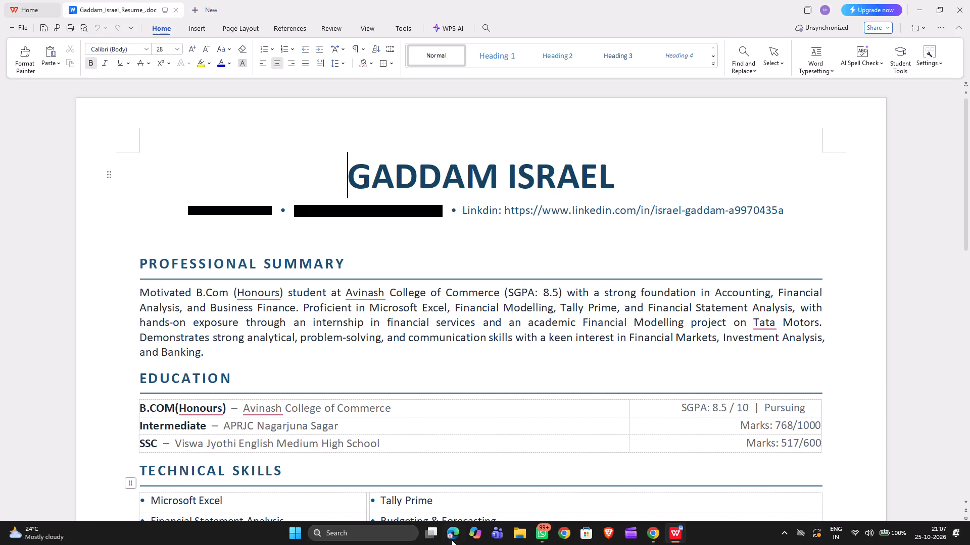
# Switch to File Explorer and locate the saved resume .doc file in the Downloads folder.
pyautogui.click(516, 532)
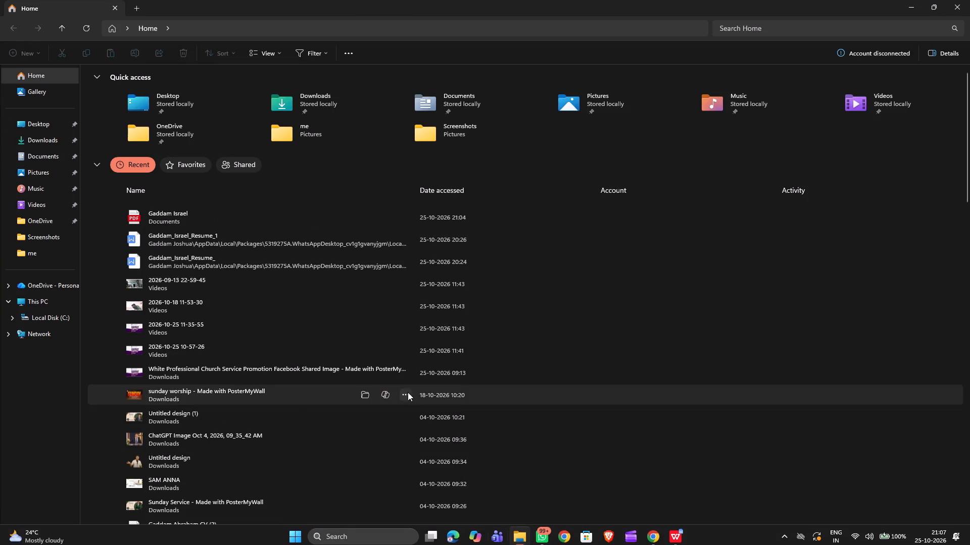
pyautogui.click(41, 143)
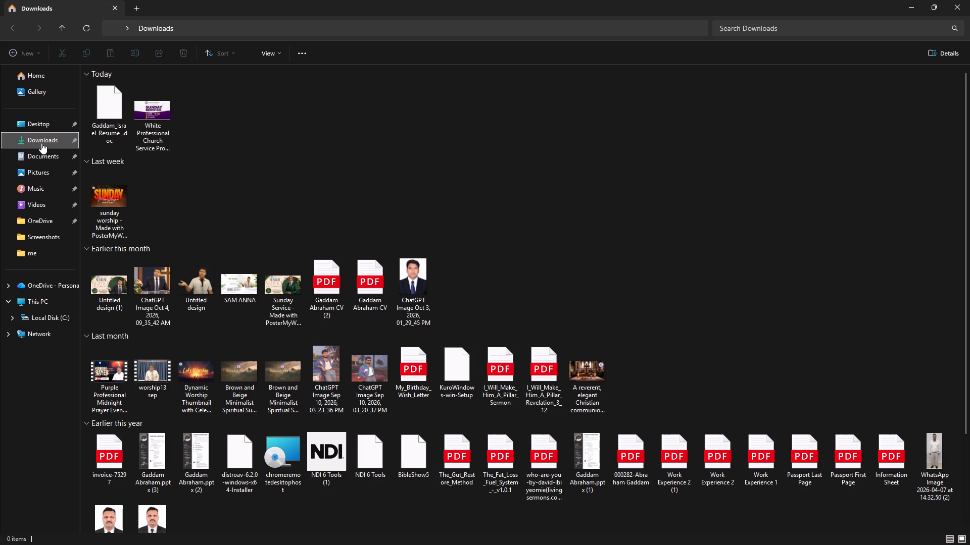
pyautogui.rightClick(115, 120)
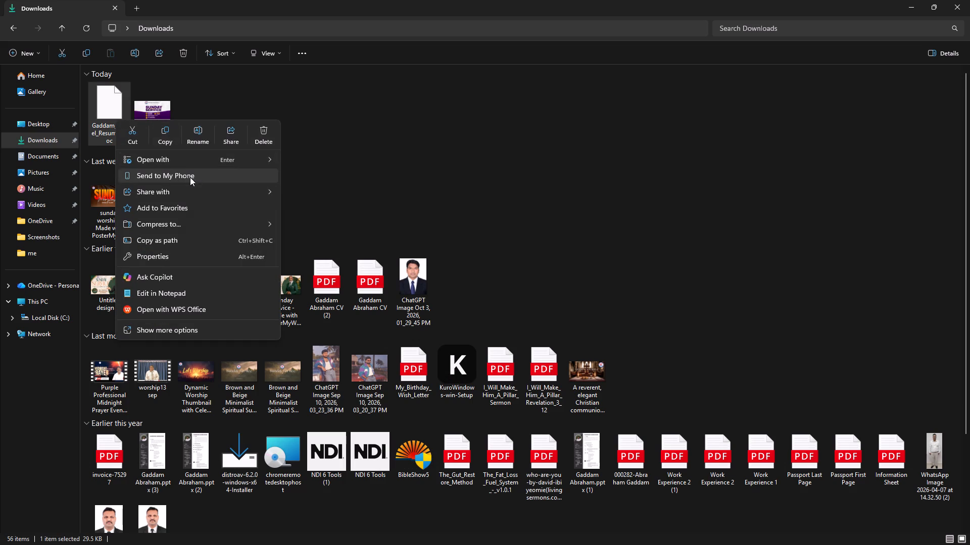
pyautogui.click(333, 151)
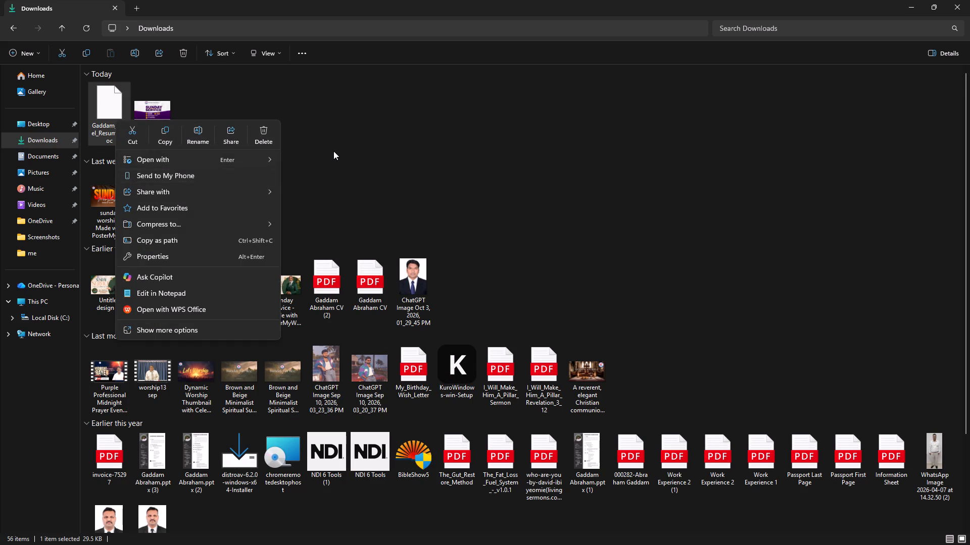
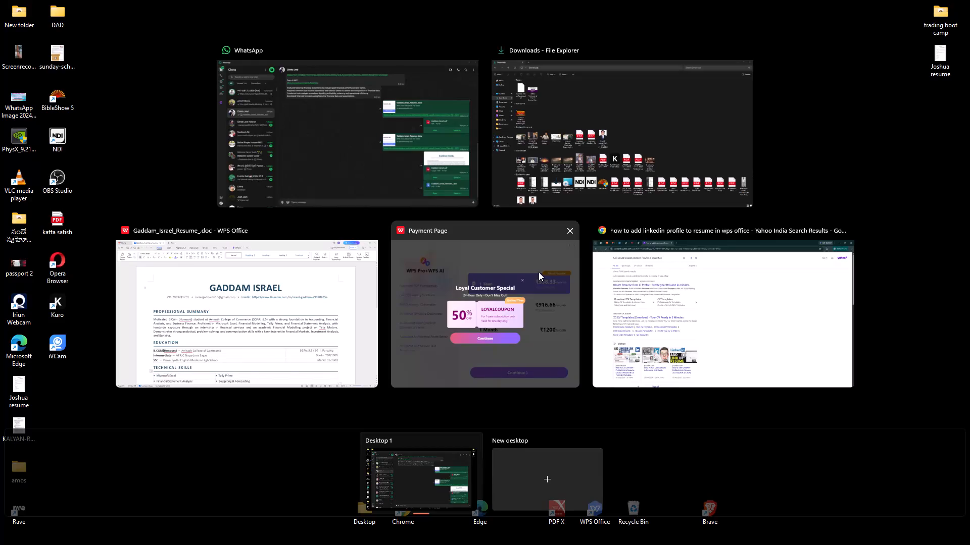
# Switch to Chrome, close the Yahoo search results about adding a LinkedIn profile to a resume, and open a new tab.
pyautogui.click(664, 305)
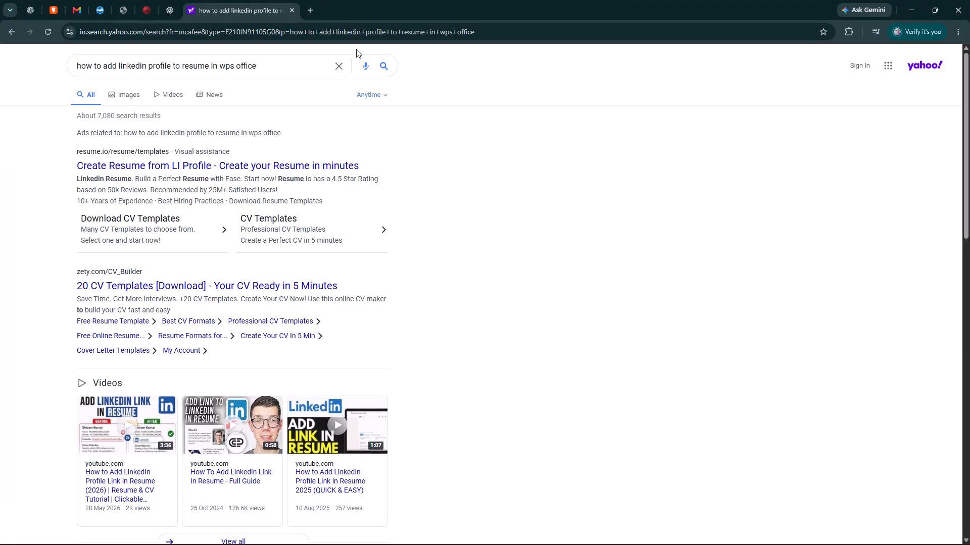
pyautogui.click(292, 10)
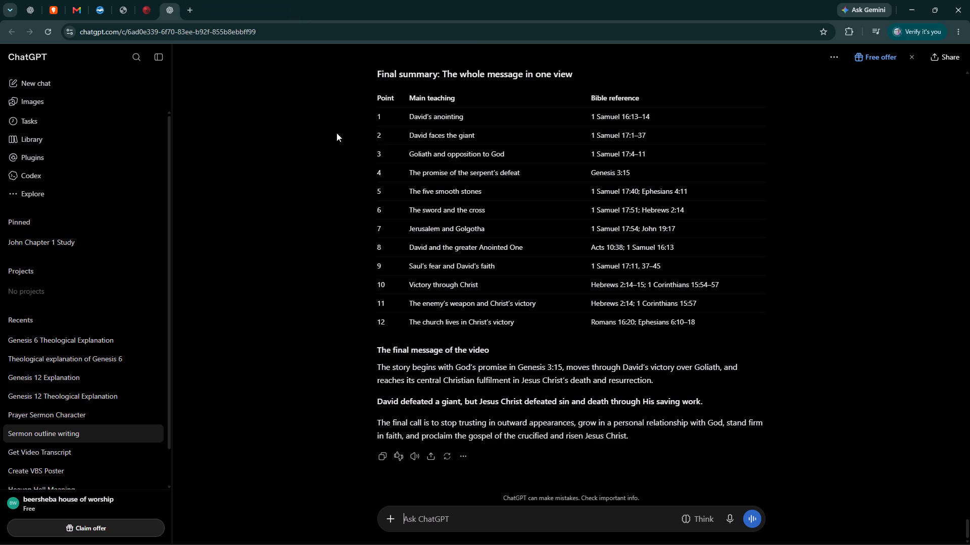
pyautogui.click(189, 8)
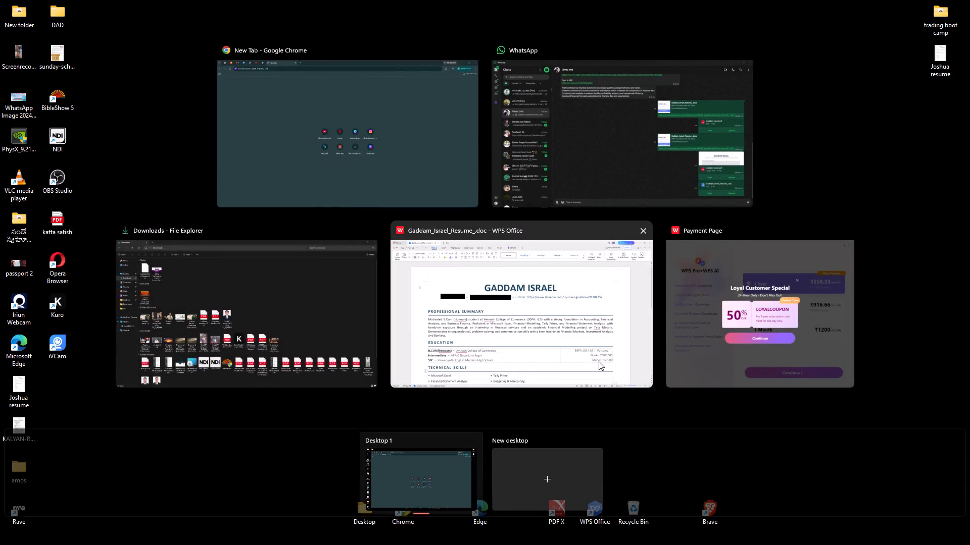
# Close the open windows: the WPS Office resume, its payment page, the Downloads folder, WhatsApp and Chrome.
pyautogui.click(644, 234)
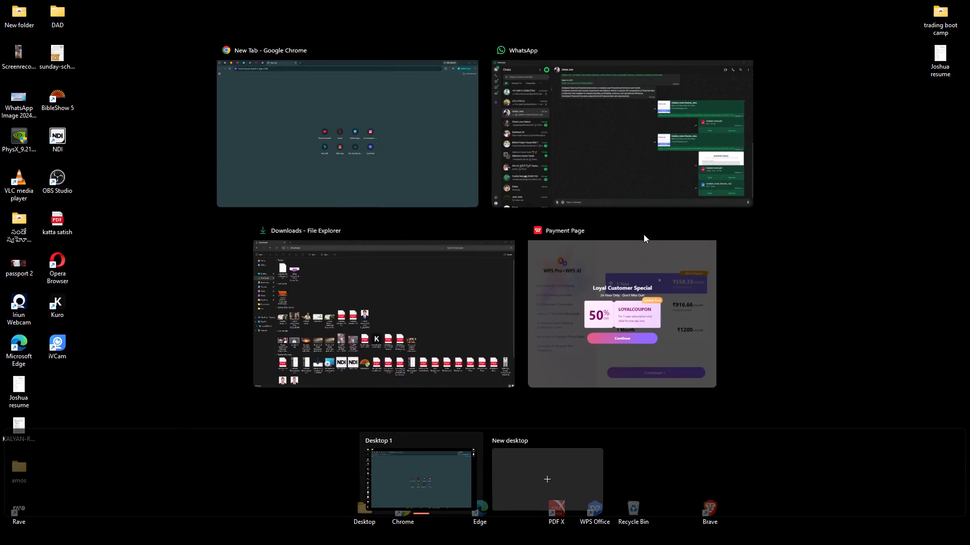
pyautogui.click(702, 236)
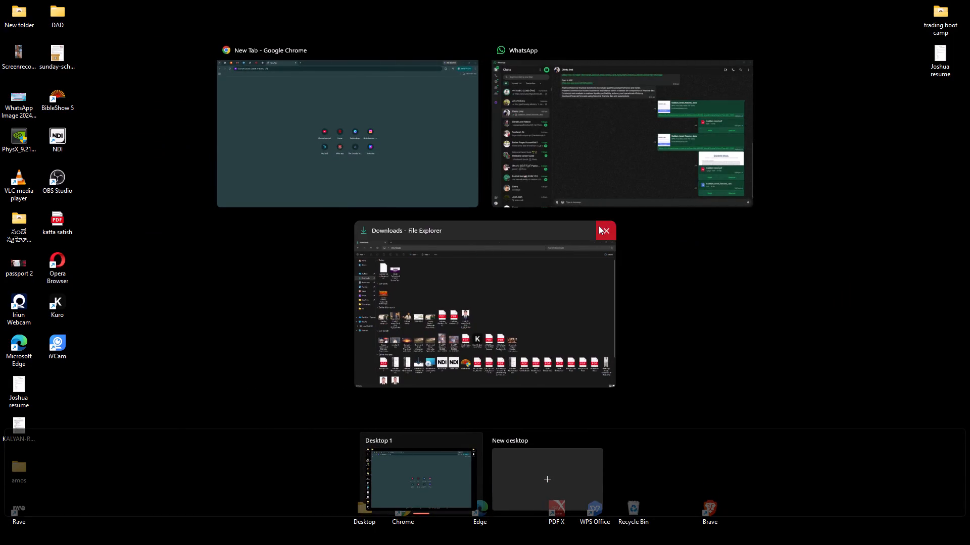
pyautogui.click(599, 226)
pyautogui.click(740, 140)
pyautogui.click(787, 125)
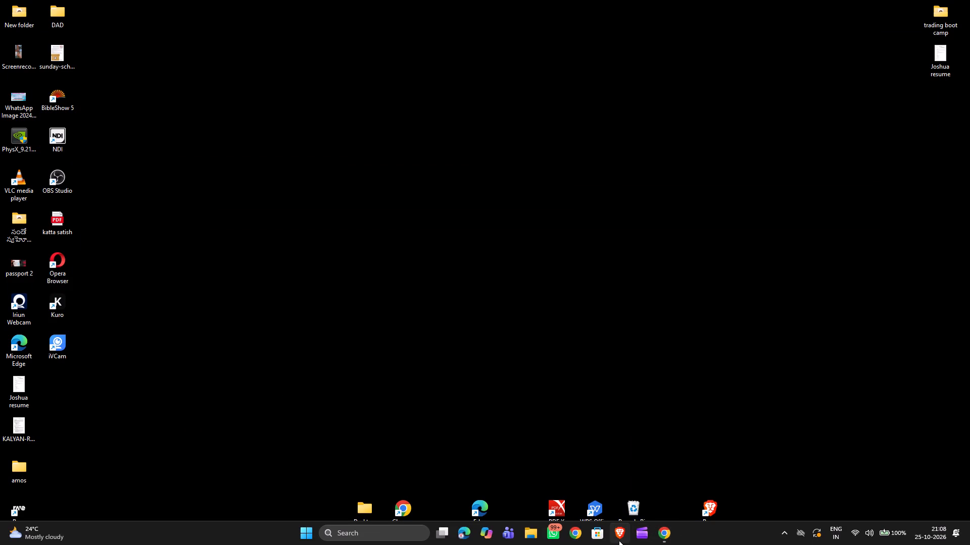
# Switch to Brave and open the YouTube home page.
pyautogui.click(619, 540)
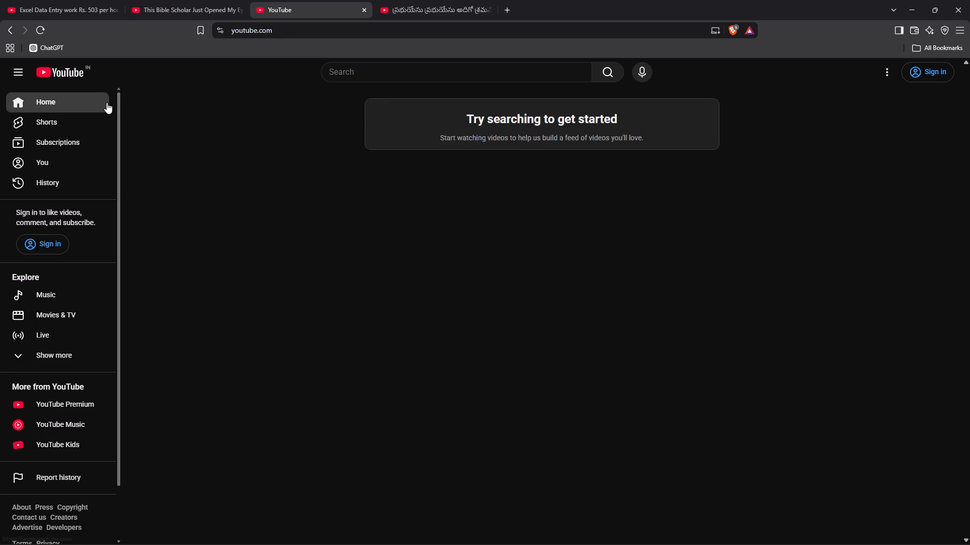
pyautogui.click(73, 69)
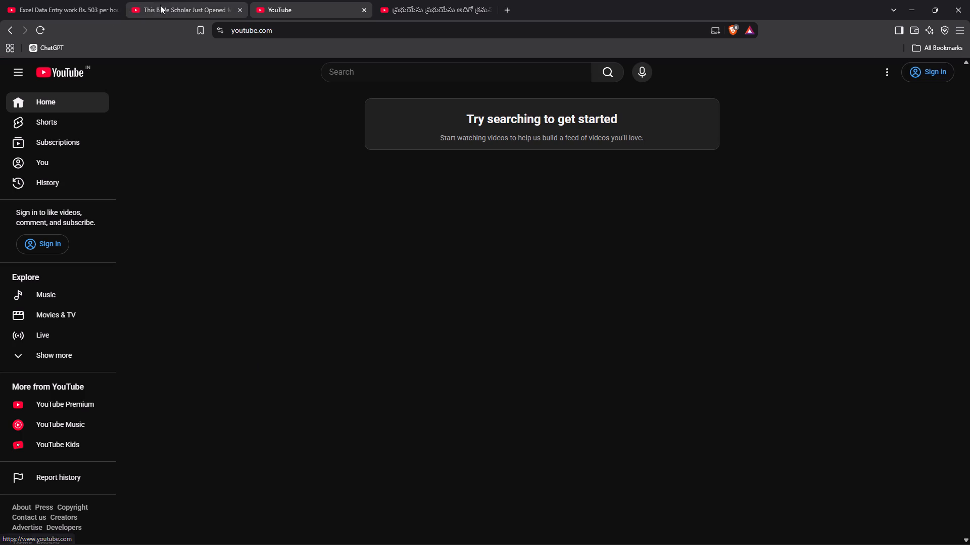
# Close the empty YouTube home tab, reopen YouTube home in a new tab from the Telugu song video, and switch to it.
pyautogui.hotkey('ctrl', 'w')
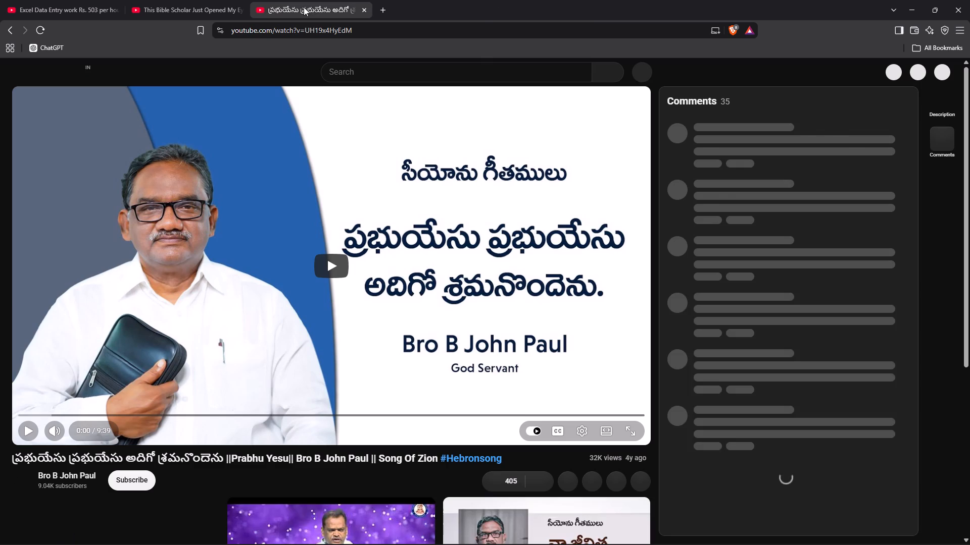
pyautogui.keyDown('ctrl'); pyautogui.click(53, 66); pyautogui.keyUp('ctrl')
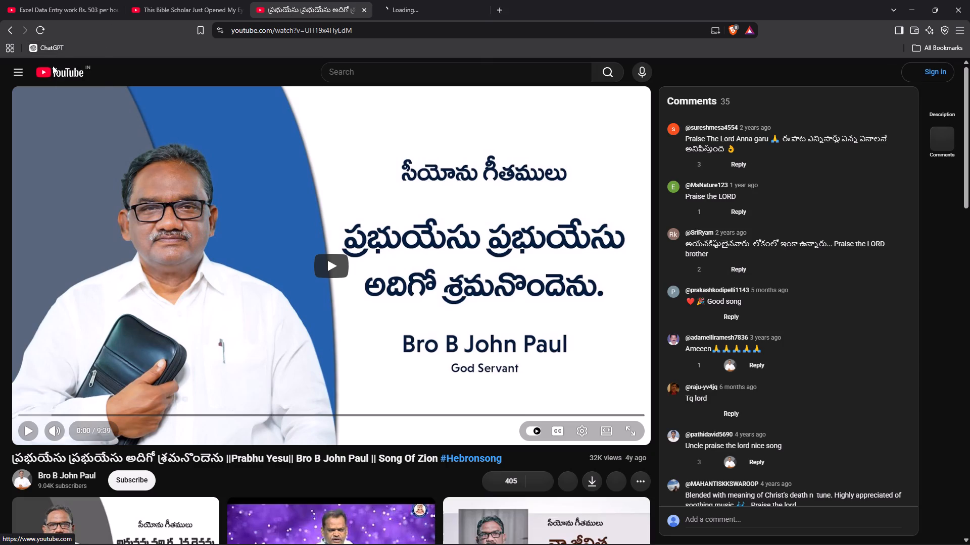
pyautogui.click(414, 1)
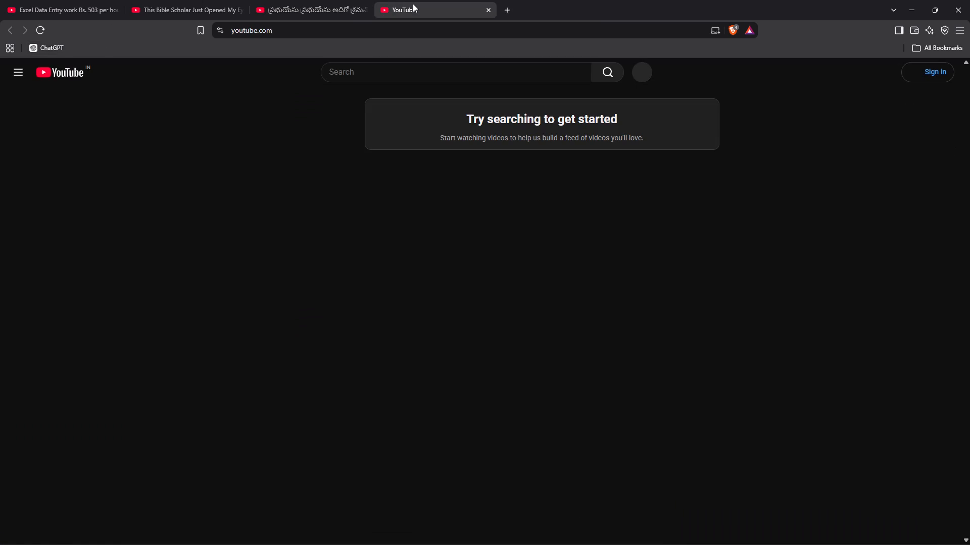
# Switch to the video "This Bible Scholar Just Opened My Eyes...", play it briefly and pause it.
pyautogui.click(191, 0)
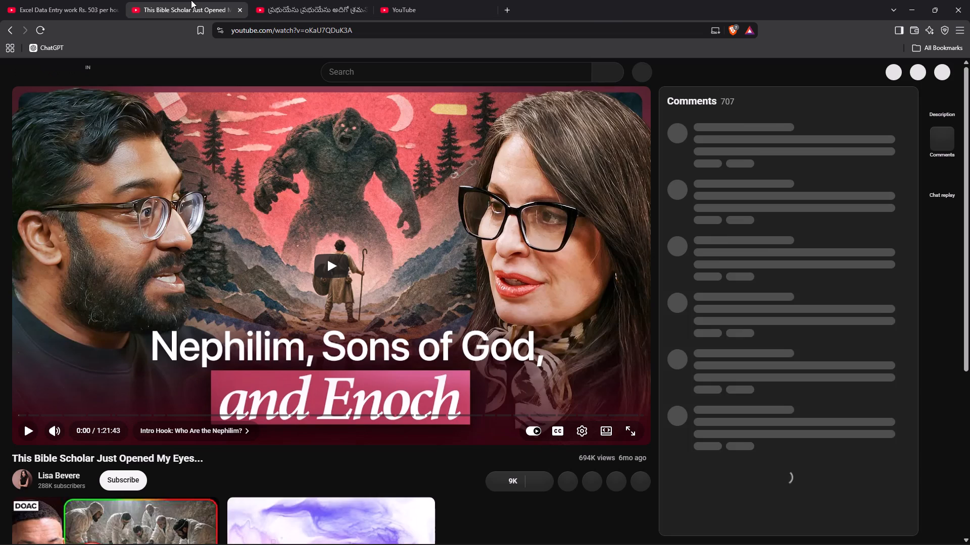
pyautogui.click(272, 195)
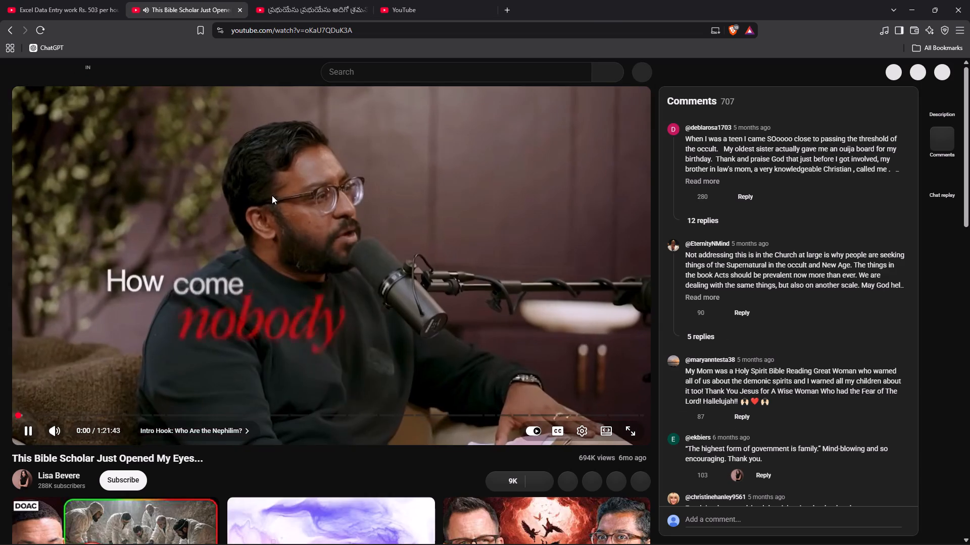
pyautogui.click(272, 195)
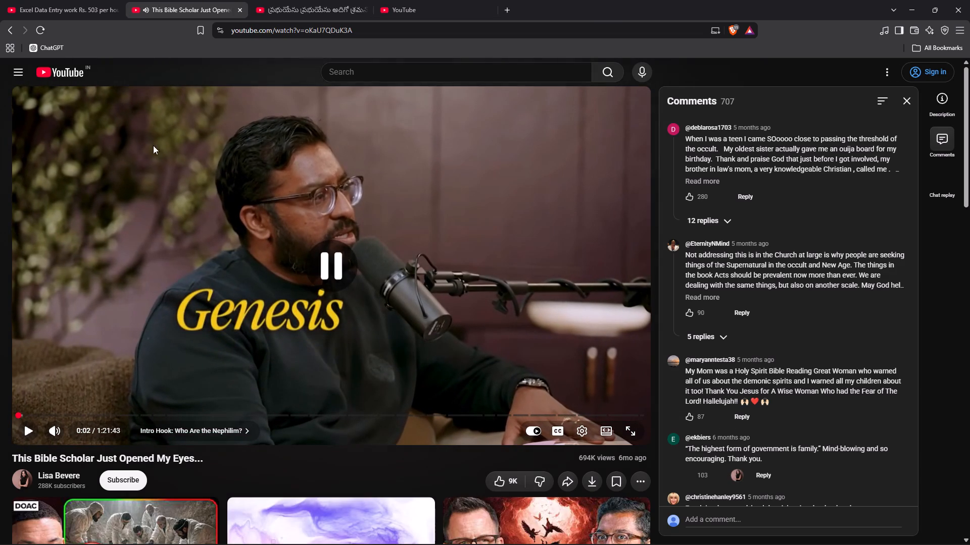
# Open YouTube home in a new tab from the Bible scholar video, close the older empty home tab, and switch to the new one.
pyautogui.keyDown('ctrl'); pyautogui.click(74, 76); pyautogui.keyUp('ctrl')
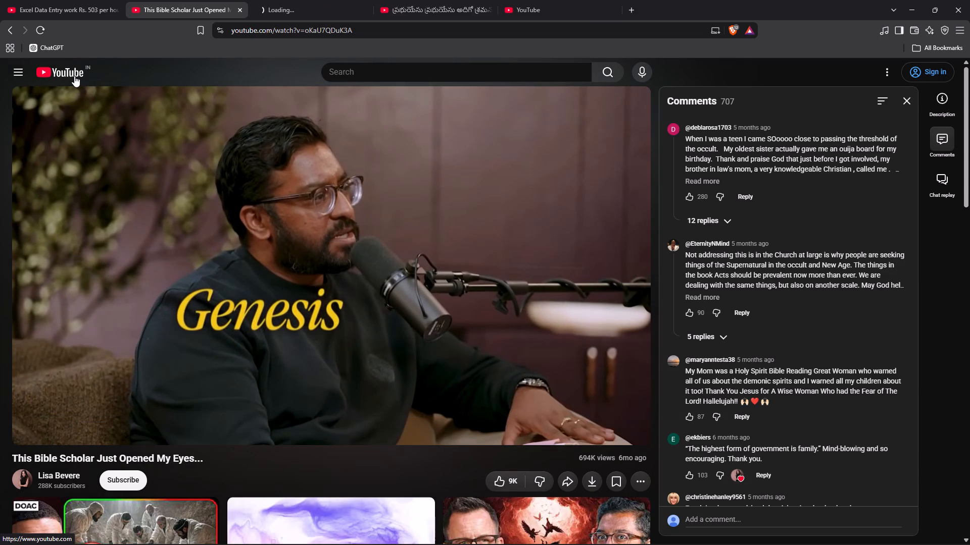
pyautogui.click(609, 13)
pyautogui.click(324, 0)
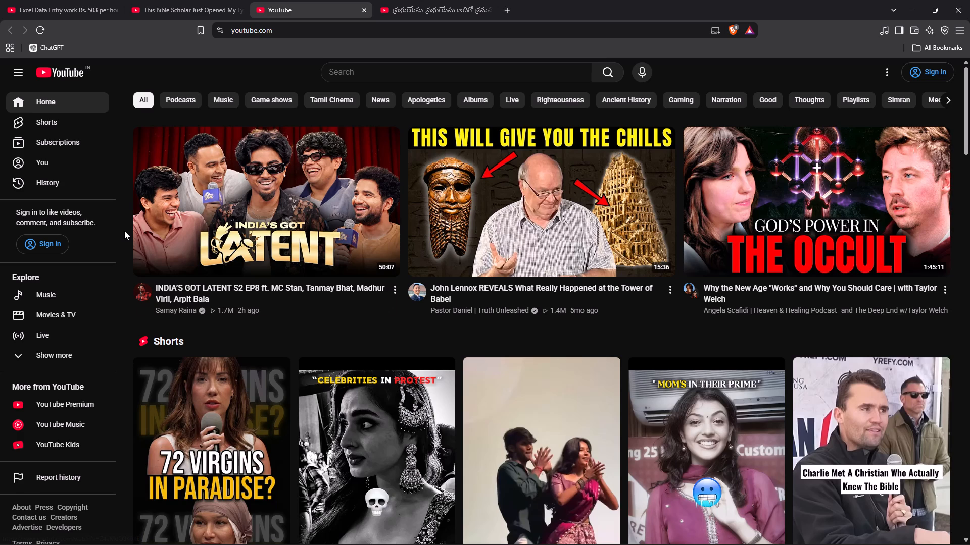
# Browse the recommended videos and Shorts on the YouTube home feed, continuing past the Explore more topics section.
pyautogui.scroll(-2, 124, 231)
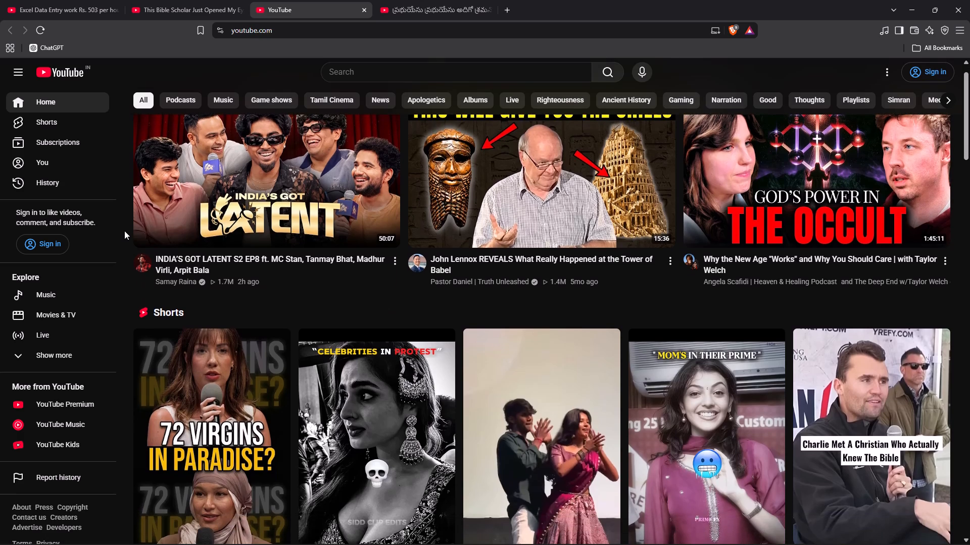
pyautogui.scroll(-6, 124, 231)
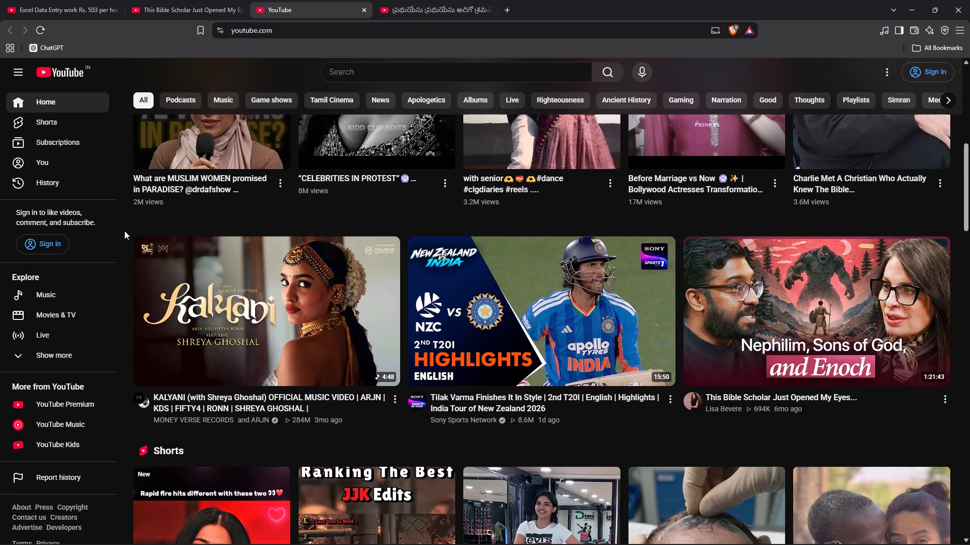
pyautogui.scroll(-2, 124, 231)
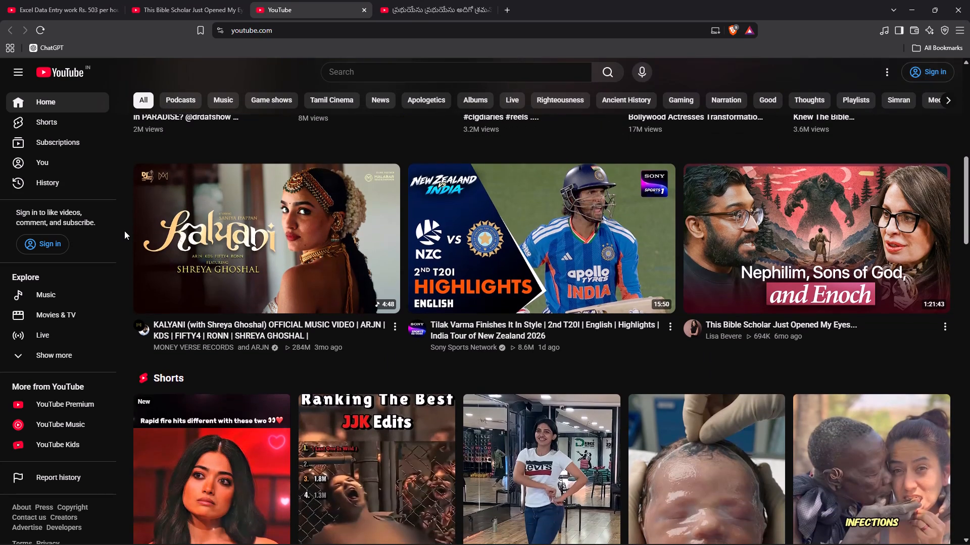
pyautogui.scroll(-6, 124, 231)
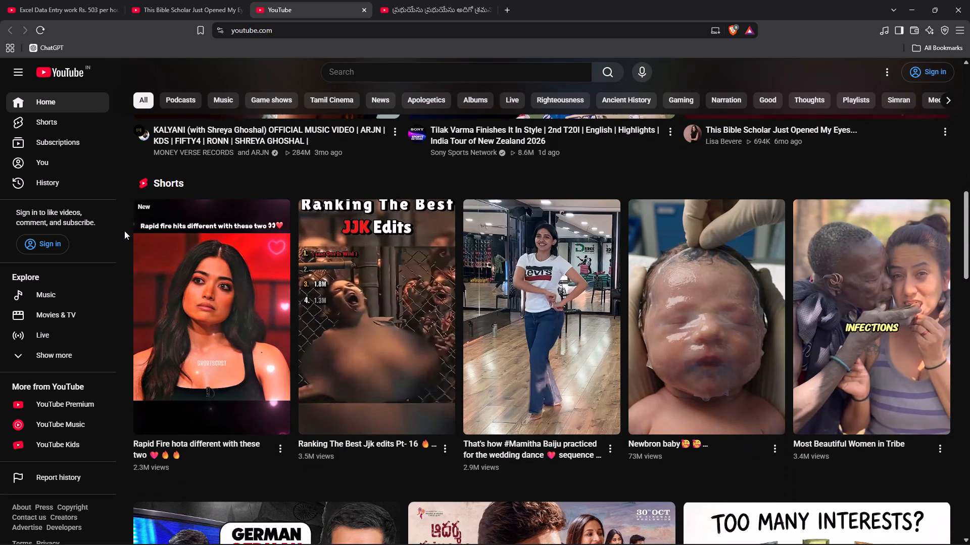
pyautogui.scroll(-2, 124, 231)
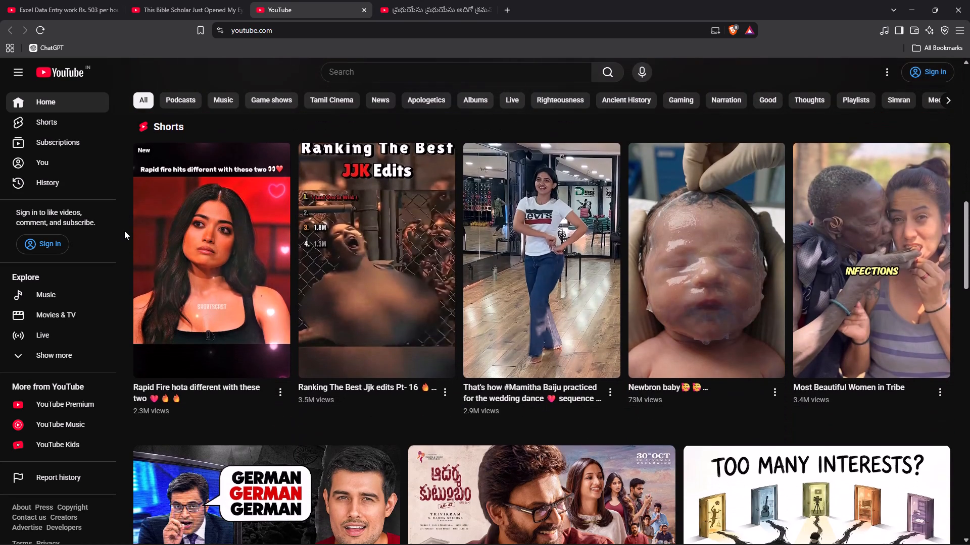
pyautogui.scroll(-3, 124, 231)
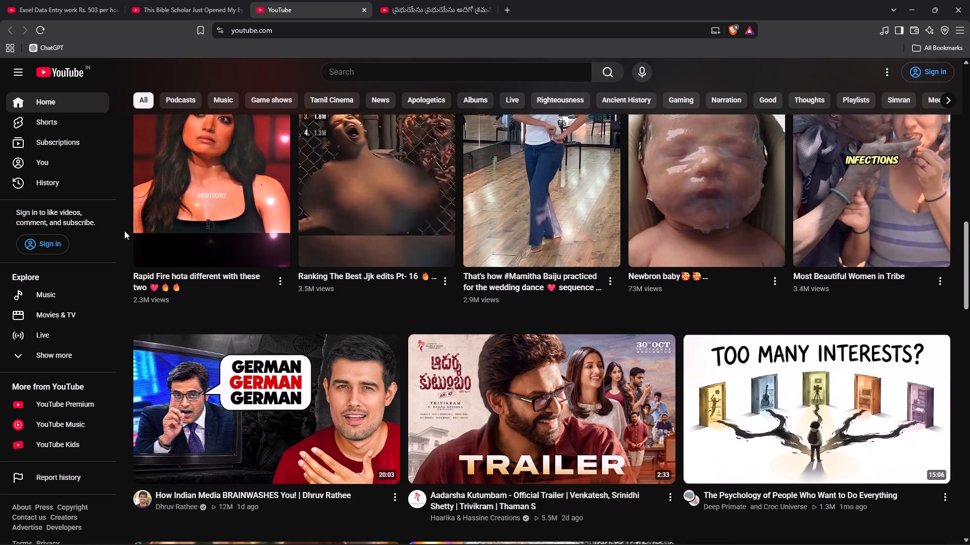
pyautogui.scroll(-1, 124, 231)
pyautogui.hscroll(1, 124, 231)
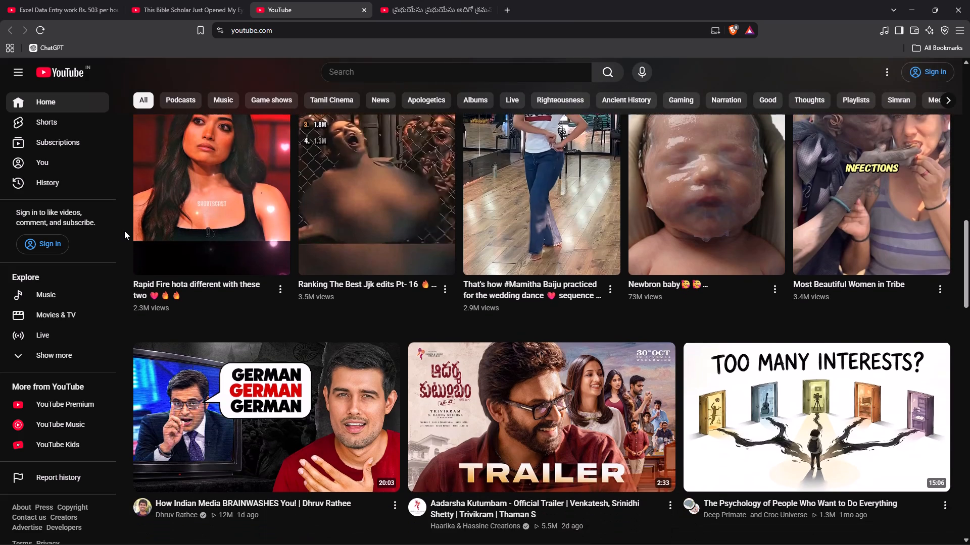
pyautogui.scroll(-3, 124, 231)
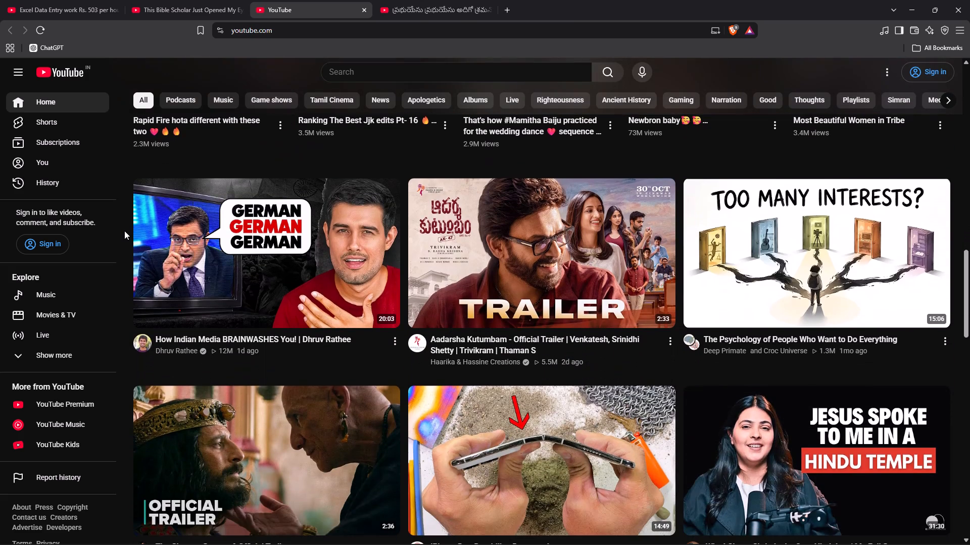
pyautogui.scroll(-1, 124, 231)
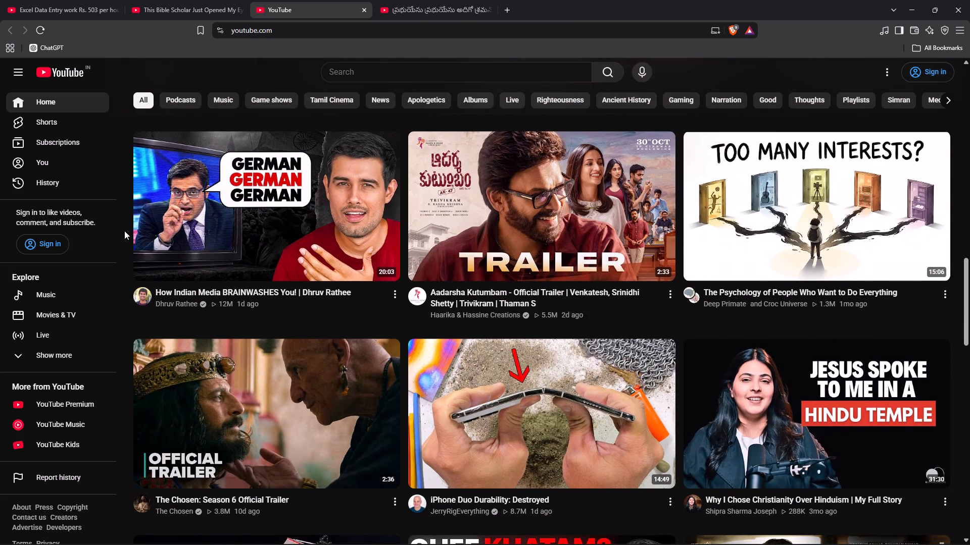
pyautogui.scroll(-3, 124, 231)
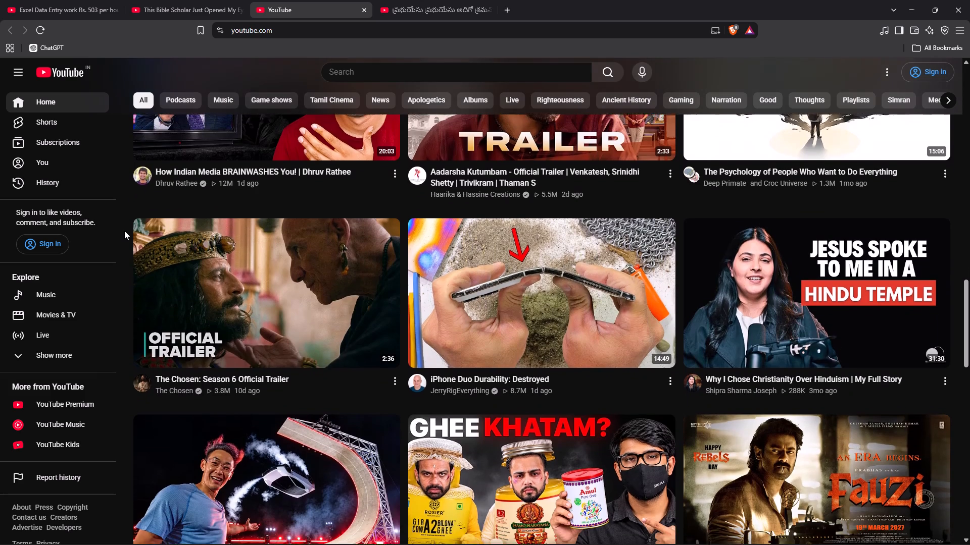
pyautogui.scroll(-2, 124, 231)
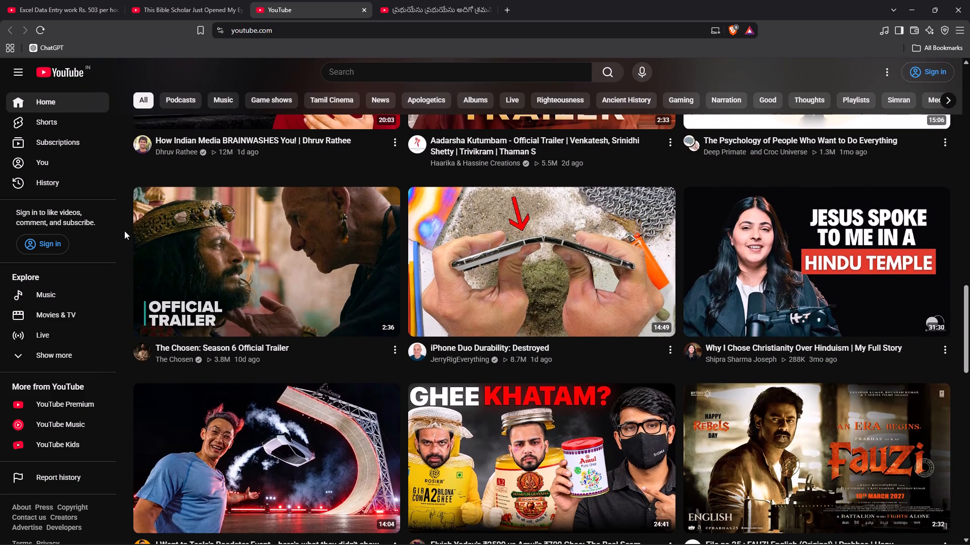
pyautogui.scroll(-3, 124, 231)
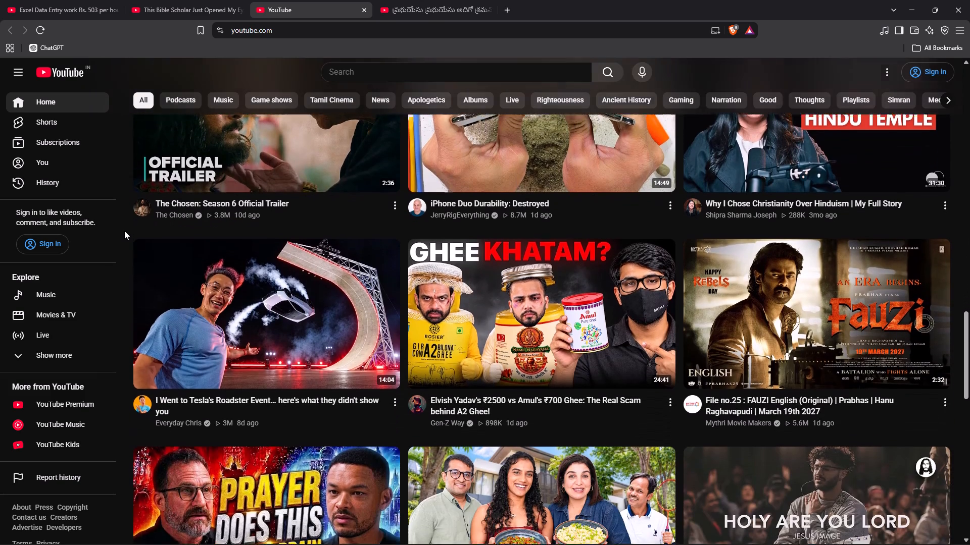
pyautogui.scroll(-3, 124, 231)
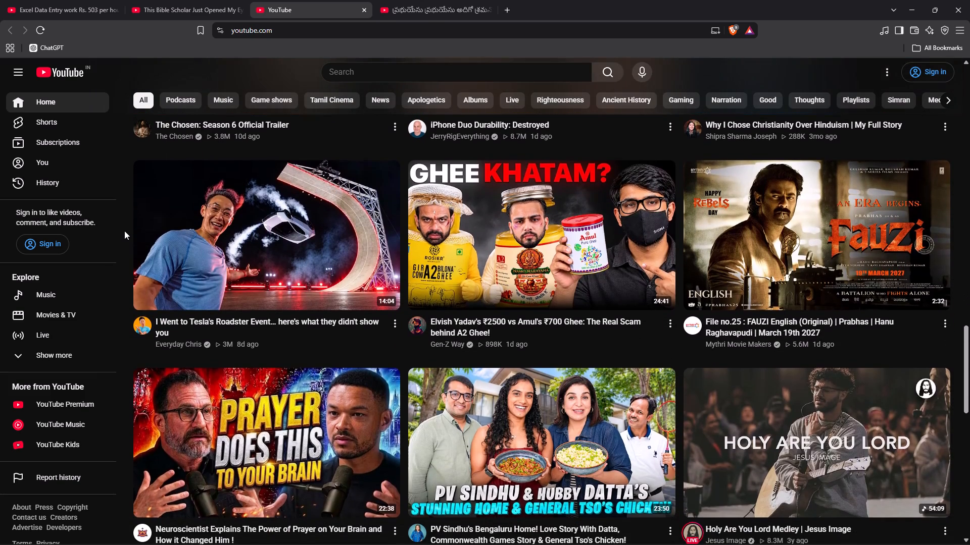
pyautogui.scroll(-1, 124, 231)
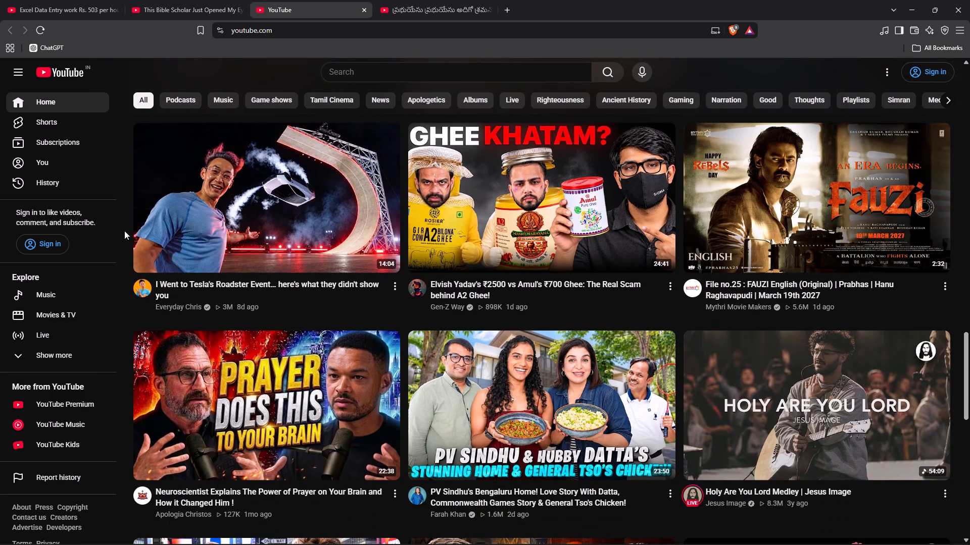
pyautogui.scroll(-1, 124, 231)
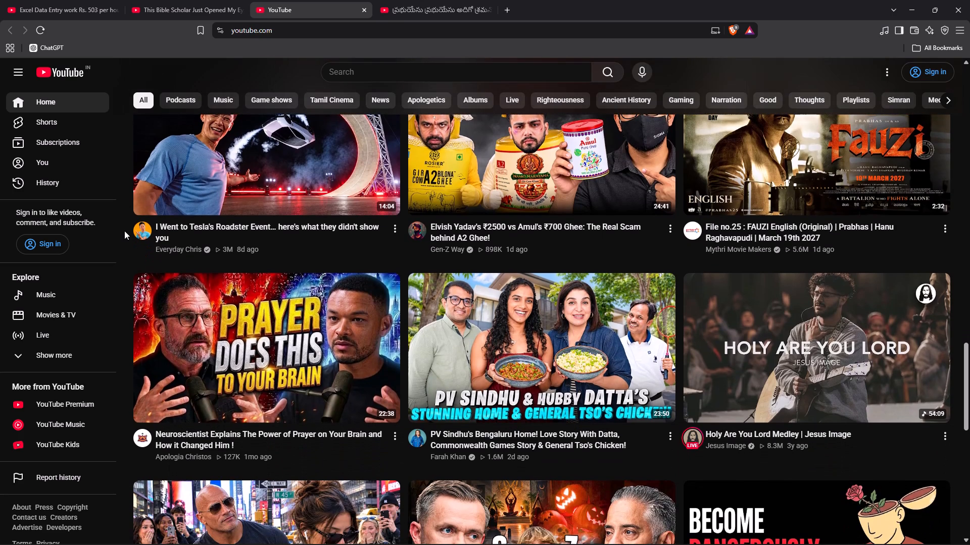
pyautogui.scroll(-3, 124, 231)
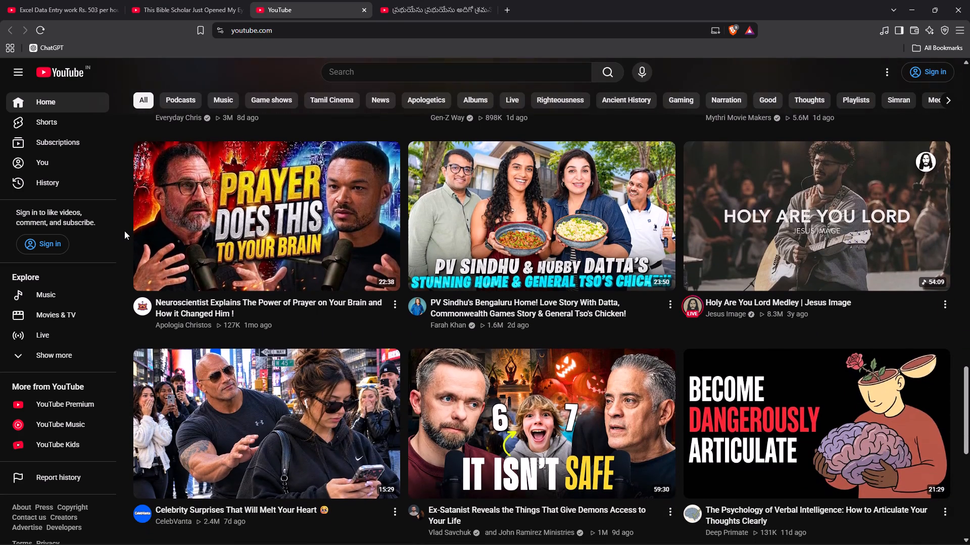
pyautogui.scroll(-4, 124, 231)
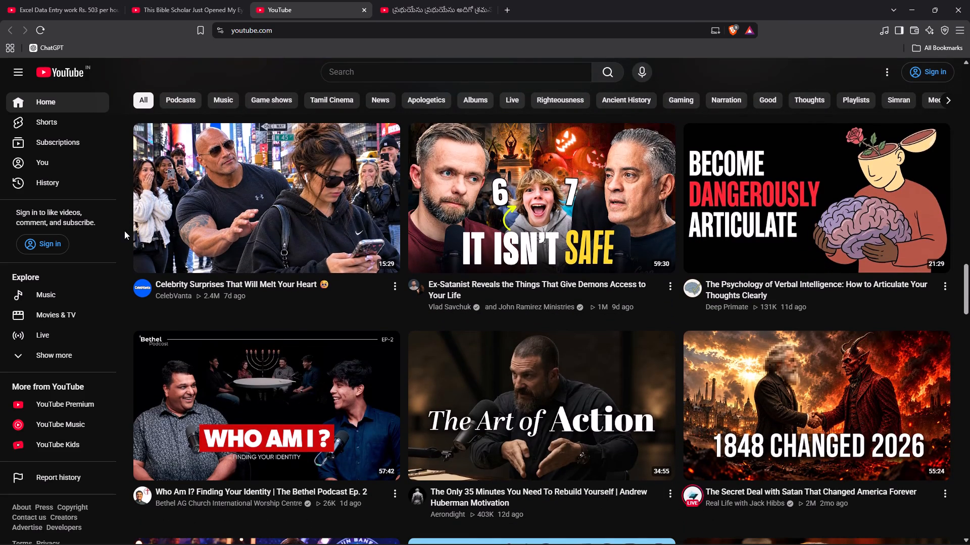
pyautogui.scroll(-6, 124, 231)
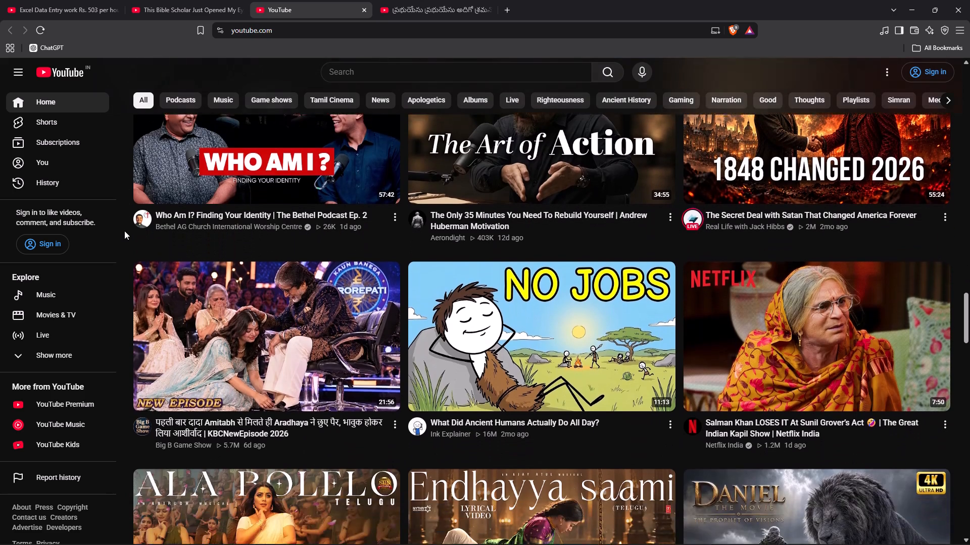
pyautogui.scroll(-4, 124, 231)
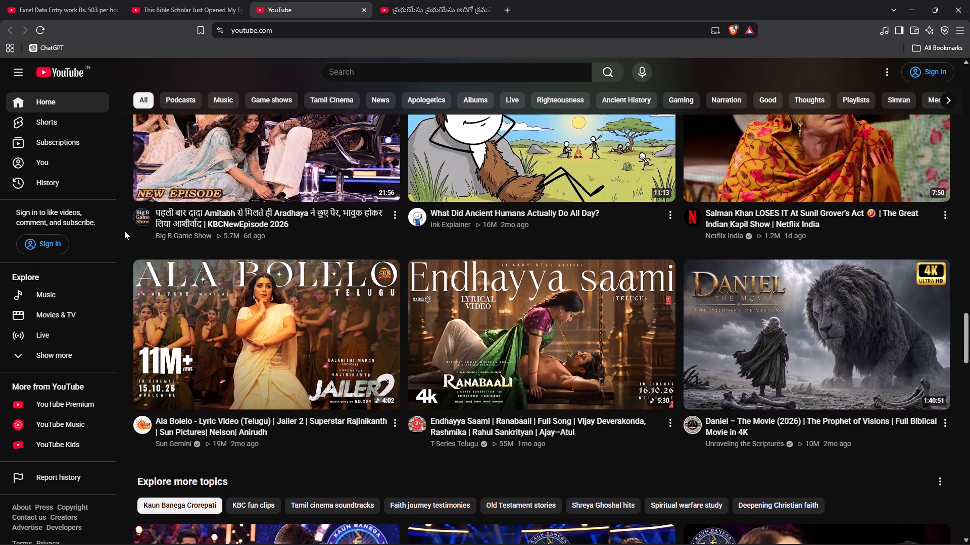
pyautogui.scroll(-1, 124, 231)
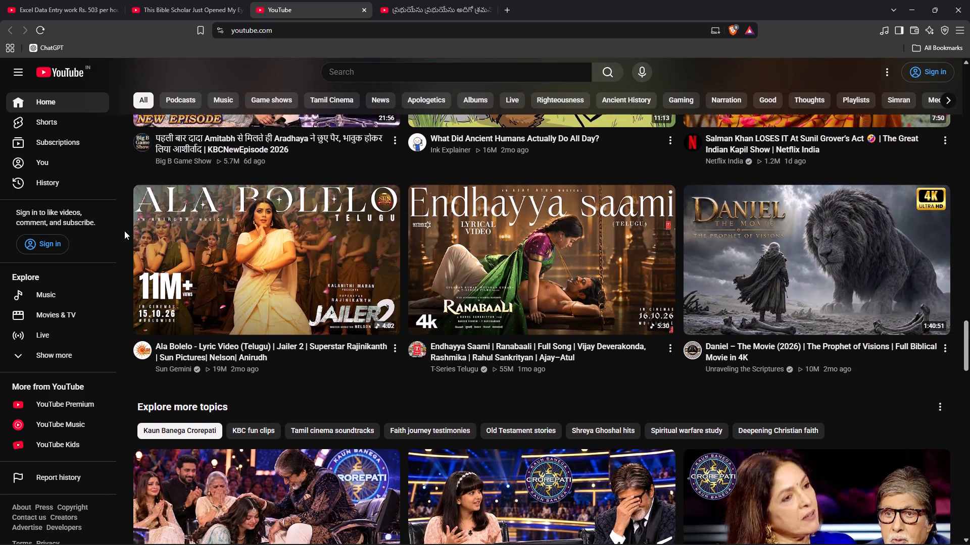
pyautogui.scroll(-2, 124, 231)
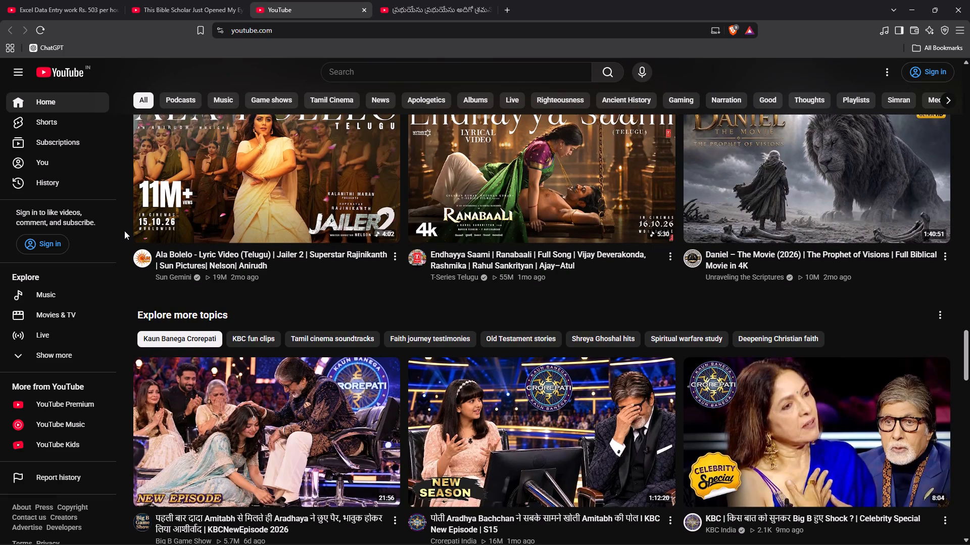
pyautogui.scroll(-5, 124, 231)
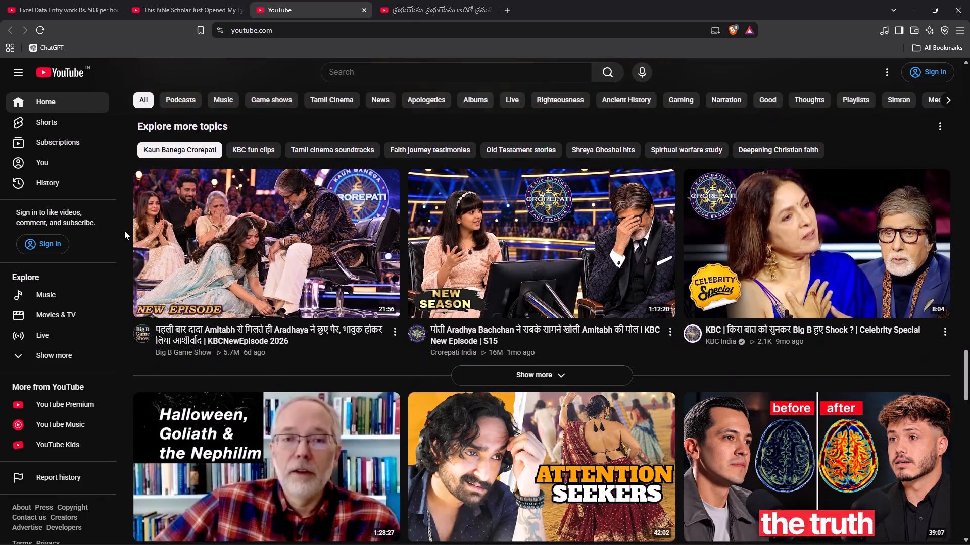
pyautogui.scroll(-2, 124, 231)
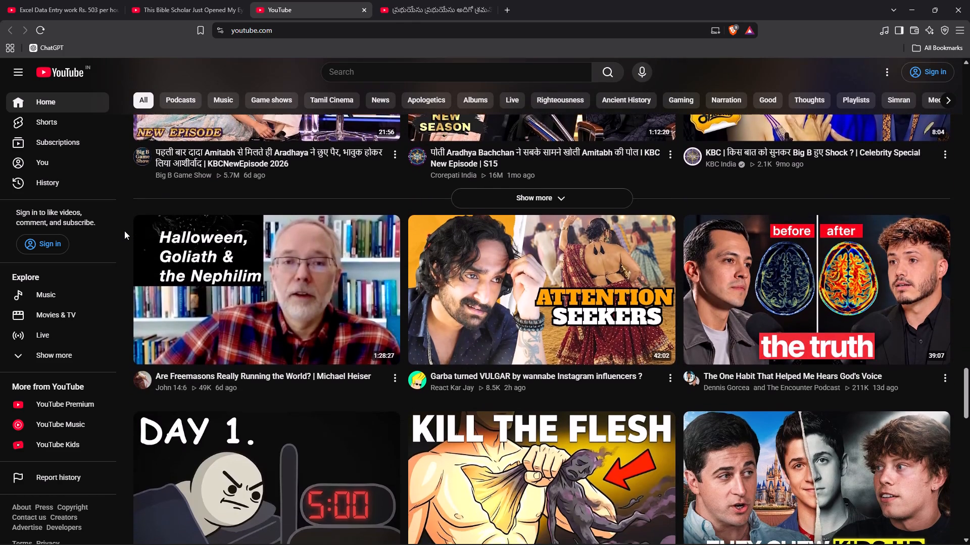
pyautogui.press('Return')
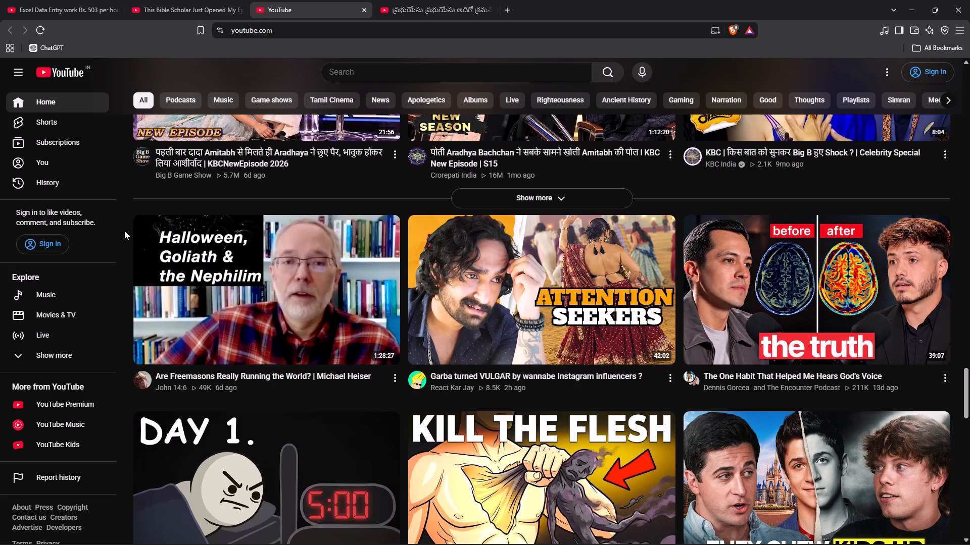
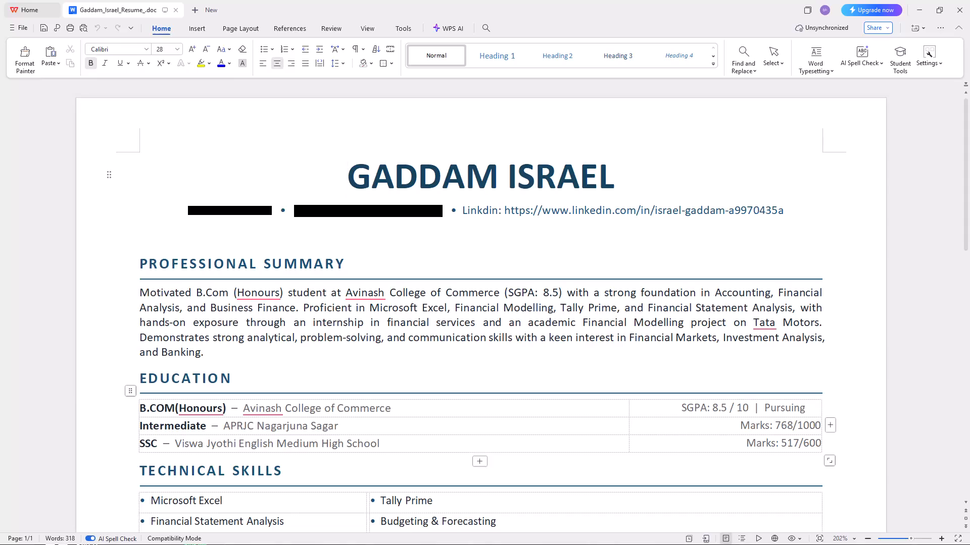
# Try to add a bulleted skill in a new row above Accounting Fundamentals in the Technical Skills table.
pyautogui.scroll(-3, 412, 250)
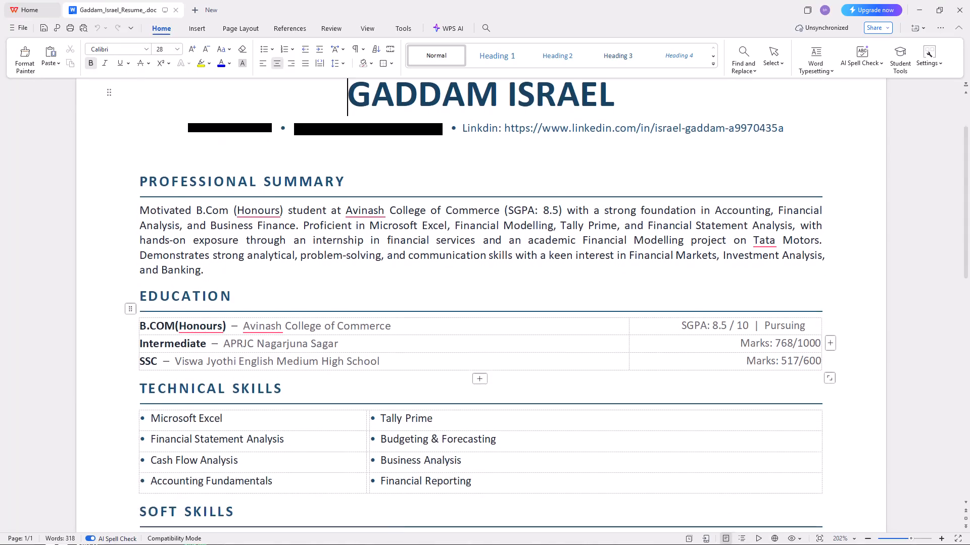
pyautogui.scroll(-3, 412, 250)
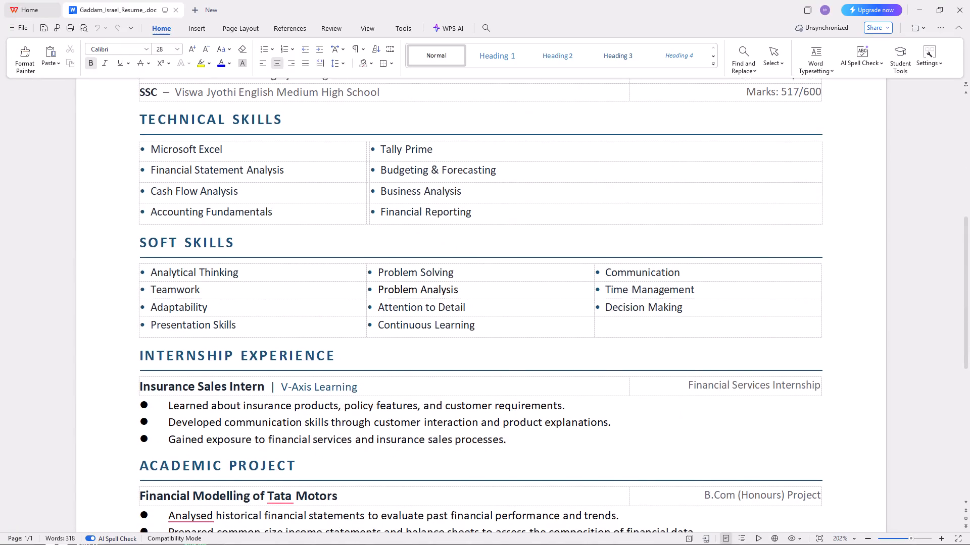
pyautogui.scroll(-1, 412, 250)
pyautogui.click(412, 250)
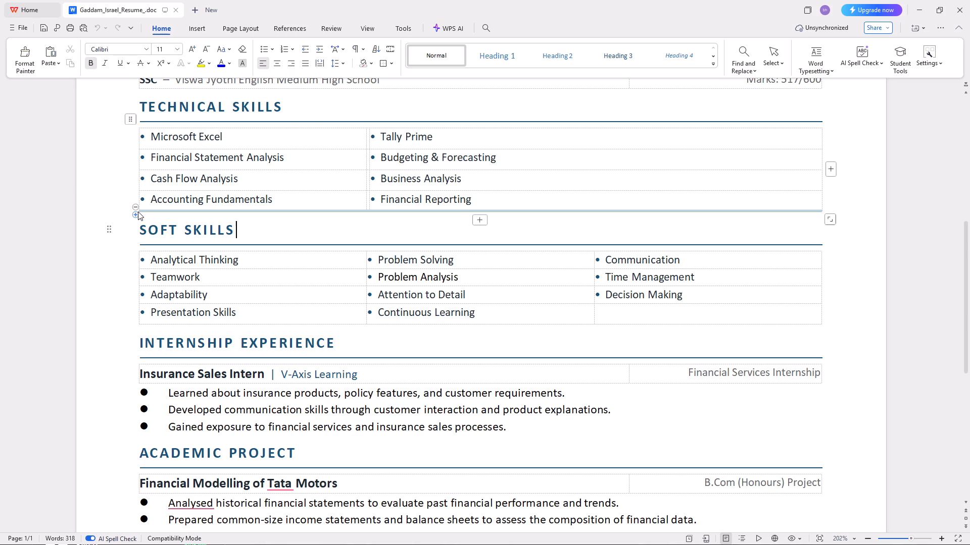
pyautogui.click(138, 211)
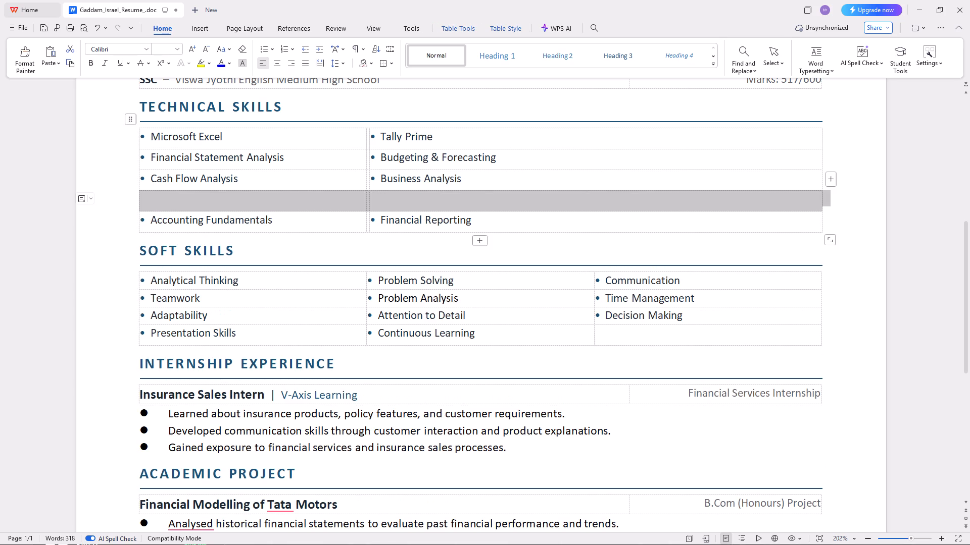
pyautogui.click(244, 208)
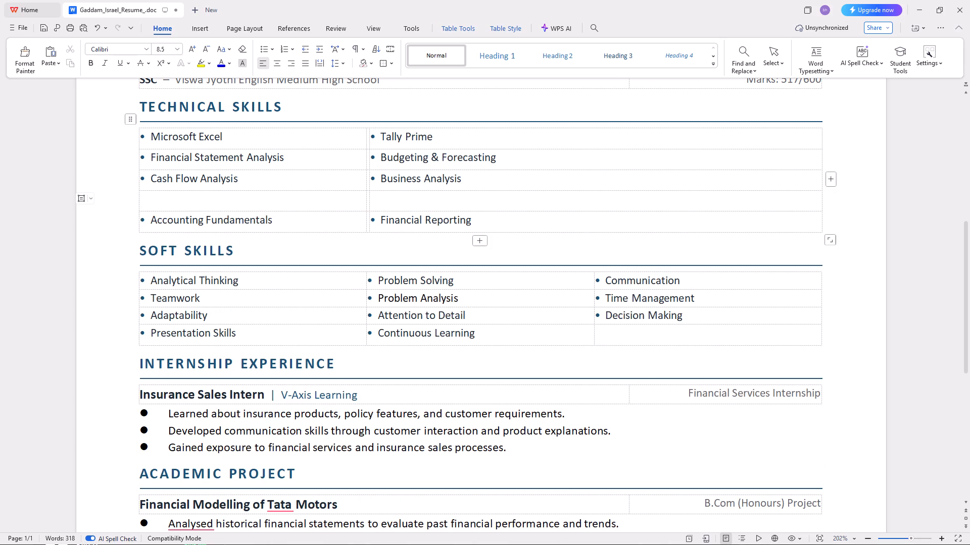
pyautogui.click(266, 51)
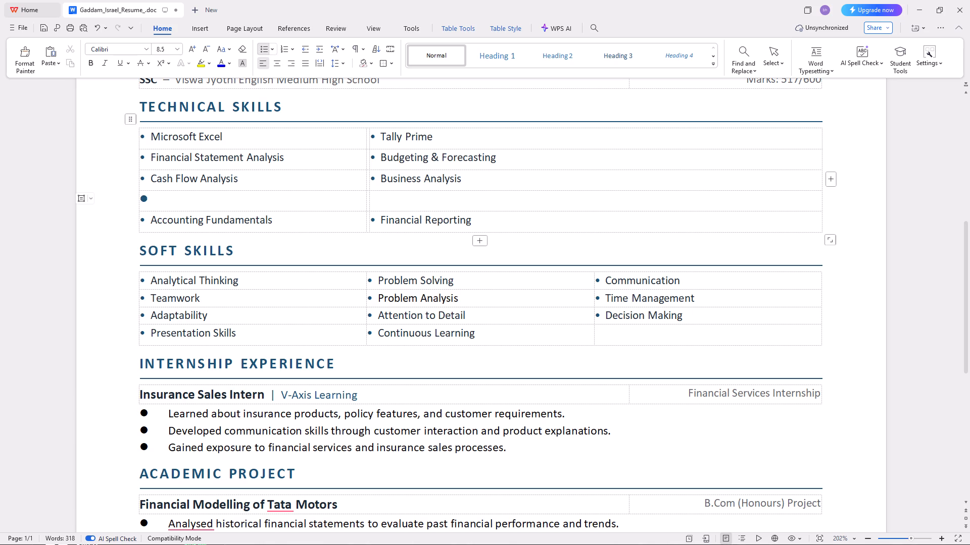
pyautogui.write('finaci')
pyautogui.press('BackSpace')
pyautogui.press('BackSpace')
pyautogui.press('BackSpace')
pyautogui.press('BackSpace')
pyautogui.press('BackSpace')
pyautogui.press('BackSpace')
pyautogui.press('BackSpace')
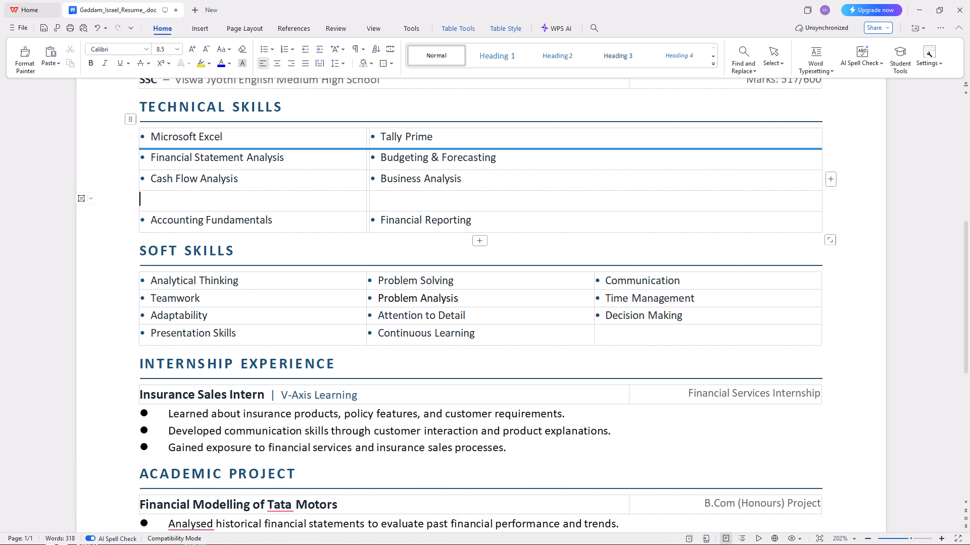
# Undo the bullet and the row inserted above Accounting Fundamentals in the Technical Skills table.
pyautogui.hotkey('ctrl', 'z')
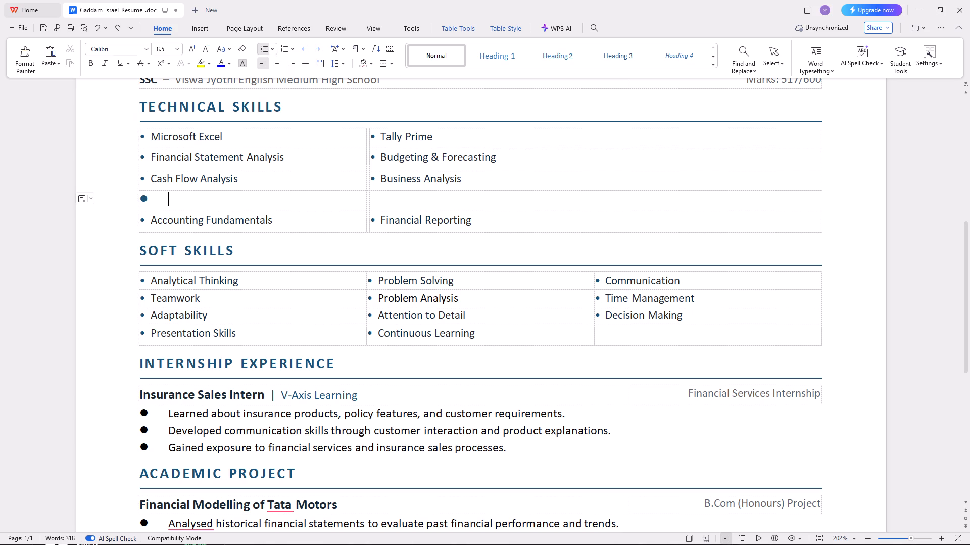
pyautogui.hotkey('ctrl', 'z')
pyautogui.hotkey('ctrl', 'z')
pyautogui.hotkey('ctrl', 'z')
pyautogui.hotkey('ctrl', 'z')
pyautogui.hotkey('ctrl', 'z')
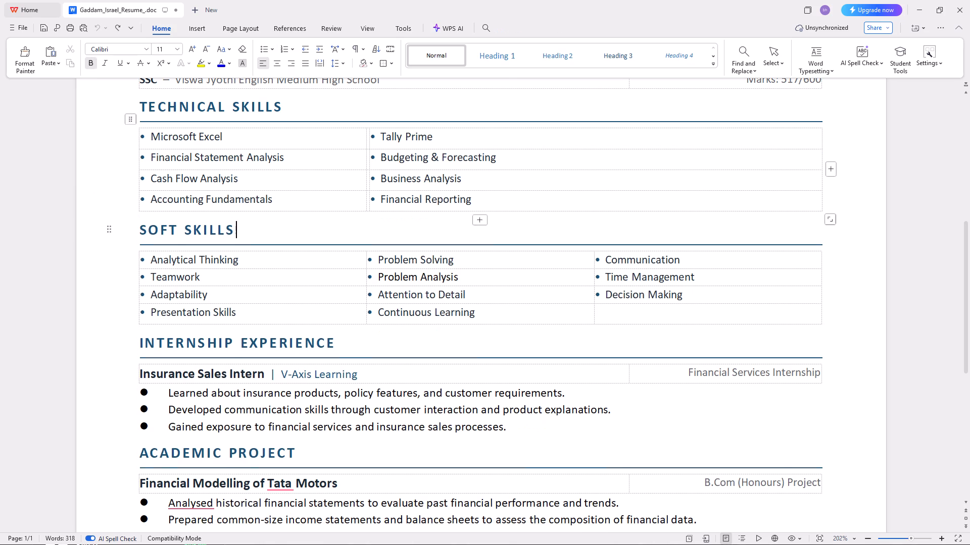
# Change the Technical Skills entry "Financial Statement Analysis" to "Financial modelling".
pyautogui.doubleClick(300, 158)
pyautogui.doubleClick(300, 158)
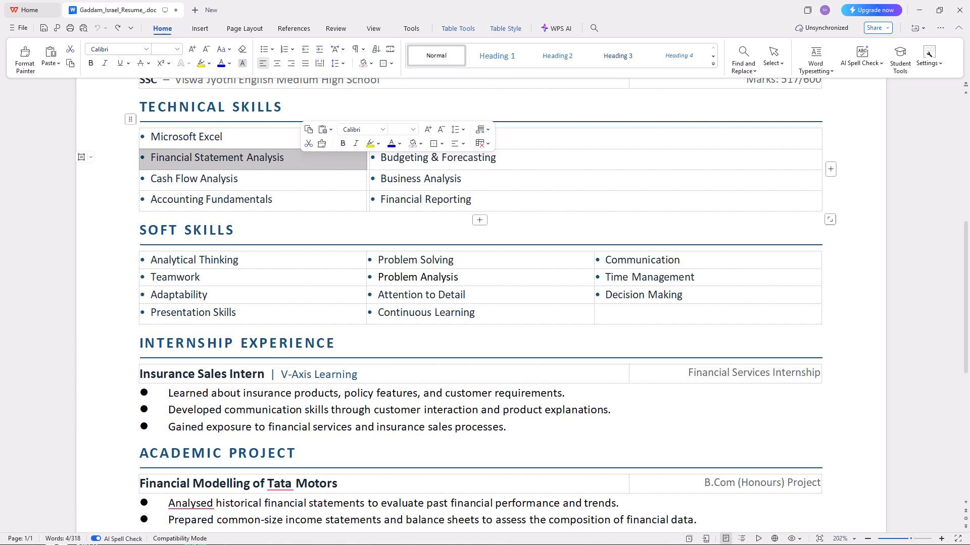
pyautogui.click(294, 159)
pyautogui.press('BackSpace')
pyautogui.press('BackSpace')
pyautogui.press('BackSpace')
pyautogui.press('BackSpace')
pyautogui.press('BackSpace')
pyautogui.press('BackSpace')
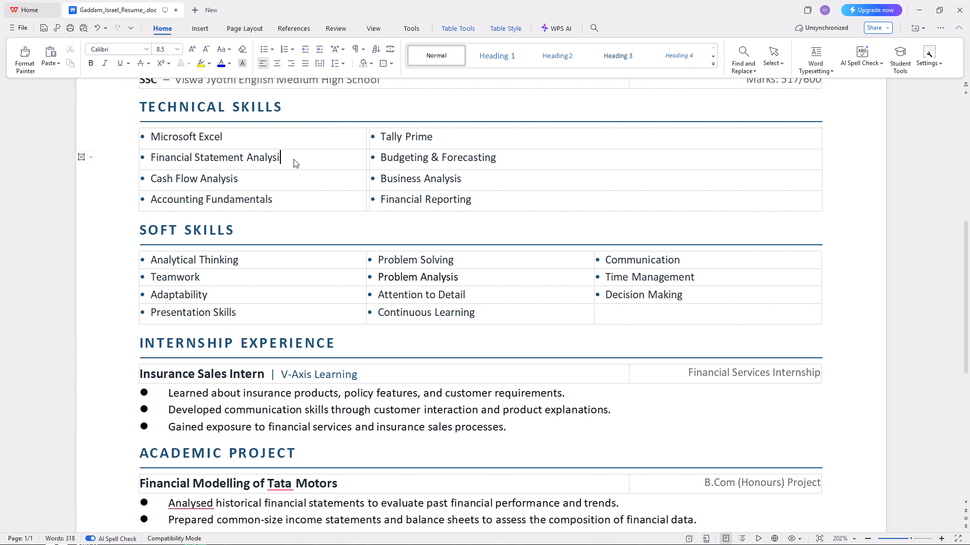
pyautogui.press('BackSpace')
pyautogui.press('BackSpace')
pyautogui.press('BackSpace')
pyautogui.press('BackSpace')
pyautogui.press('BackSpace')
pyautogui.press('BackSpace')
pyautogui.press('BackSpace')
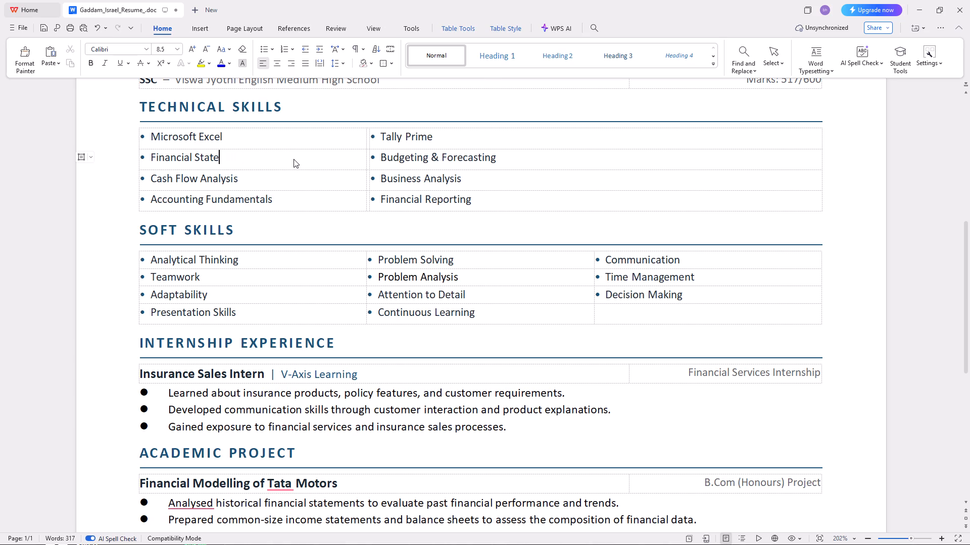
pyautogui.press('BackSpace')
pyautogui.press('BackSpace')
pyautogui.press('BackSpace')
pyautogui.press('BackSpace')
pyautogui.press('BackSpace')
pyautogui.write('mod')
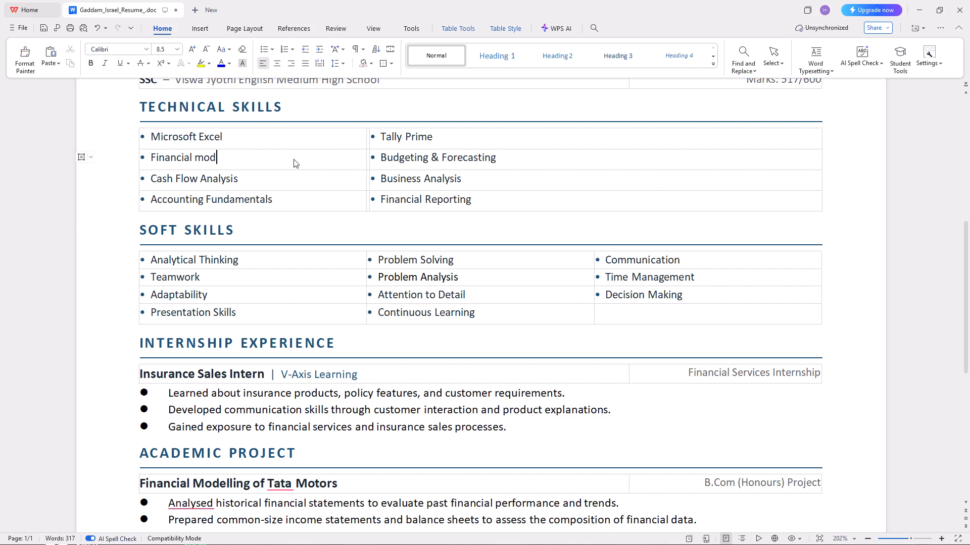
pyautogui.write('elling')
# Capitalise the second word of the new skill so the entry reads "Financial Modelling".
pyautogui.doubleClick(202, 158)
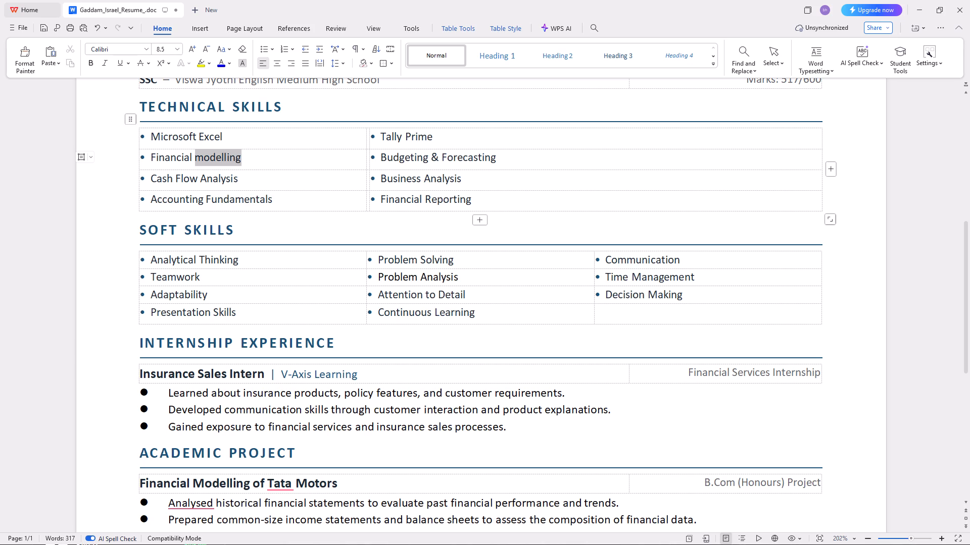
pyautogui.click(202, 158)
pyautogui.press('BackSpace')
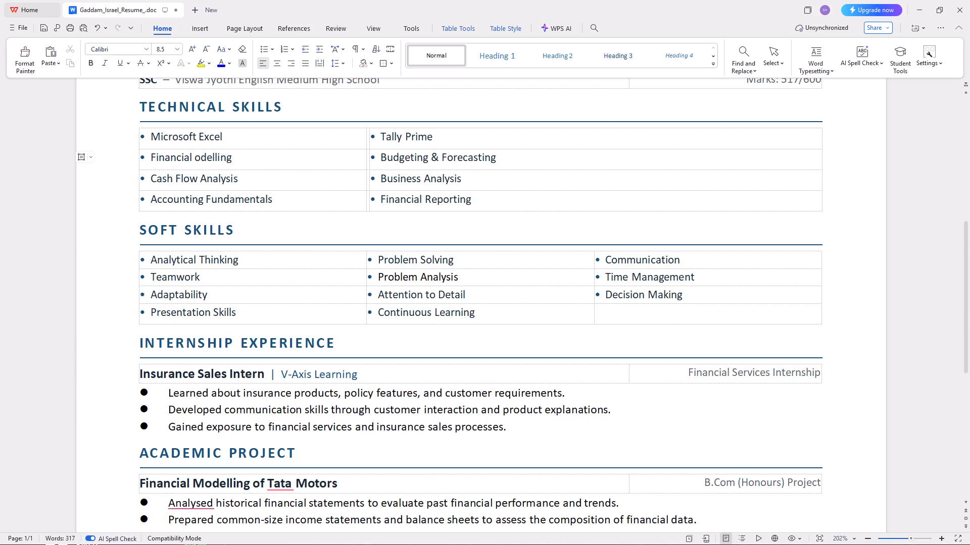
pyautogui.hotkey('shift', 'm')
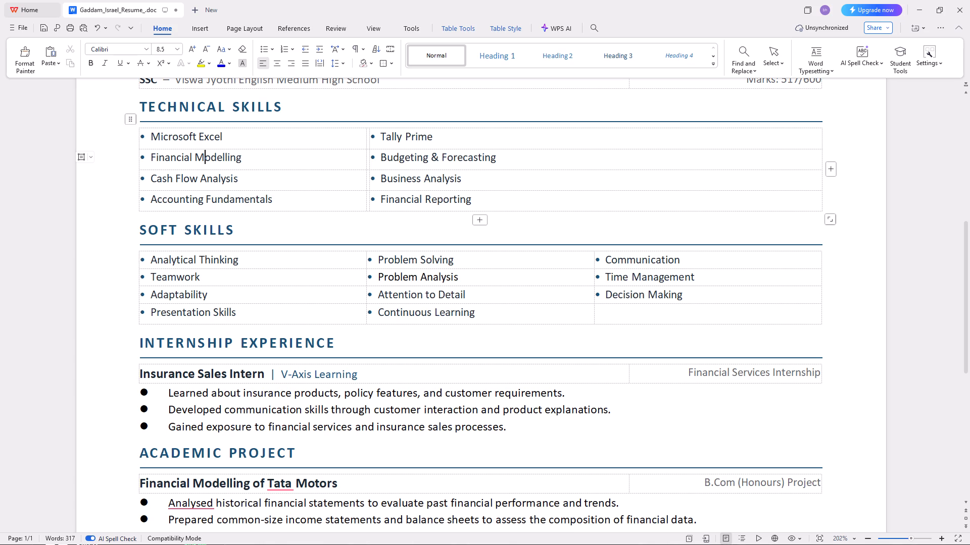
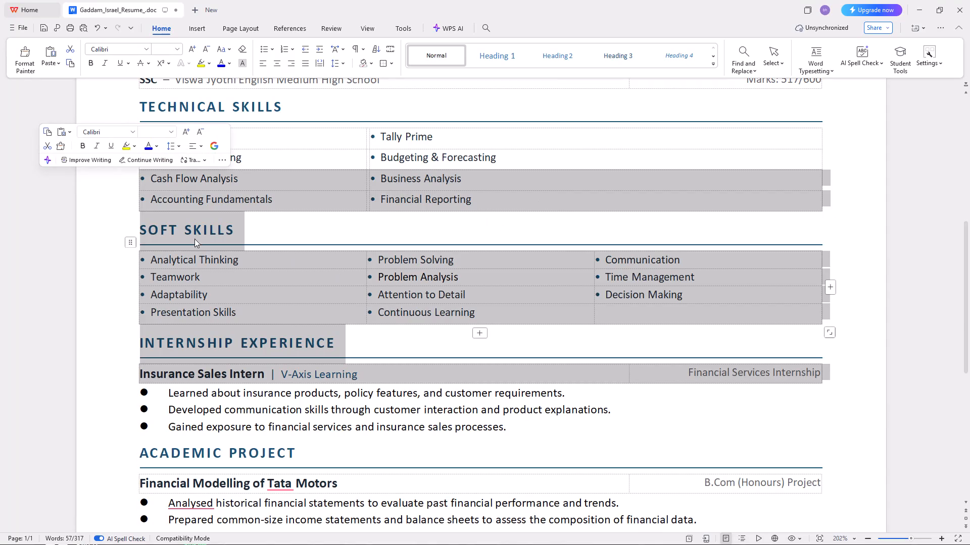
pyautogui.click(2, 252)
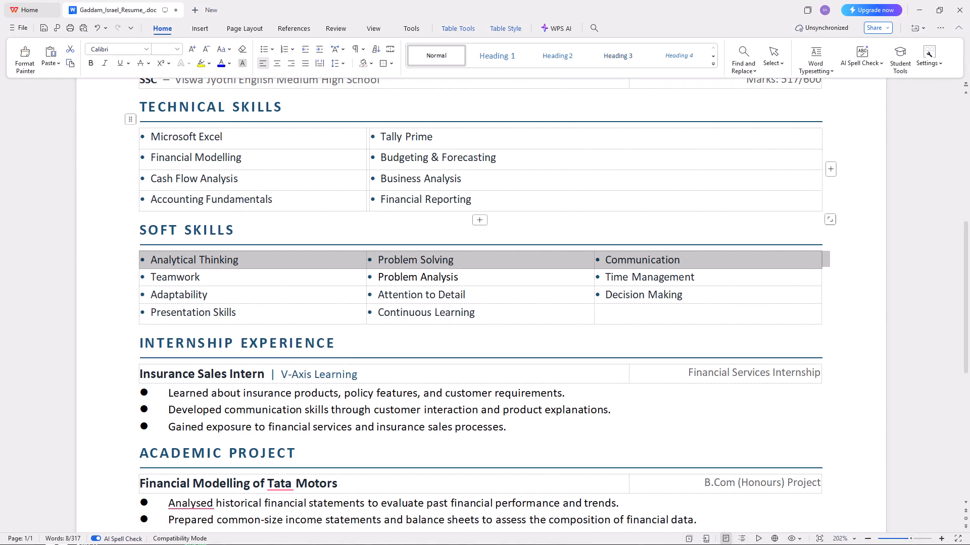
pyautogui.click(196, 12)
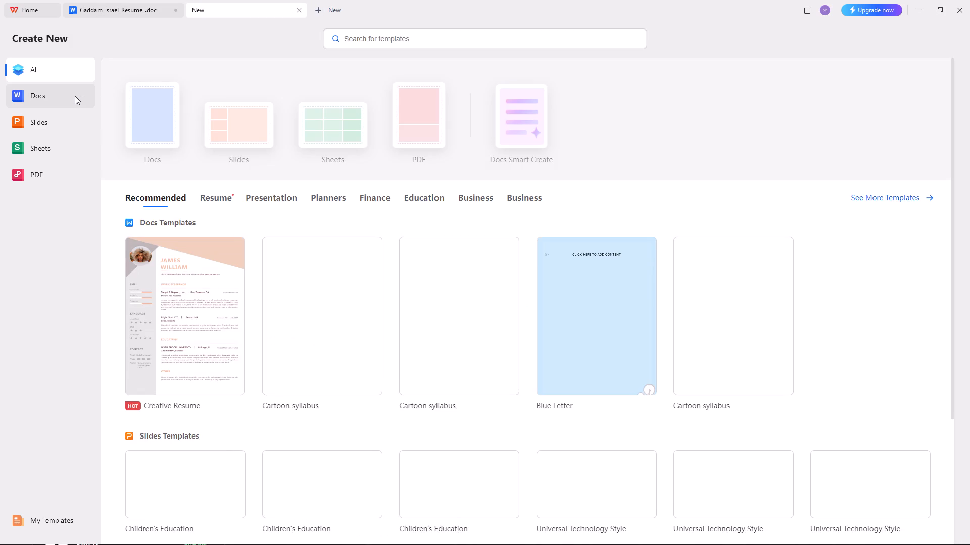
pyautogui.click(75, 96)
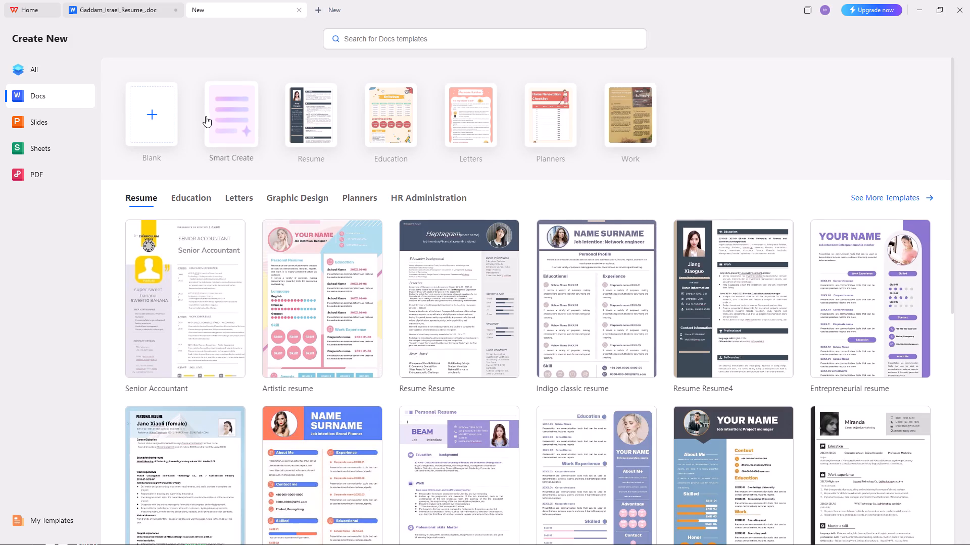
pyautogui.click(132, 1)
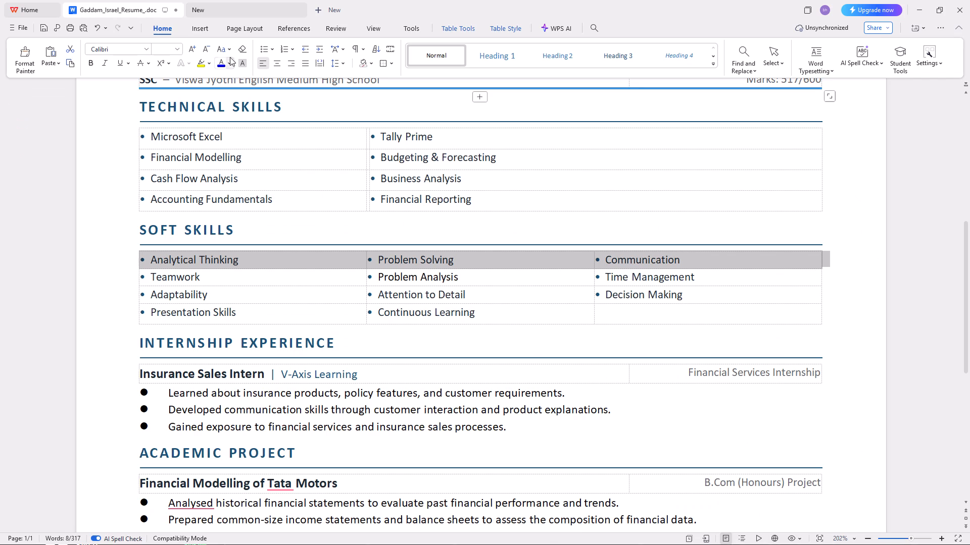
# Replace the full LinkedIn URL after "Linkdin:" in the resume's contact line with the text "LinkdinProfile".
pyautogui.click(210, 28)
pyautogui.scroll(5, 347, 161)
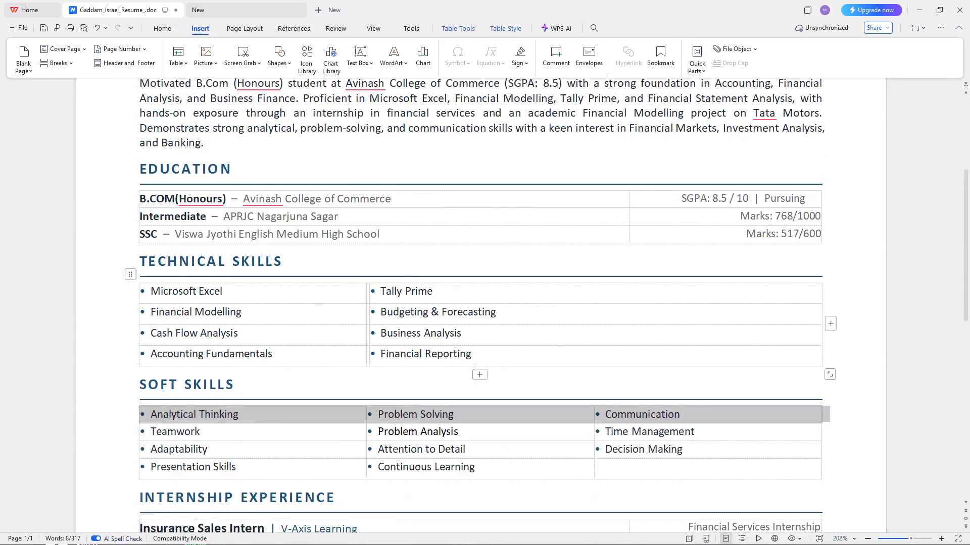
pyautogui.scroll(3, 347, 161)
pyautogui.click(431, 156)
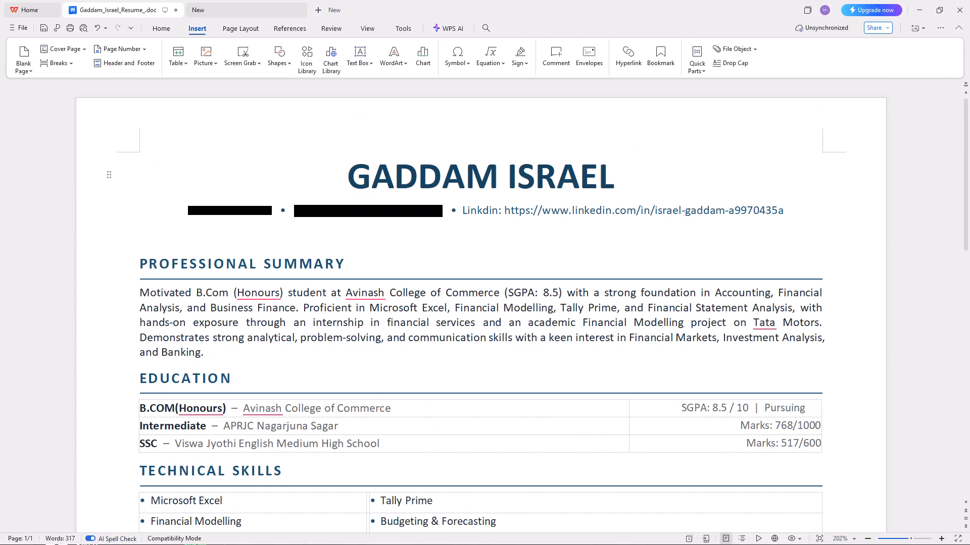
pyautogui.click(499, 198)
pyautogui.moveTo(503, 210); pyautogui.dragTo(730, 222)
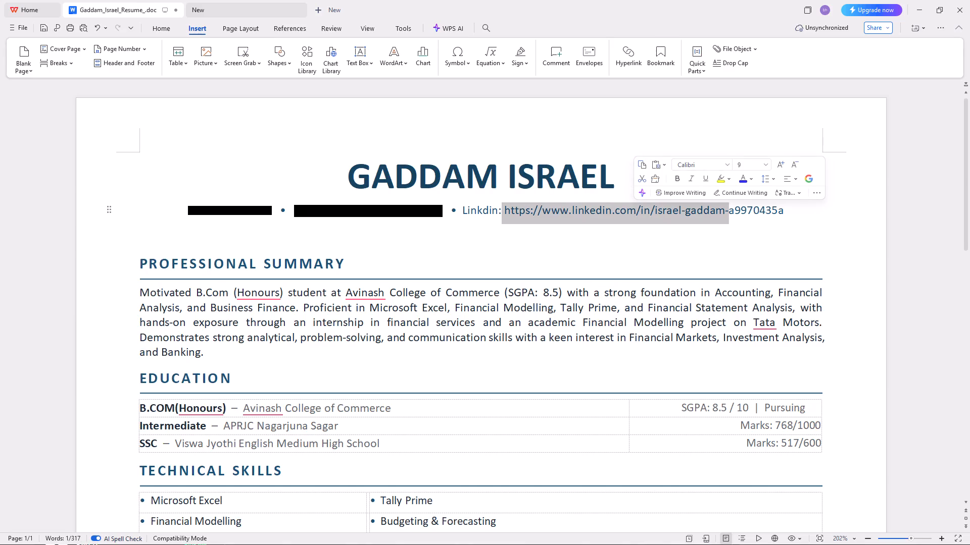
pyautogui.hotkey('shift', 'Right')
pyautogui.hotkey('shift', 'Right')
pyautogui.hotkey('shift', 'Right')
pyautogui.hotkey('shift', 'Right')
pyautogui.hotkey('shift', 'Right')
pyautogui.hotkey('shift', 'Right')
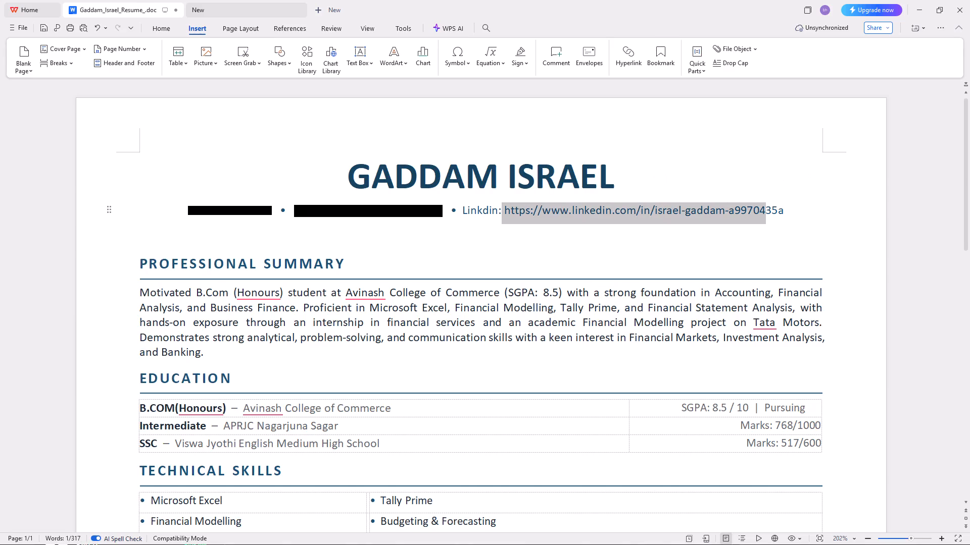
pyautogui.hotkey('shift', 'Right')
pyautogui.hotkey('shift', 'Right')
pyautogui.hotkey('shift', 'Right')
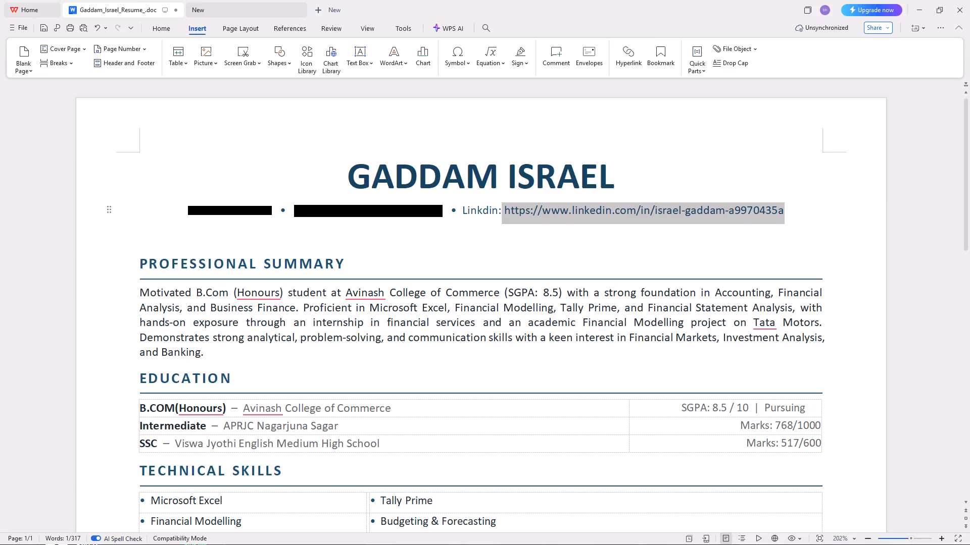
pyautogui.press('BackSpace')
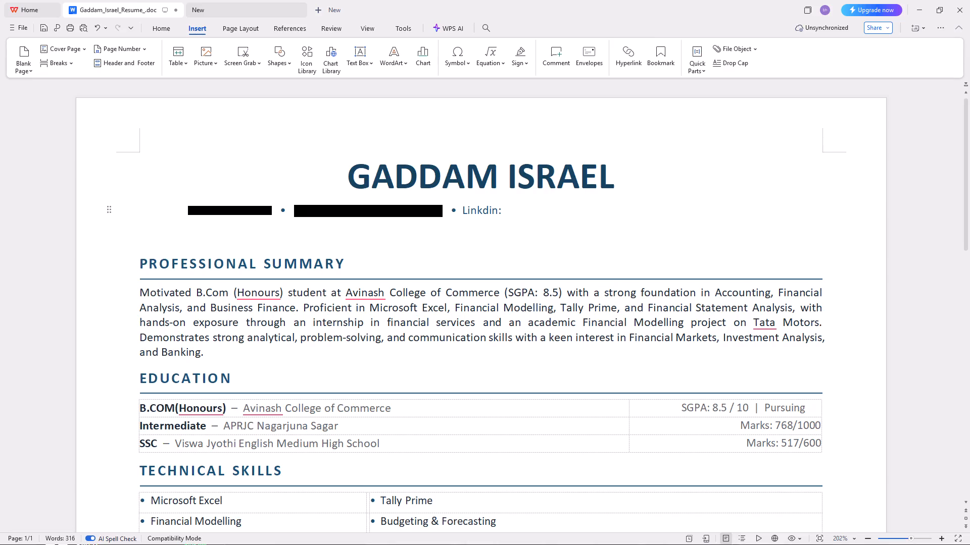
pyautogui.write('Lo')
pyautogui.press('BackSpace')
pyautogui.write('inkdin')
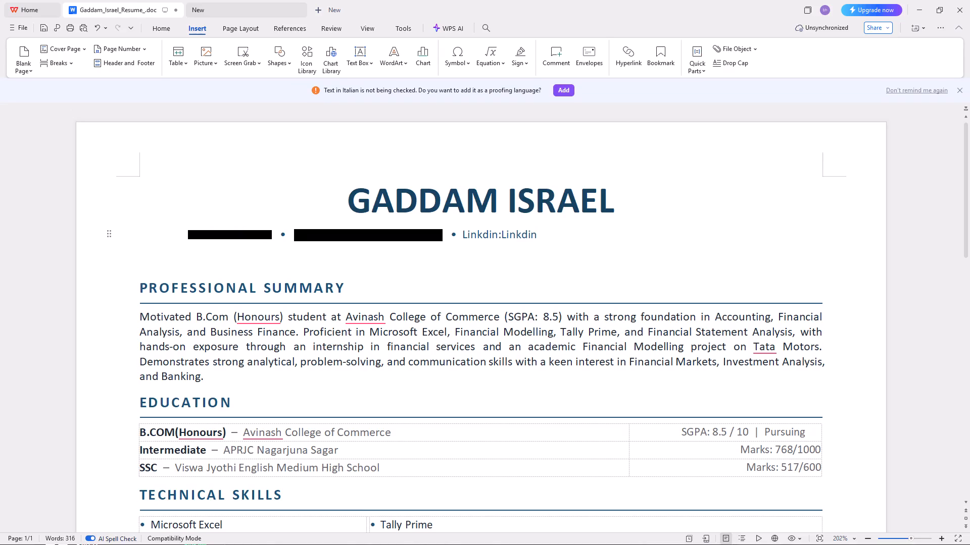
pyautogui.write('Profile')
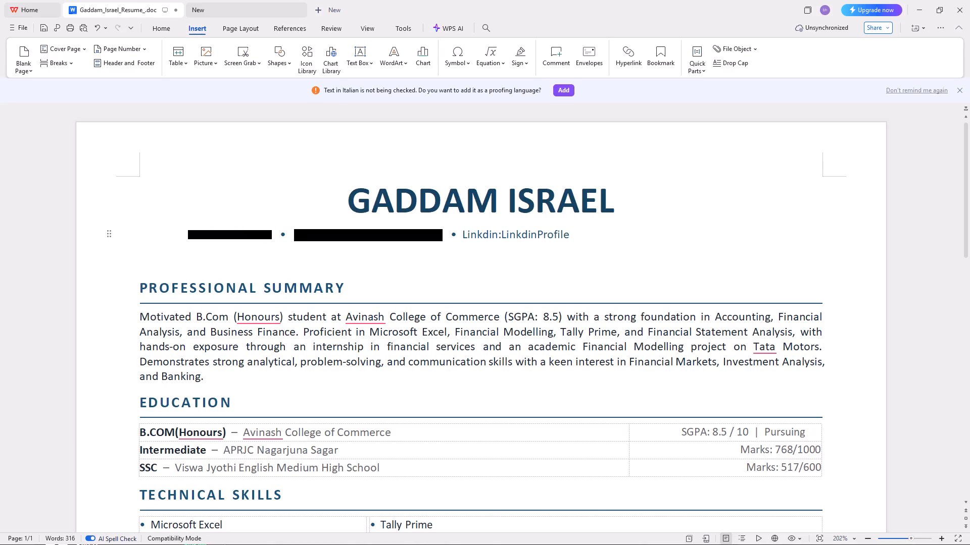
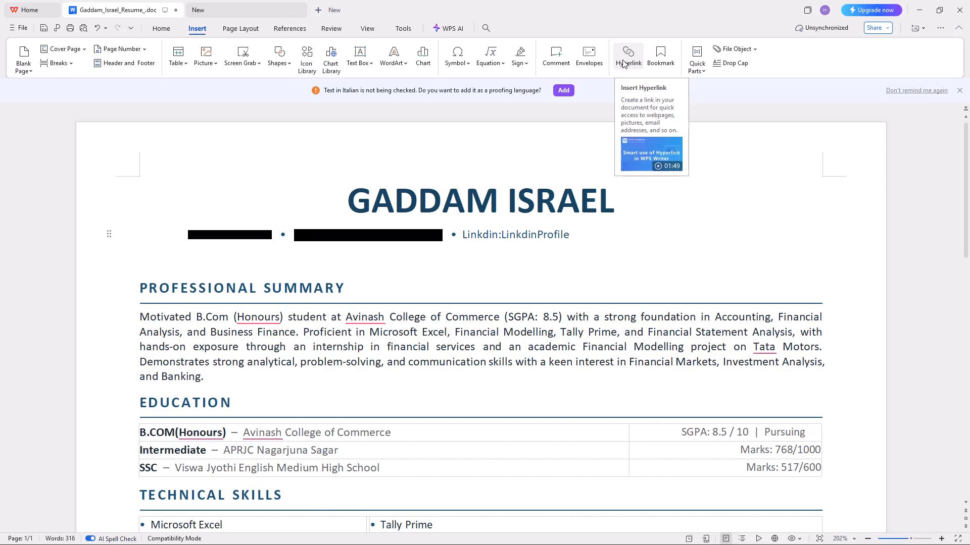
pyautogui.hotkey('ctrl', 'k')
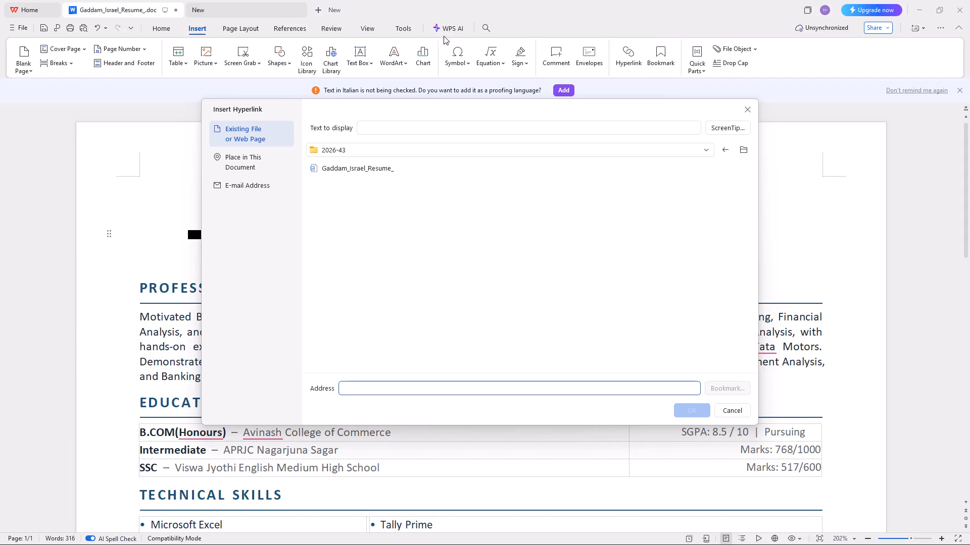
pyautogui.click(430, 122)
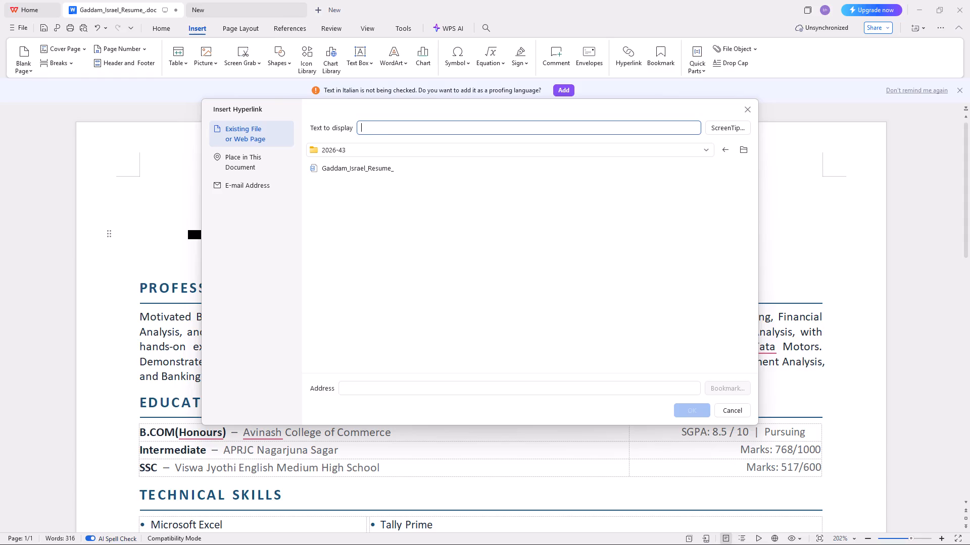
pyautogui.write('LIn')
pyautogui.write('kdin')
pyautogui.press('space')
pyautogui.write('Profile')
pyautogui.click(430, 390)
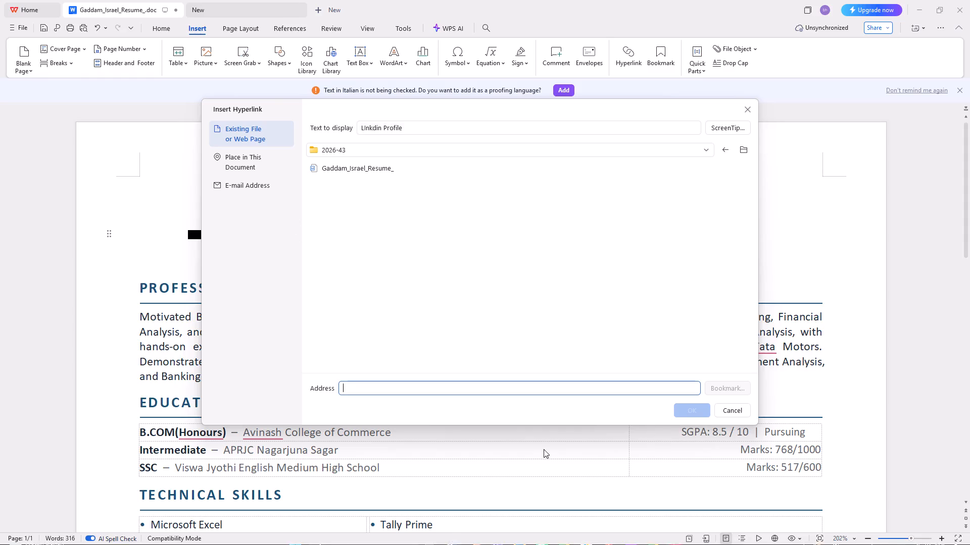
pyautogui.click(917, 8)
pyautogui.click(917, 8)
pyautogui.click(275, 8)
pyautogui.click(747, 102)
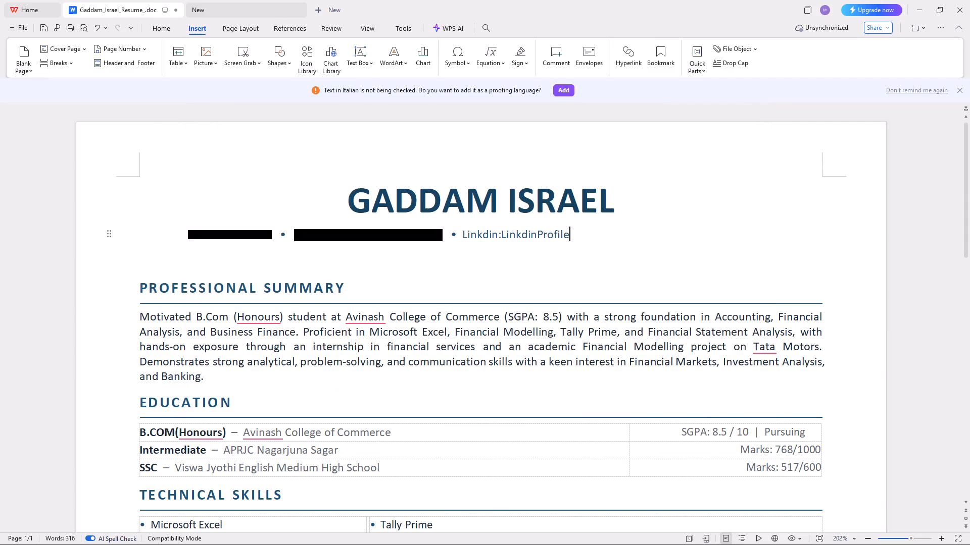
# Switch to File Explorer, open the exported resume PDF from the recent files, and follow its LinkedIn link.
pyautogui.scroll(-1, 633, 305)
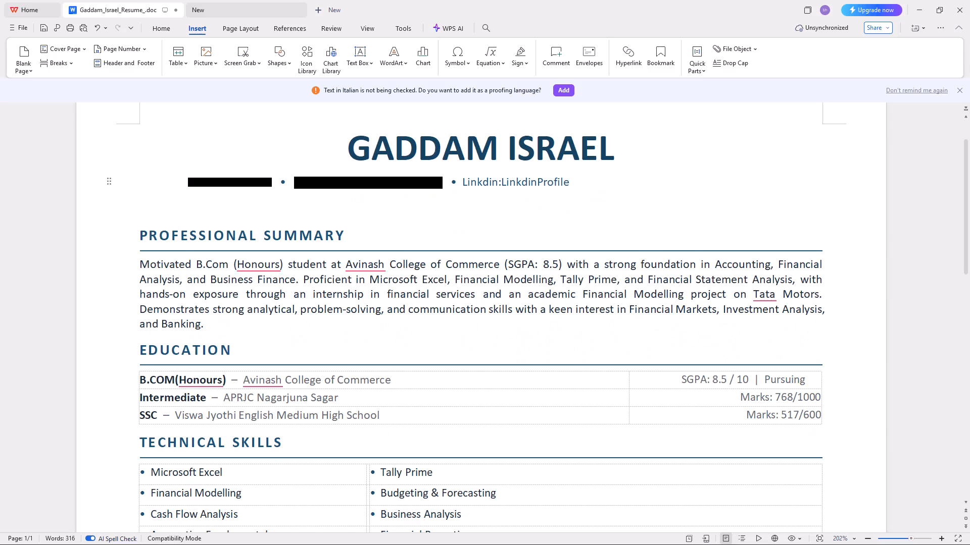
pyautogui.click(520, 544)
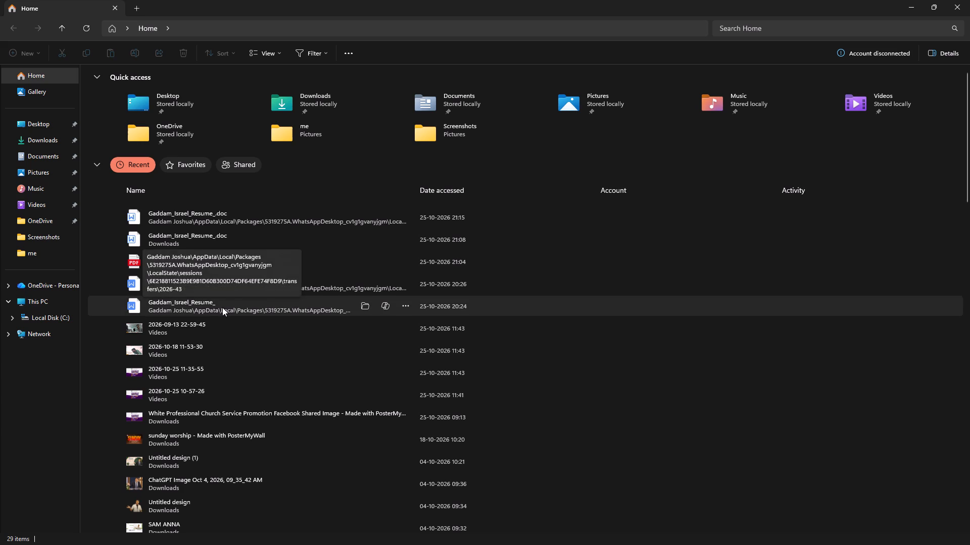
pyautogui.click(200, 263)
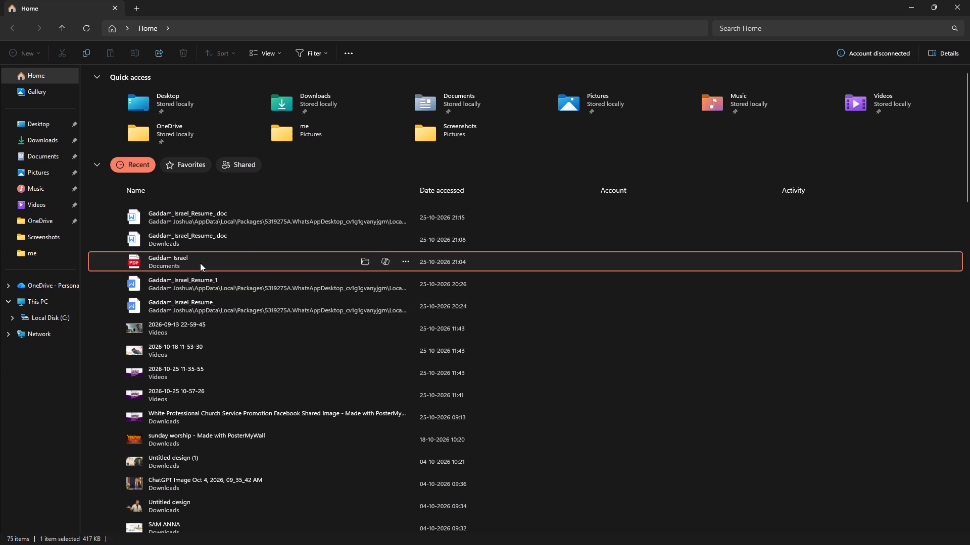
pyautogui.doubleClick(200, 263)
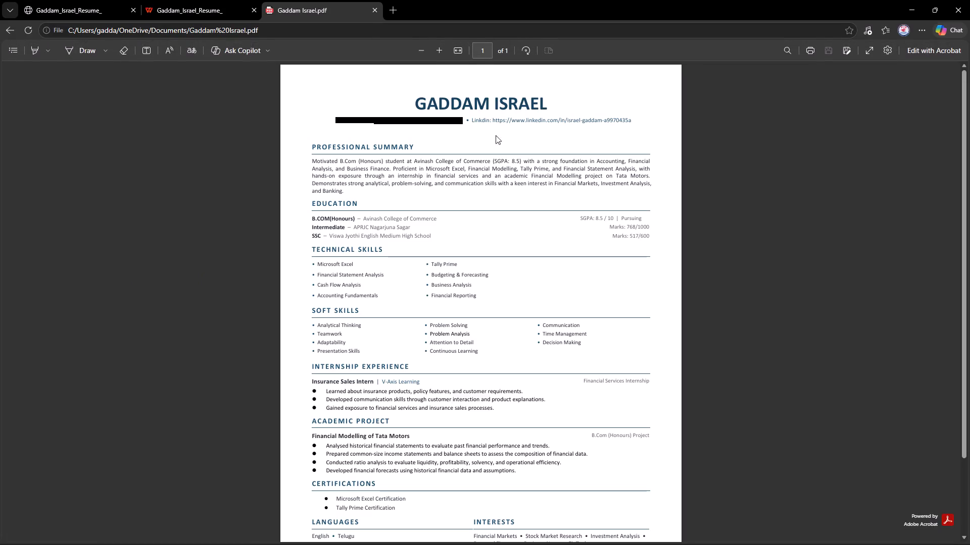
pyautogui.doubleClick(492, 118)
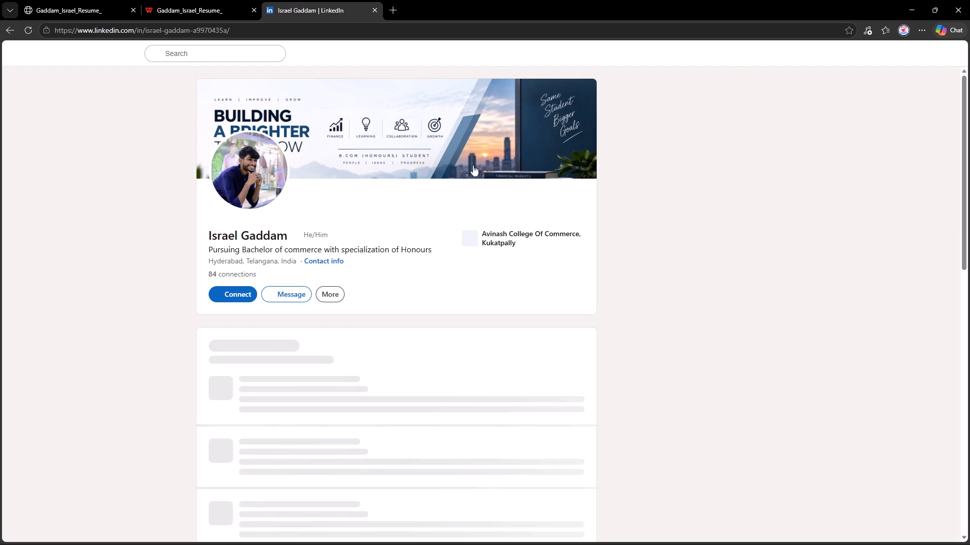
# Switch to the shared resume .docx page in the browser and open that file with WPS Office.
pyautogui.click(195, 11)
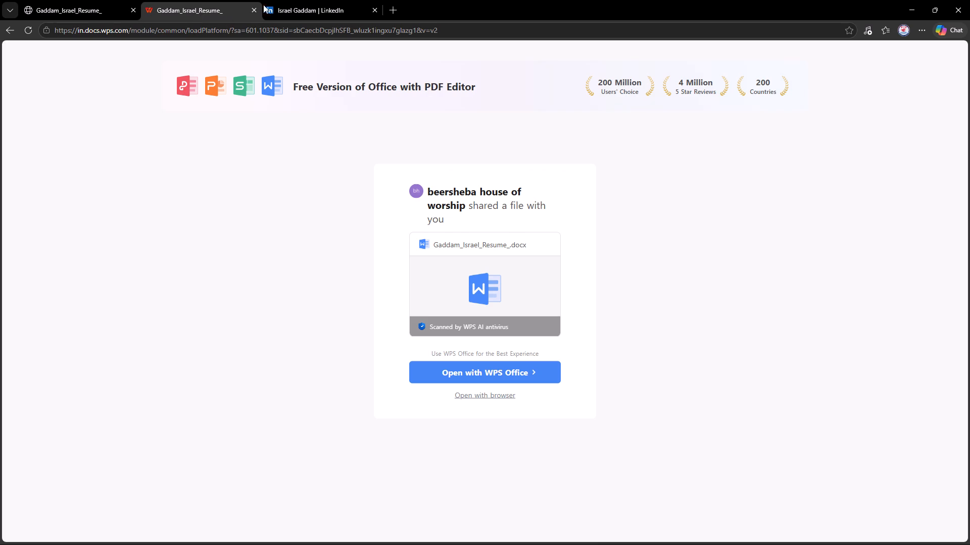
pyautogui.click(182, 14)
pyautogui.click(475, 364)
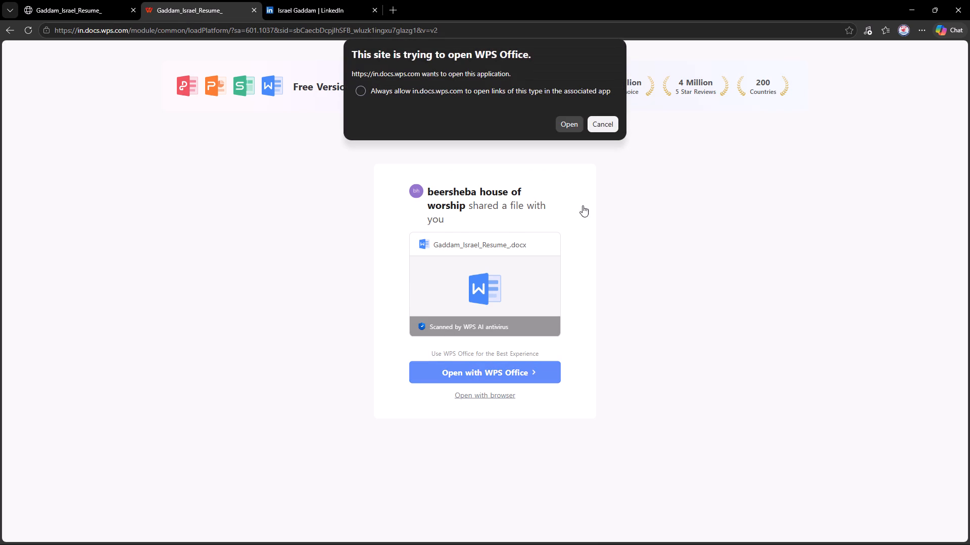
pyautogui.click(566, 123)
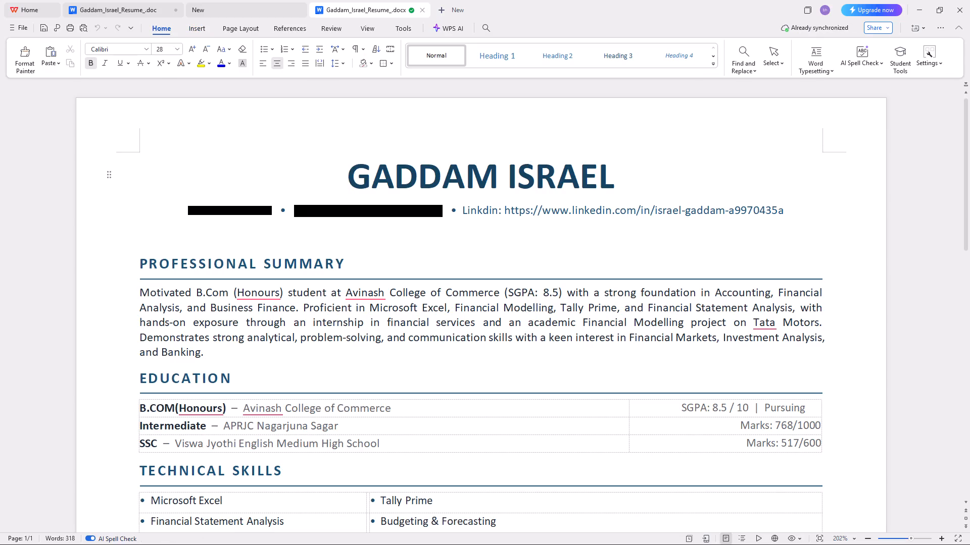
# Copy the full LinkedIn URL after "Linkdin:" in the .docx resume's contact line.
pyautogui.doubleClick(473, 211)
pyautogui.click(545, 276)
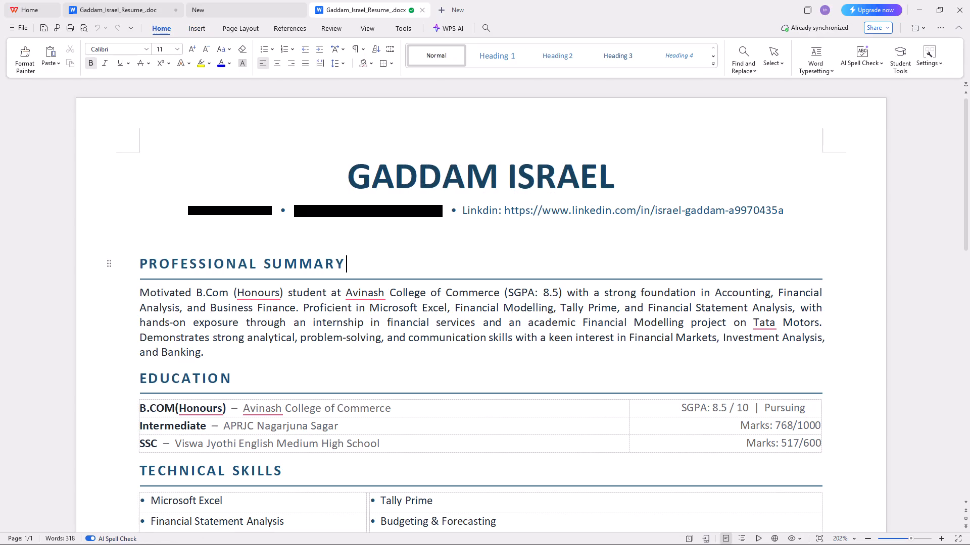
pyautogui.doubleClick(574, 212)
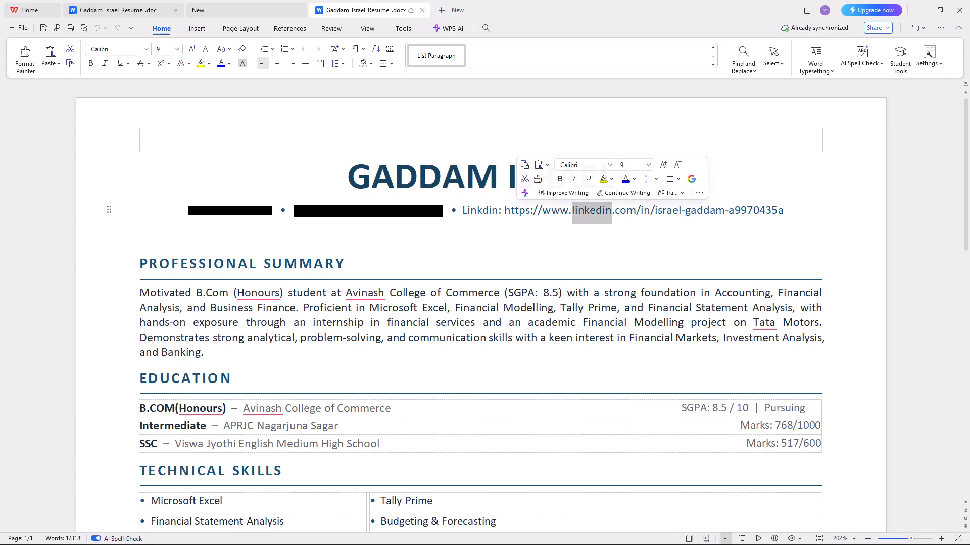
pyautogui.moveTo(503, 210); pyautogui.dragTo(666, 194)
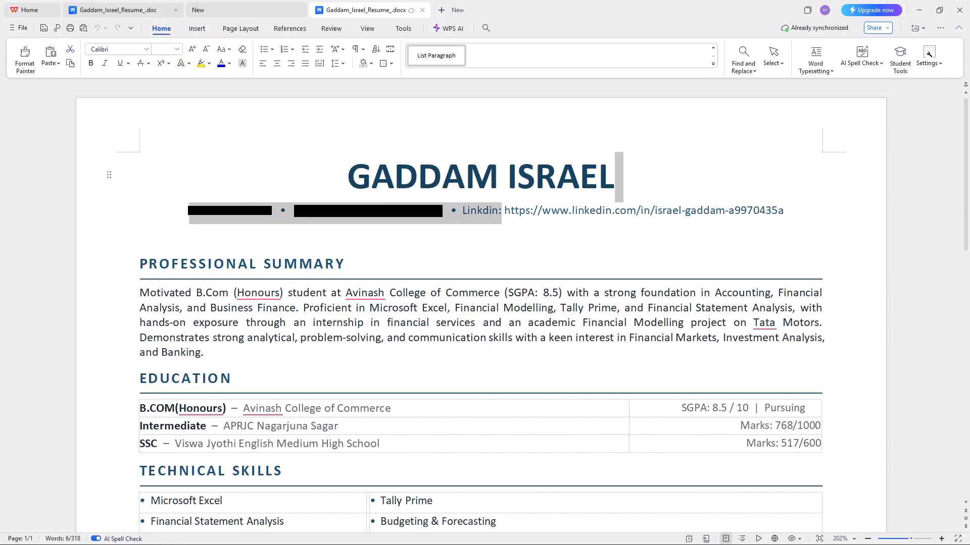
pyautogui.moveTo(666, 194); pyautogui.dragTo(783, 201)
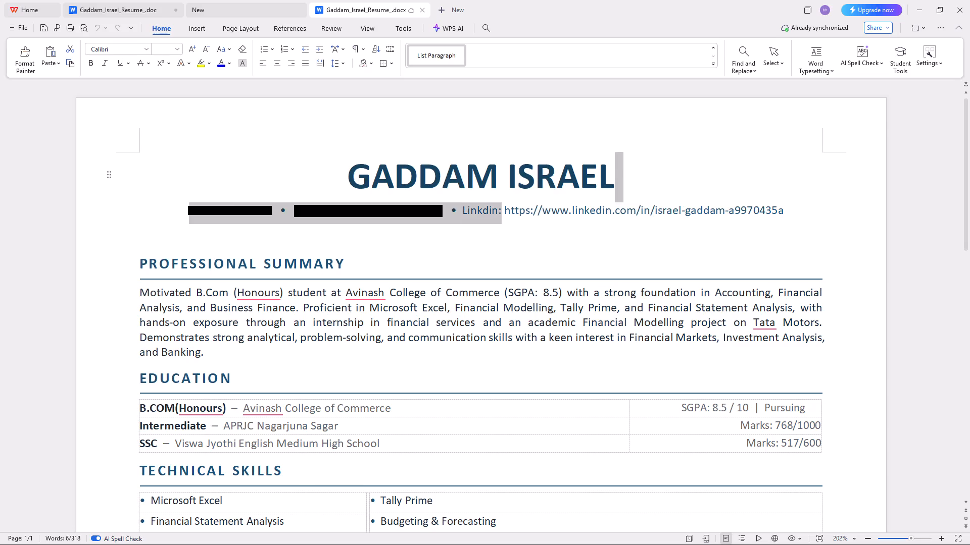
pyautogui.moveTo(783, 201); pyautogui.dragTo(811, 213)
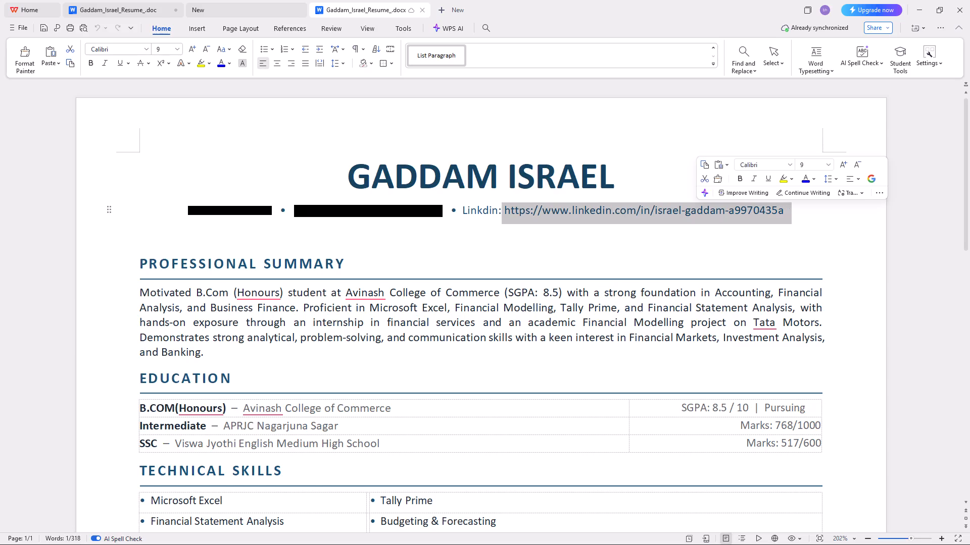
pyautogui.hotkey('ctrl', 'c')
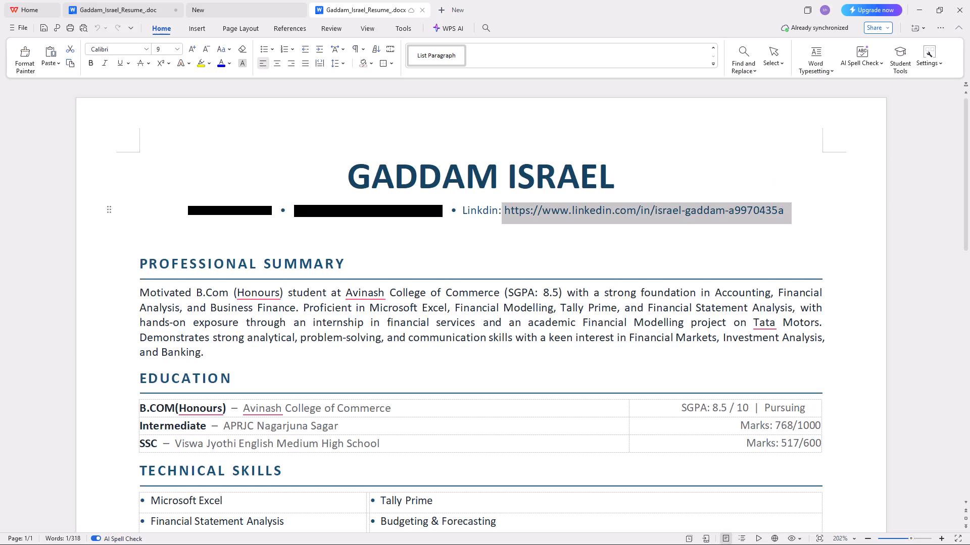
# In the .doc resume, insert a hyperlink after "LinkdinProfile" with the copied LinkedIn URL as address and "Linkdin Profile" as display text.
pyautogui.click(129, 5)
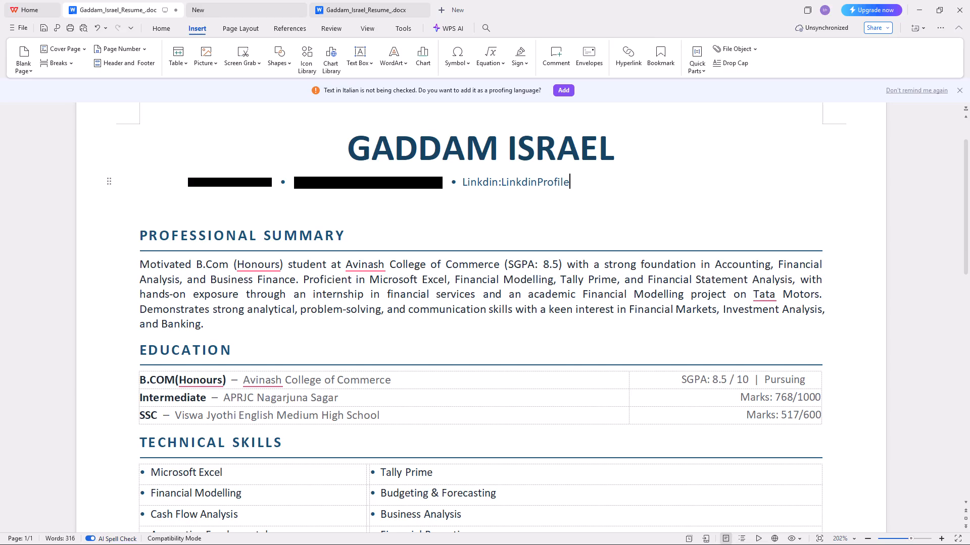
pyautogui.hotkey('ctrl', 'k')
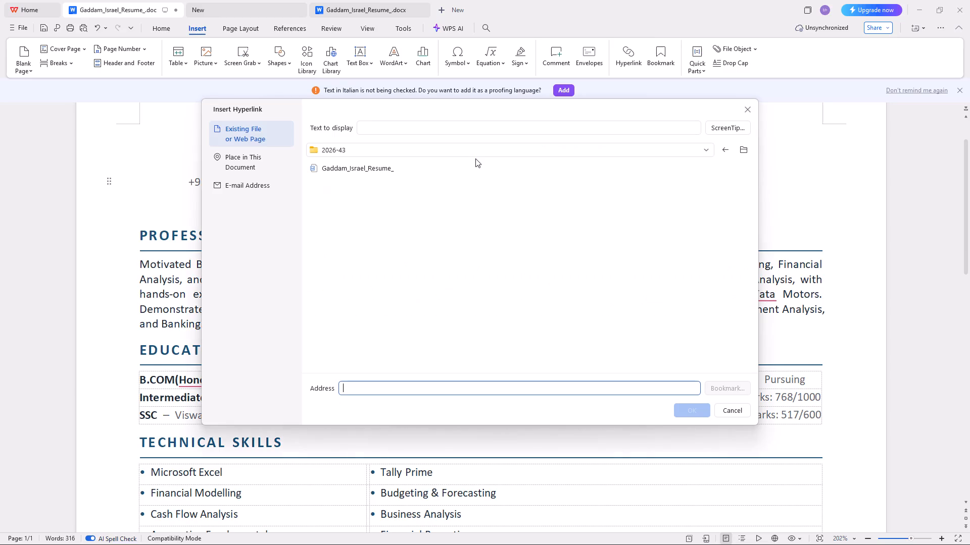
pyautogui.click(409, 389)
pyautogui.hotkey('ctrl', 'v')
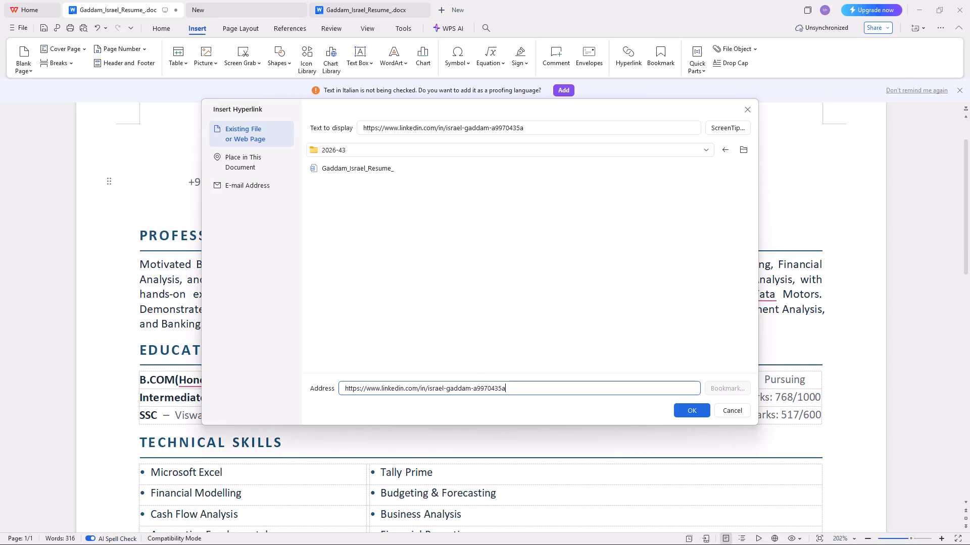
pyautogui.click(575, 124)
pyautogui.press('BackSpace')
pyautogui.press('BackSpace')
pyautogui.press('BackSpace')
pyautogui.press('BackSpace')
pyautogui.press('BackSpace')
pyautogui.press('BackSpace')
pyautogui.press('BackSpace')
pyautogui.press('BackSpace')
pyautogui.press('BackSpace')
pyautogui.press('BackSpace')
pyautogui.press('BackSpace')
pyautogui.press('BackSpace')
pyautogui.press('BackSpace')
pyautogui.press('BackSpace')
pyautogui.press('BackSpace')
pyautogui.press('BackSpace')
pyautogui.press('BackSpace')
pyautogui.press('BackSpace')
pyautogui.press('BackSpace')
pyautogui.press('BackSpace')
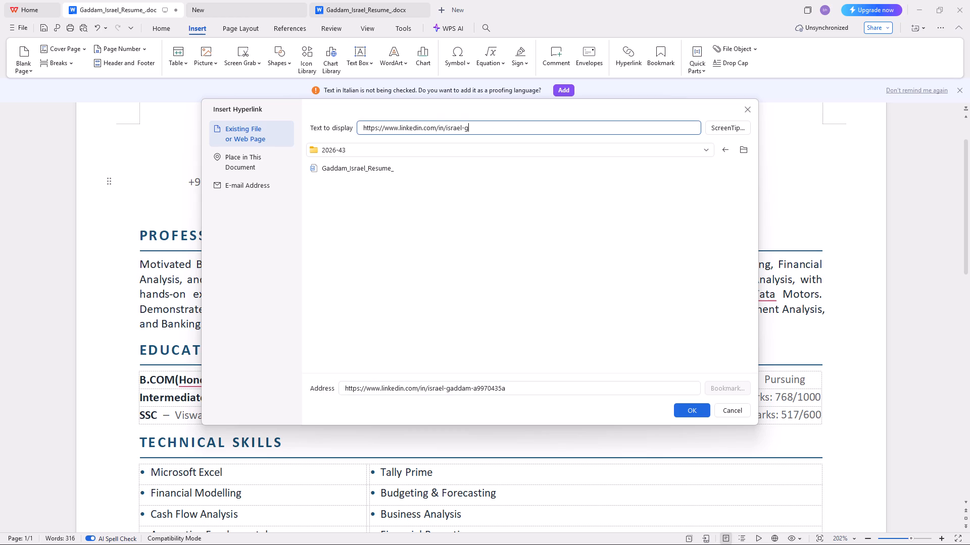
pyautogui.press('BackSpace')
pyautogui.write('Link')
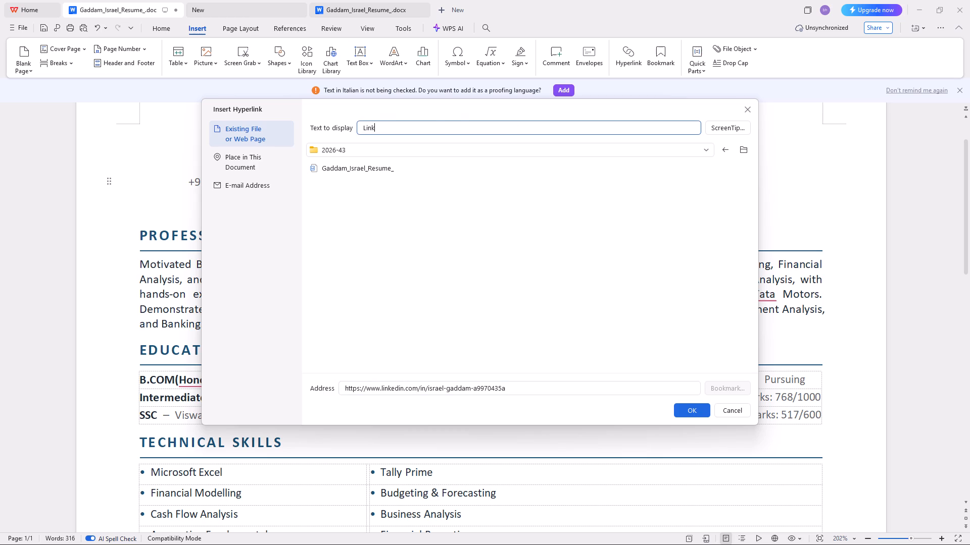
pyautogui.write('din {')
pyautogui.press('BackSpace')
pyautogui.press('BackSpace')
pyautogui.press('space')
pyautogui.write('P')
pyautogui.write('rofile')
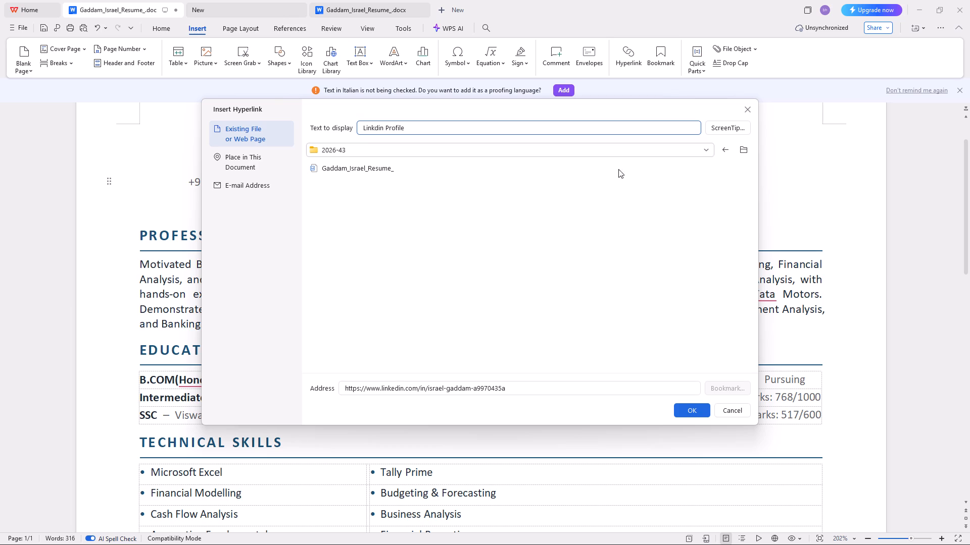
pyautogui.click(682, 409)
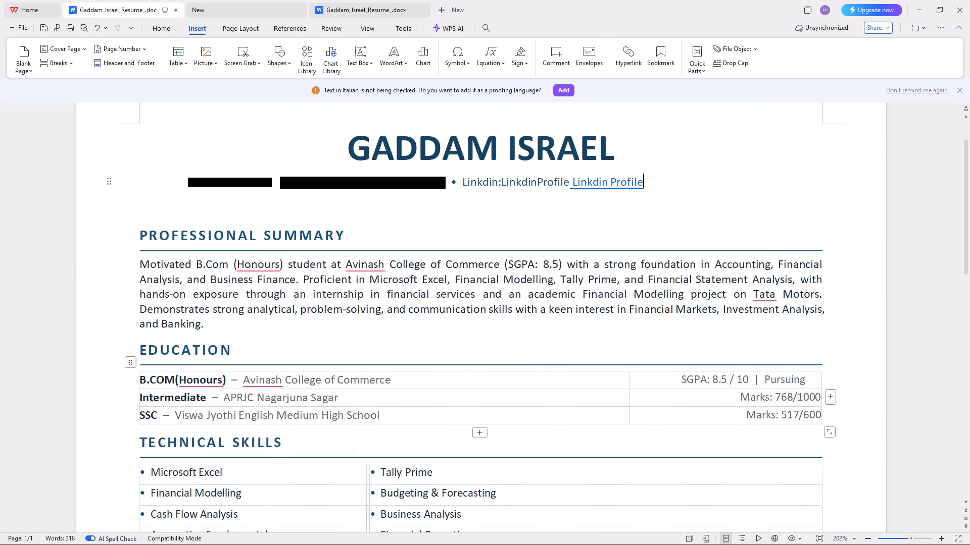
# Delete the plain text "LinkdinProfile" between "Linkdin:" and the new hyperlink in the contact line.
pyautogui.click(567, 181)
pyautogui.press('BackSpace')
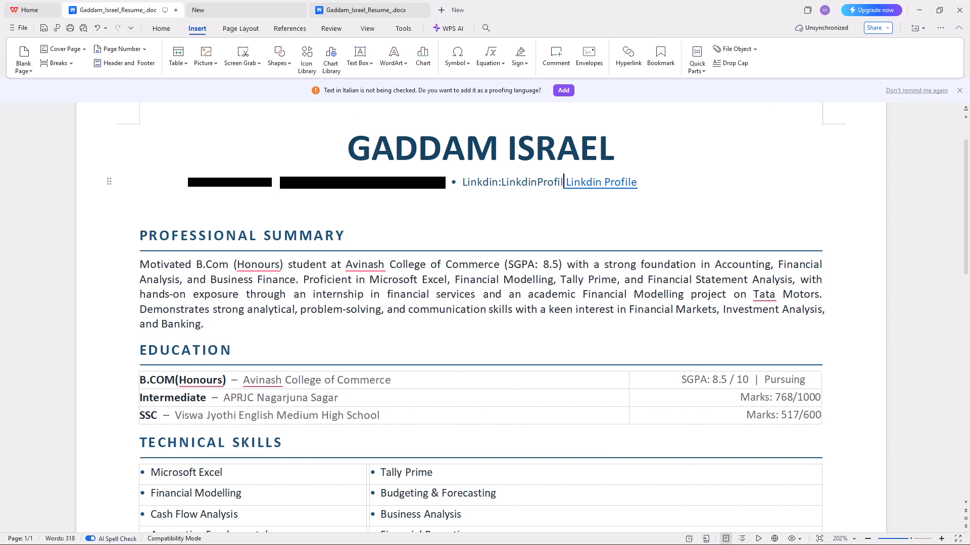
pyautogui.press('BackSpace')
pyautogui.press('BackSpace')
pyautogui.press('BackSpace')
pyautogui.press('BackSpace')
pyautogui.press('BackSpace')
pyautogui.press('BackSpace')
pyautogui.press('BackSpace')
pyautogui.press('BackSpace')
pyautogui.press('BackSpace')
pyautogui.press('BackSpace')
pyautogui.press('BackSpace')
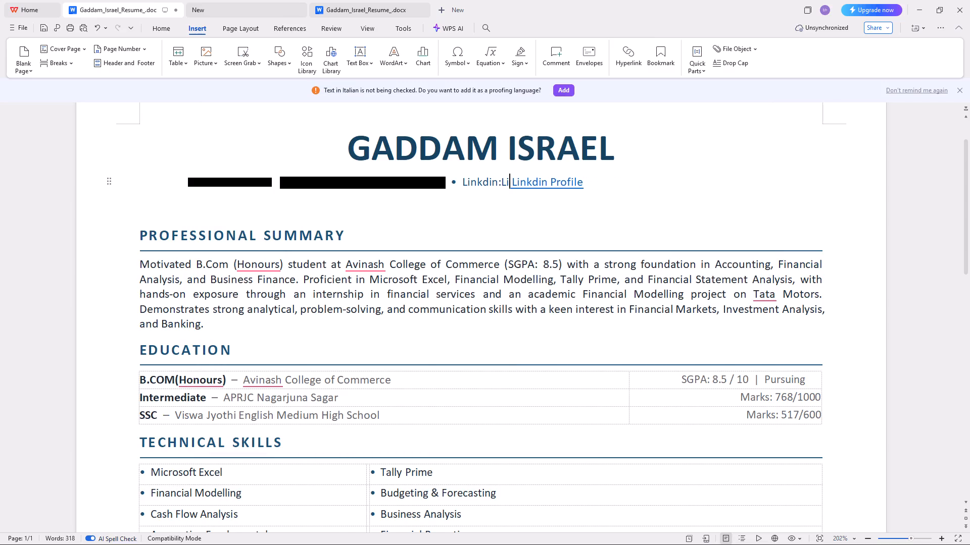
pyautogui.press('BackSpace')
pyautogui.press('BackSpace')
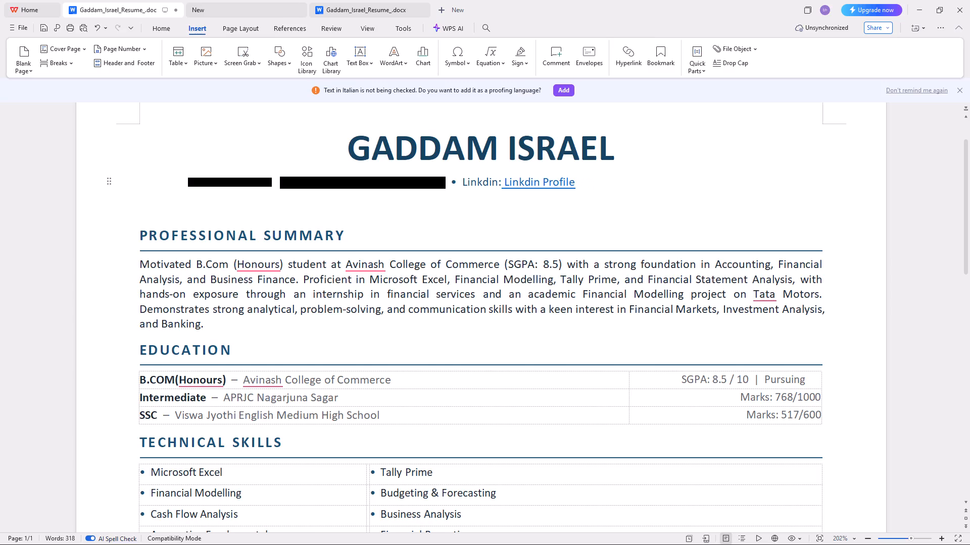
# Delete the "Linkdin:" label in front of the Linkdin Profile hyperlink in the contact line.
pyautogui.press('BackSpace')
pyautogui.press('BackSpace')
pyautogui.press('BackSpace')
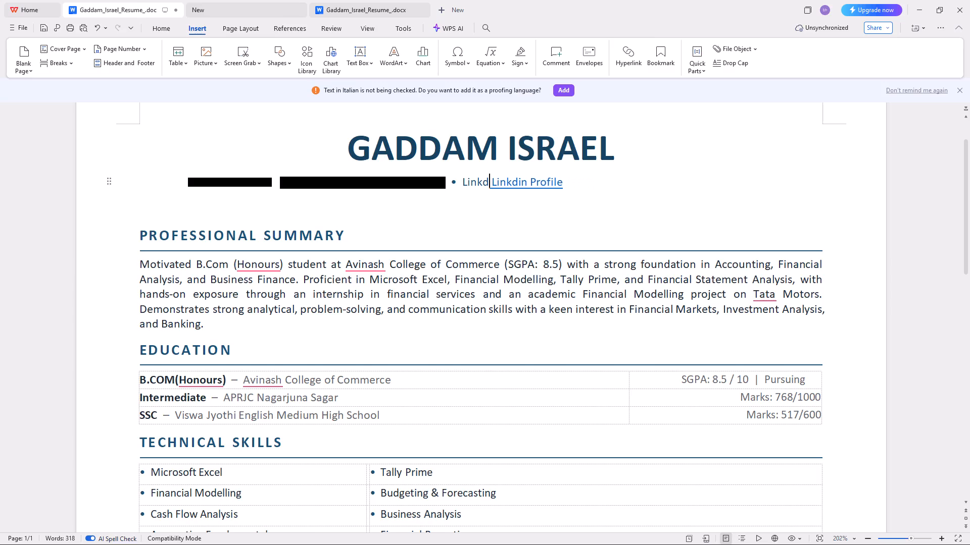
pyautogui.press('BackSpace')
pyautogui.press('BackSpace')
pyautogui.press('BackSpace')
pyautogui.press('BackSpace')
pyautogui.press('BackSpace')
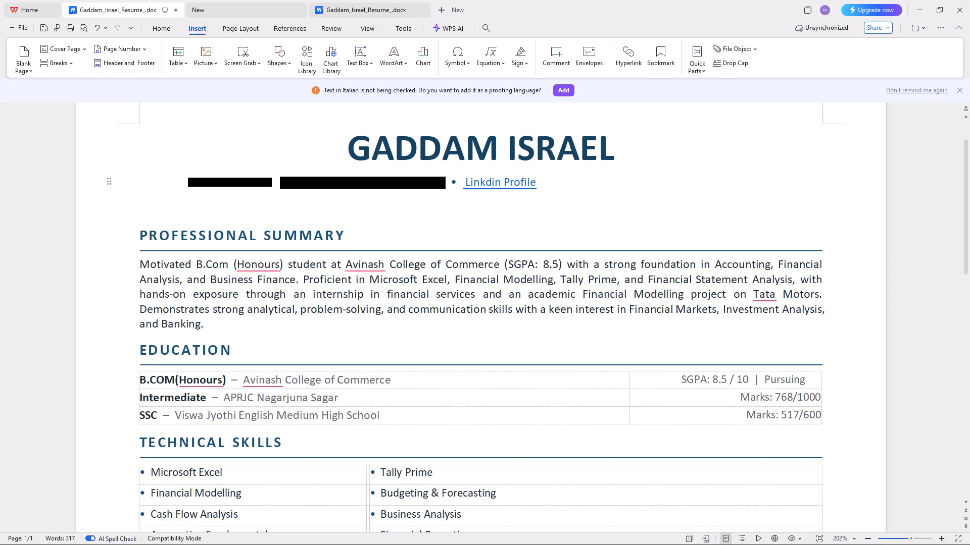
# Widen the gap before the Linkdin Profile hyperlink by inserting a run of spaces between it and the preceding bullet separator.
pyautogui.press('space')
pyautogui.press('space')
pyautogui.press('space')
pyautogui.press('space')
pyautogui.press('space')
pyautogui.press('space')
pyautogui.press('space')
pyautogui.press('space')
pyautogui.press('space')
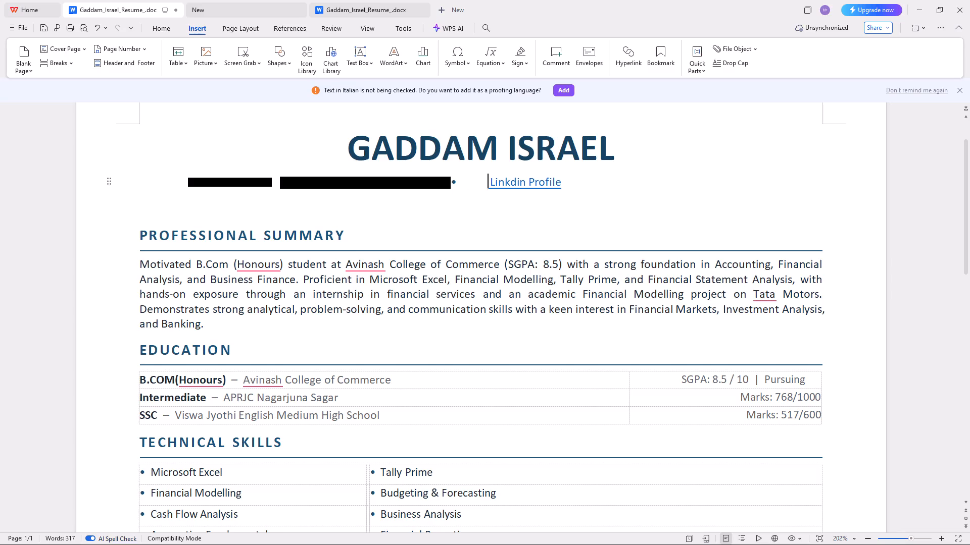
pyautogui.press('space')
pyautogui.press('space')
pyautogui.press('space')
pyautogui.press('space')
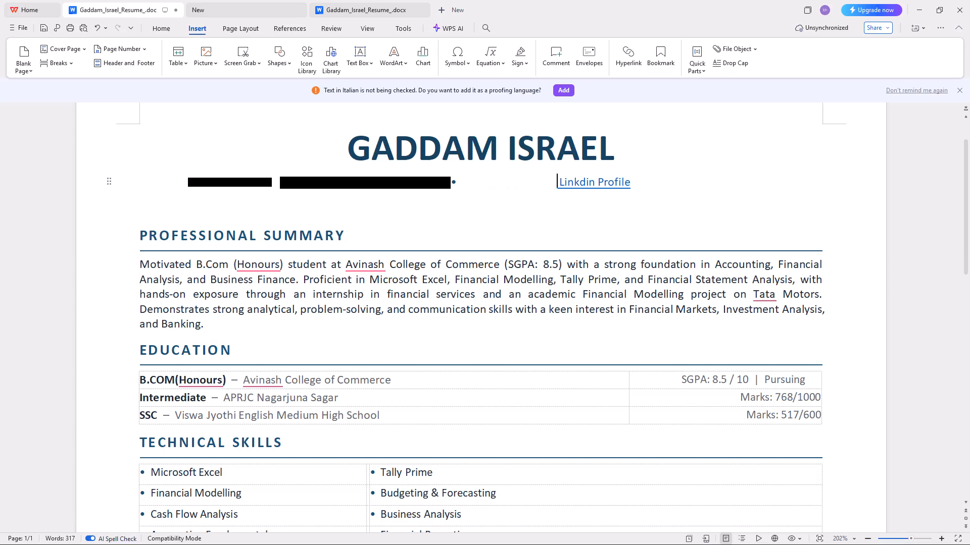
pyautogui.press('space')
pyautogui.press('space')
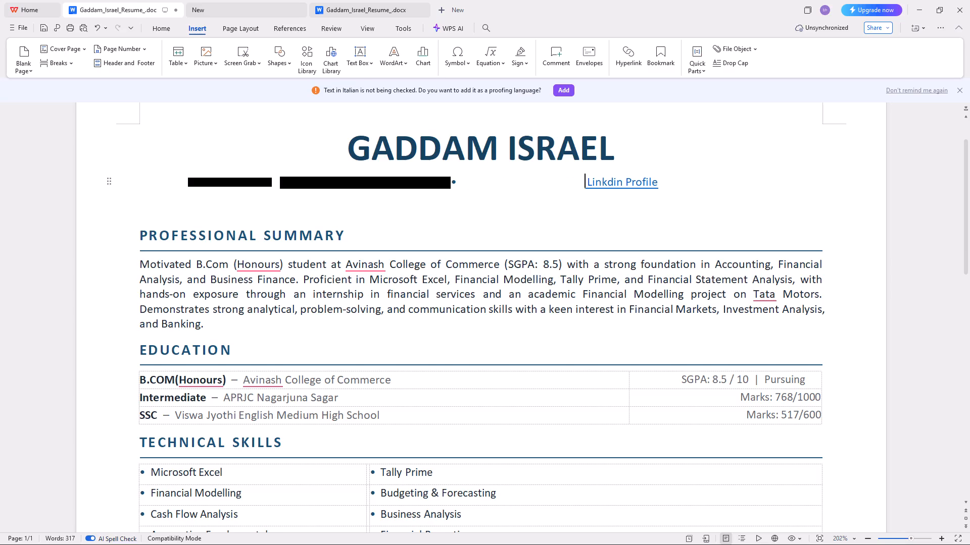
# Insert a run of spaces after the contact line's first bullet separator to spread the middle contact item toward the page centre.
pyautogui.click(290, 183)
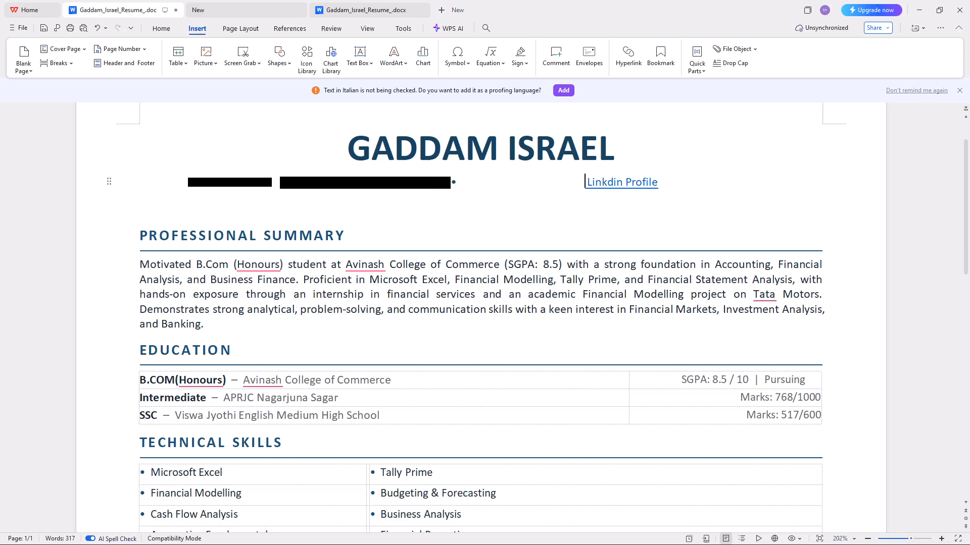
pyautogui.click(290, 183)
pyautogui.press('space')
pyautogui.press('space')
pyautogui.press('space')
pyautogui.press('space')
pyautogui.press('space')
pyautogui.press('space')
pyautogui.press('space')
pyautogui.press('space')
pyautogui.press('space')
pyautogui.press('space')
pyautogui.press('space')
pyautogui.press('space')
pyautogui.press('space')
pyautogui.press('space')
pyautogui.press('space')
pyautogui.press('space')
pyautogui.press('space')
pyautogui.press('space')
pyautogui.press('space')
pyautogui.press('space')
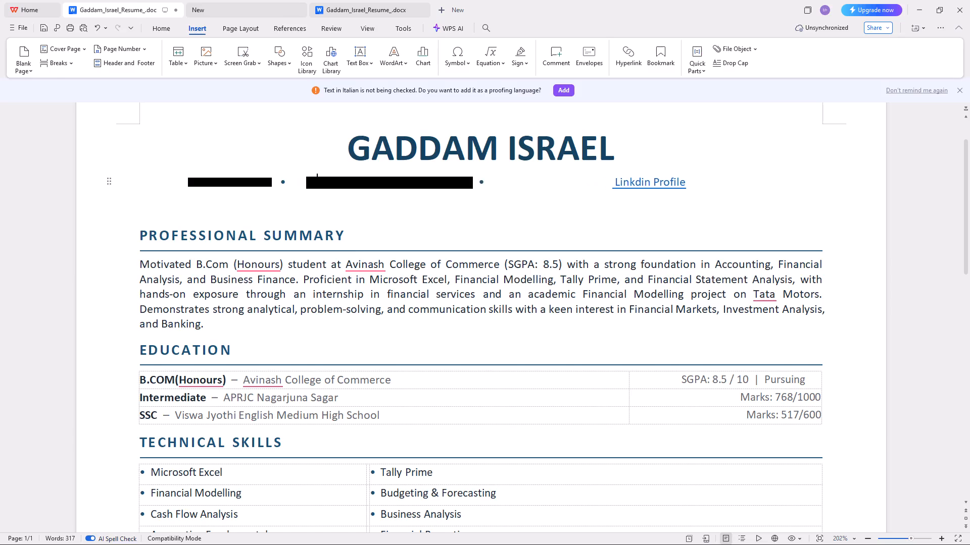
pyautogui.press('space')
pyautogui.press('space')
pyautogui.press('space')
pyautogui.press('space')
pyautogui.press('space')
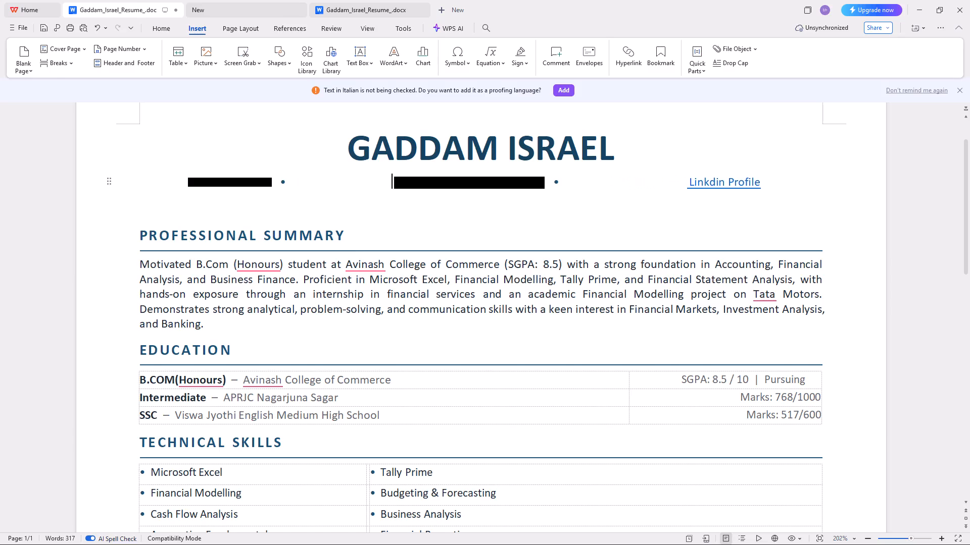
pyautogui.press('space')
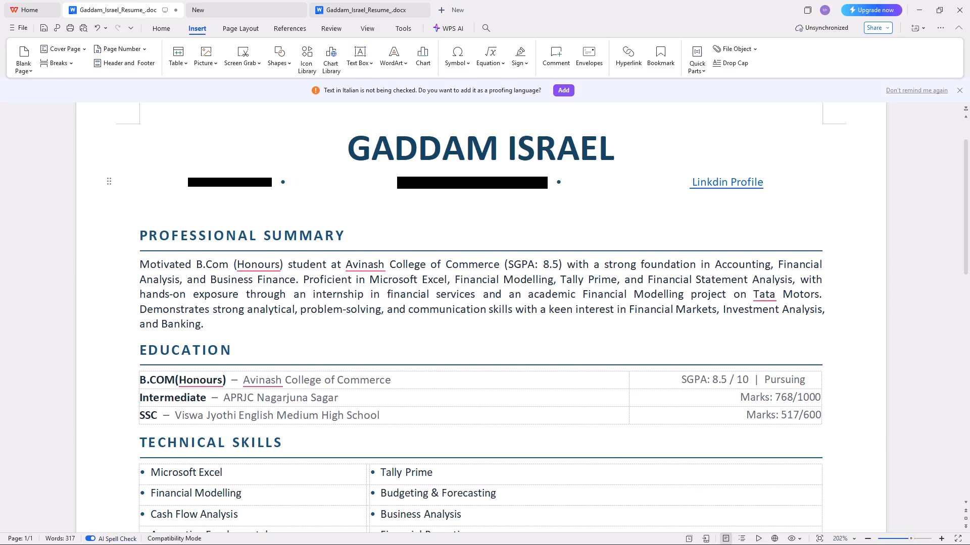
# Delete both bullet separators between the items in the contact line.
pyautogui.click(284, 181)
pyautogui.press('BackSpace')
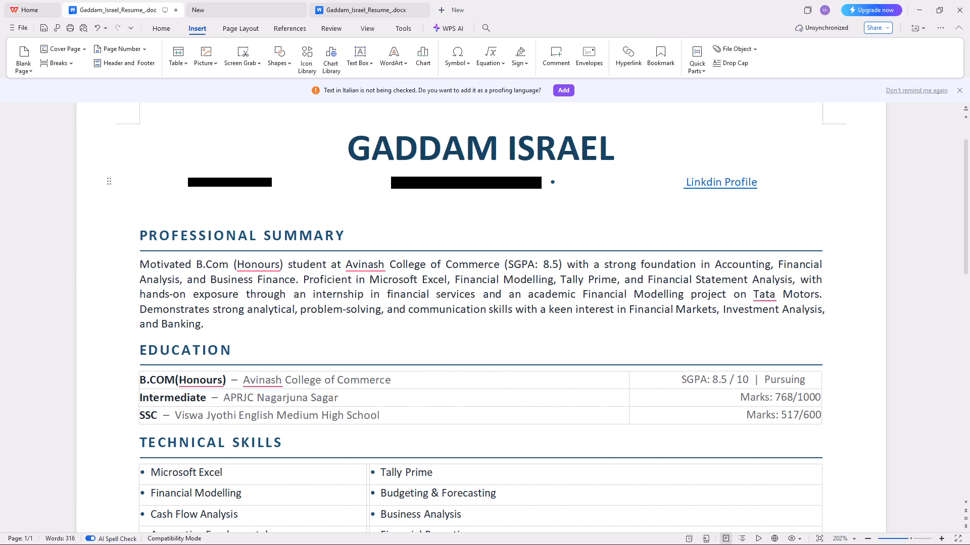
pyautogui.click(556, 184)
pyautogui.press('BackSpace')
pyautogui.press('BackSpace')
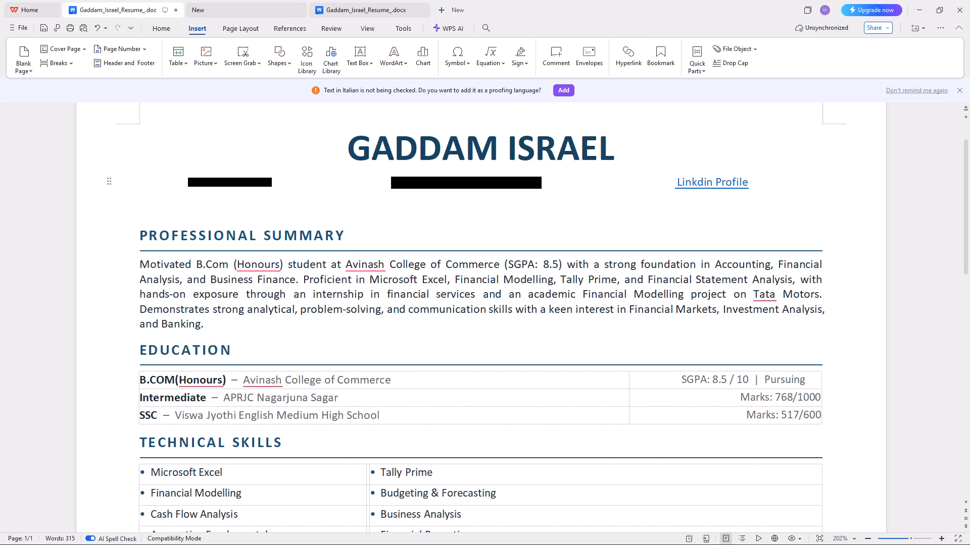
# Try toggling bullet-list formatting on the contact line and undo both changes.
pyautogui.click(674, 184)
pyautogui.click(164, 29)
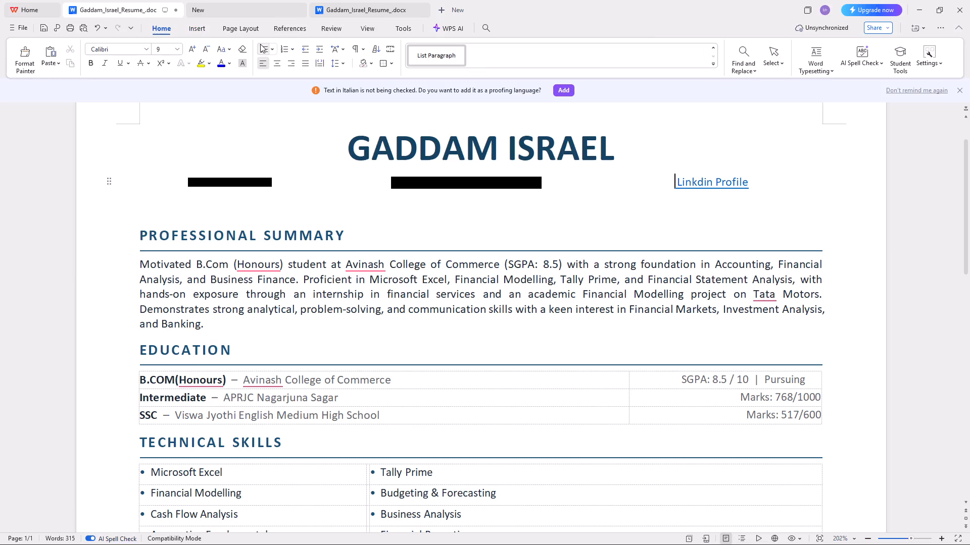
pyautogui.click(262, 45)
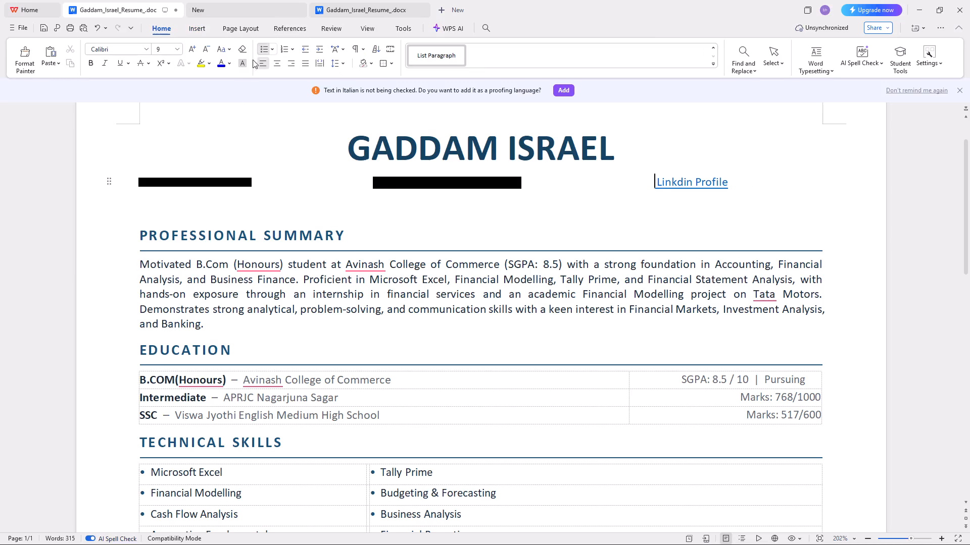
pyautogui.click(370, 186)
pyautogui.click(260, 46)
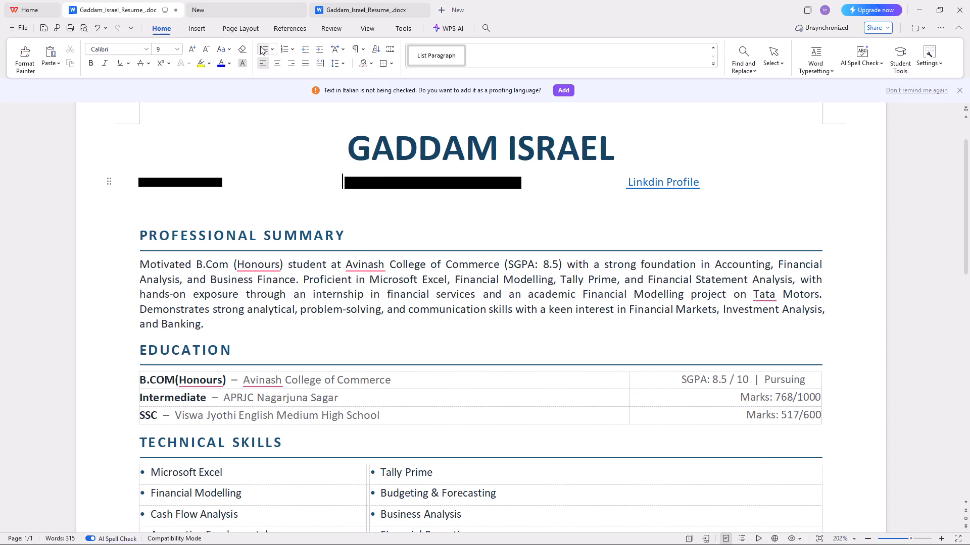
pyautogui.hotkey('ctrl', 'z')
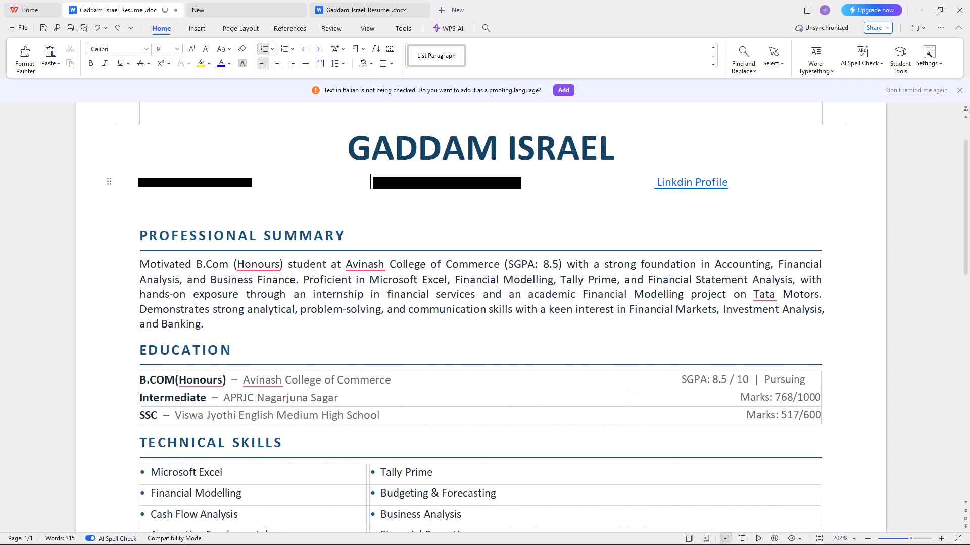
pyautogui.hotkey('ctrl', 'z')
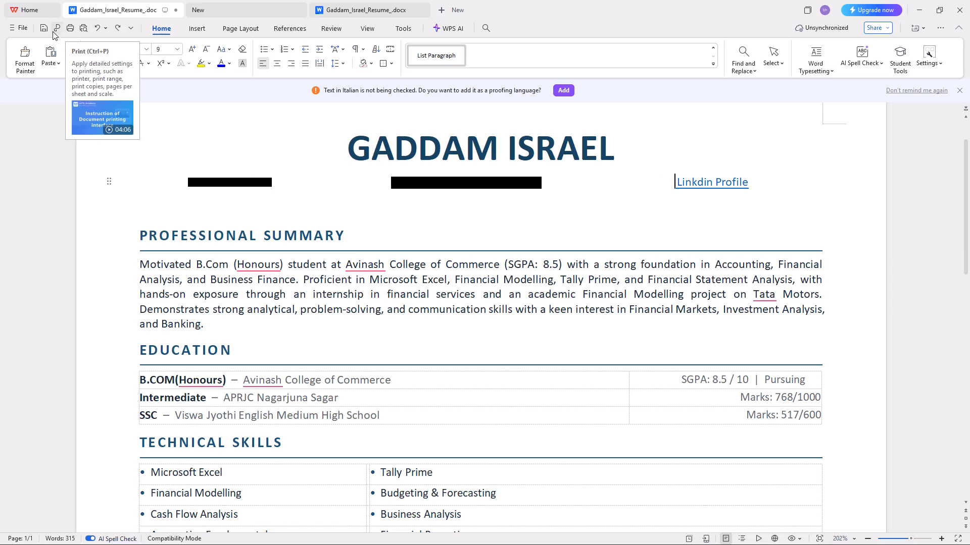
# Print all pages of the resume, one copy, with the Microsoft Print to PDF printer.
pyautogui.click(68, 26)
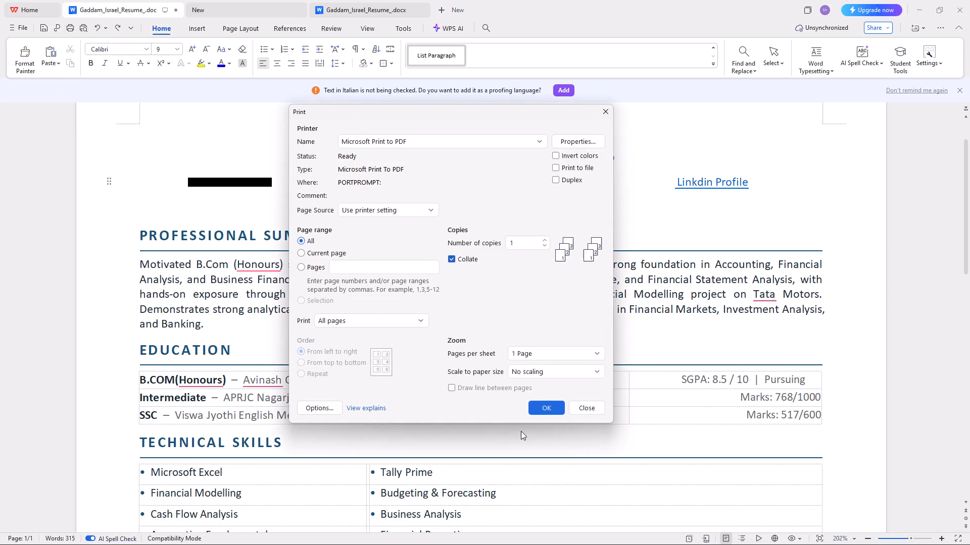
pyautogui.click(547, 411)
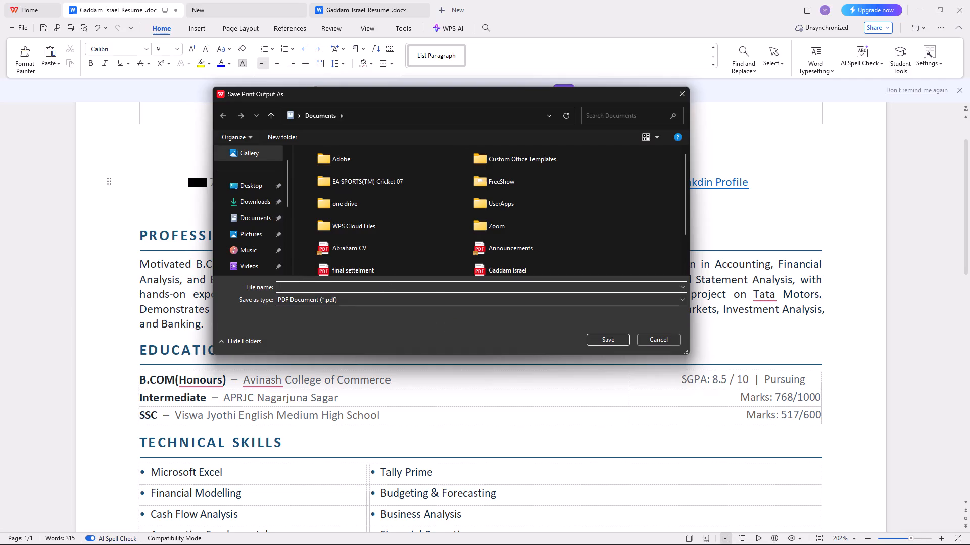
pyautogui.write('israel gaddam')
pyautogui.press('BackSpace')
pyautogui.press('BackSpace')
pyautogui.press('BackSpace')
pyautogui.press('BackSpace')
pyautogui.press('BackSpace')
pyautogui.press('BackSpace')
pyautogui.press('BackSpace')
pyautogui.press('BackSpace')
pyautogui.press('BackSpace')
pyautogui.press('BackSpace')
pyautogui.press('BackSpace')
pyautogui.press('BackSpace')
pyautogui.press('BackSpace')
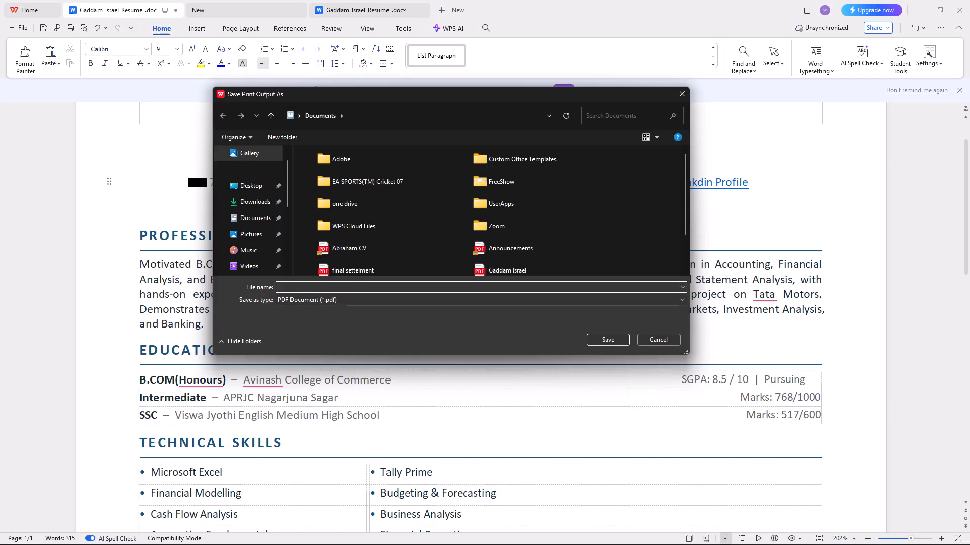
# Save the PDF output in the Documents folder, named with the candidate's name in capitals followed by " _ SS".
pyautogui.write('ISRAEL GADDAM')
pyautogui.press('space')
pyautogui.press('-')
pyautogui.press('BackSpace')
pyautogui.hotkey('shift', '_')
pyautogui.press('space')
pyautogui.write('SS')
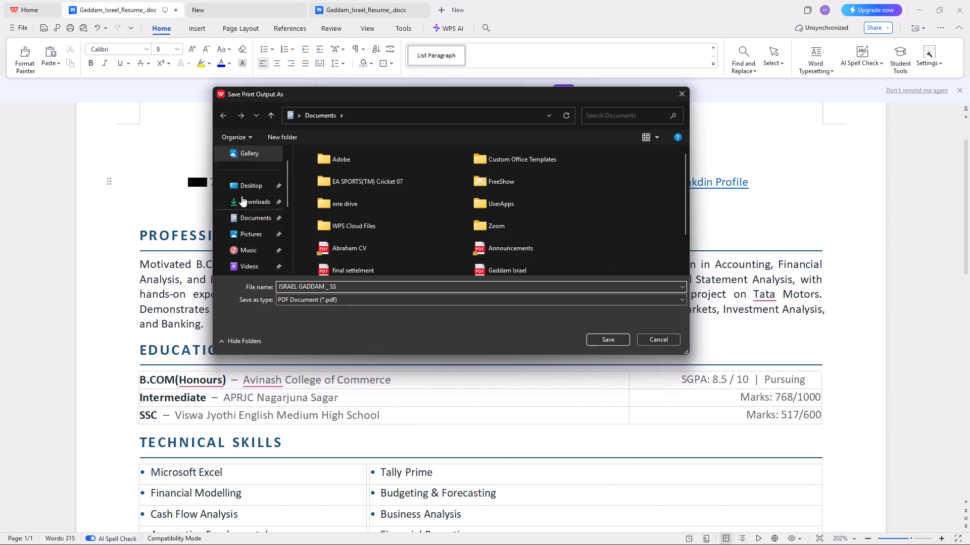
pyautogui.click(250, 219)
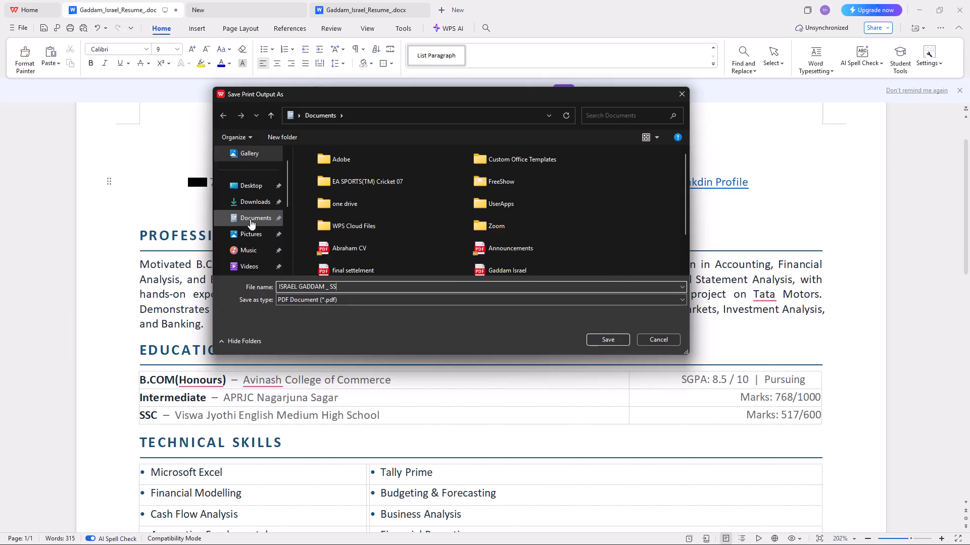
pyautogui.scroll(-2, 370, 197)
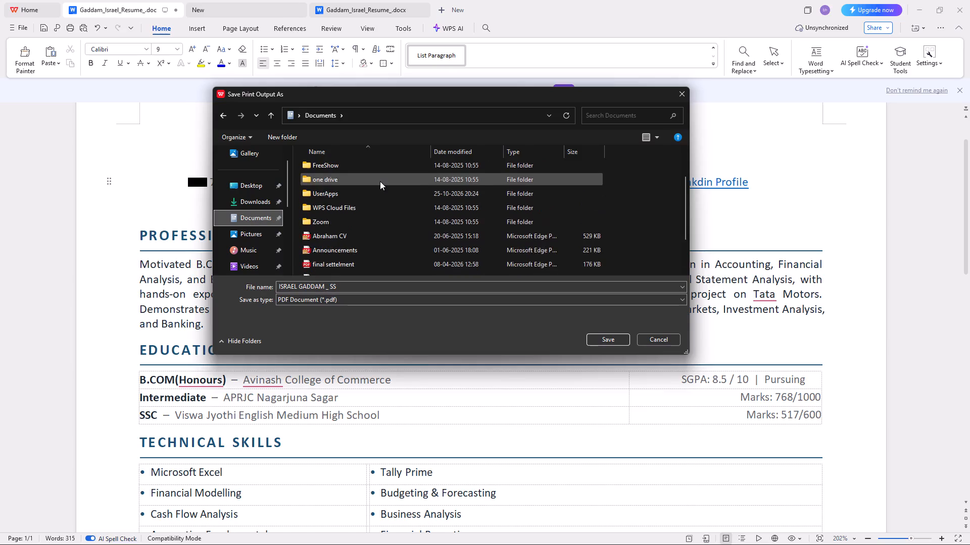
pyautogui.scroll(-3, 380, 181)
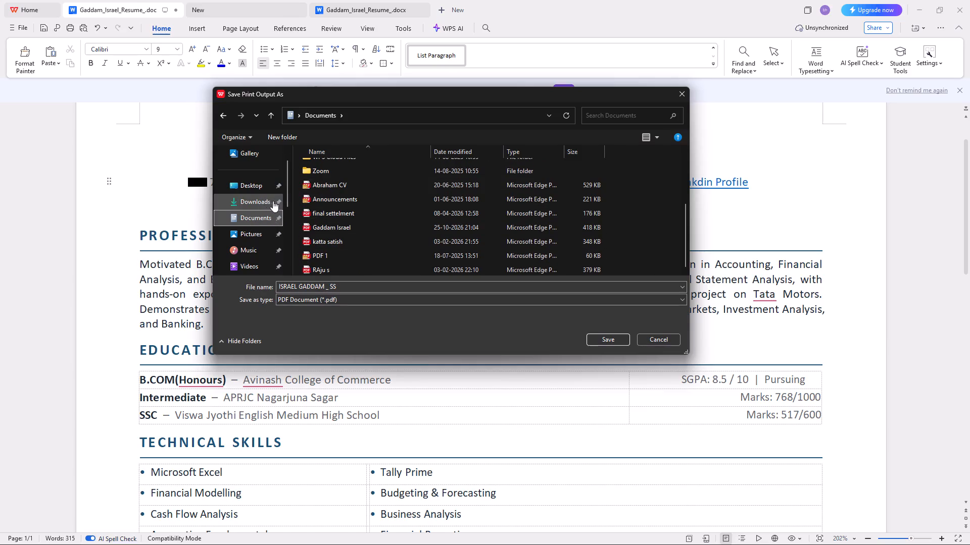
pyautogui.click(604, 343)
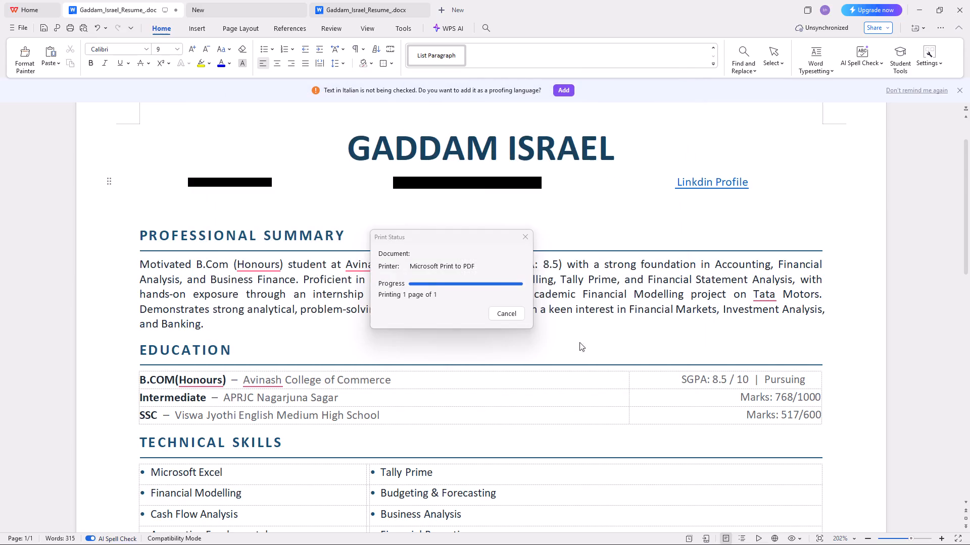
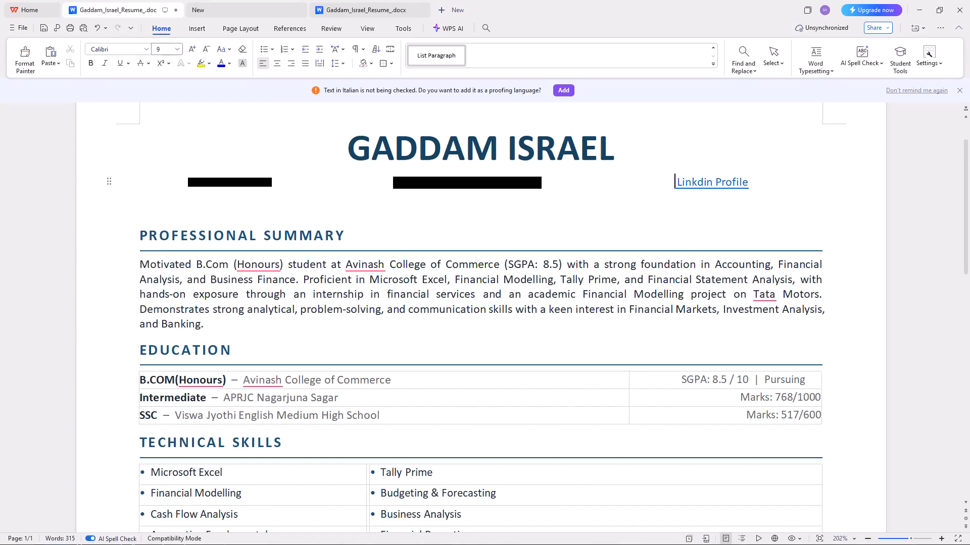
# Save a copy of the resume in Microsoft Word 97-2003 (.doc) format in the Documents folder, keeping its file name.
pyautogui.click(14, 27)
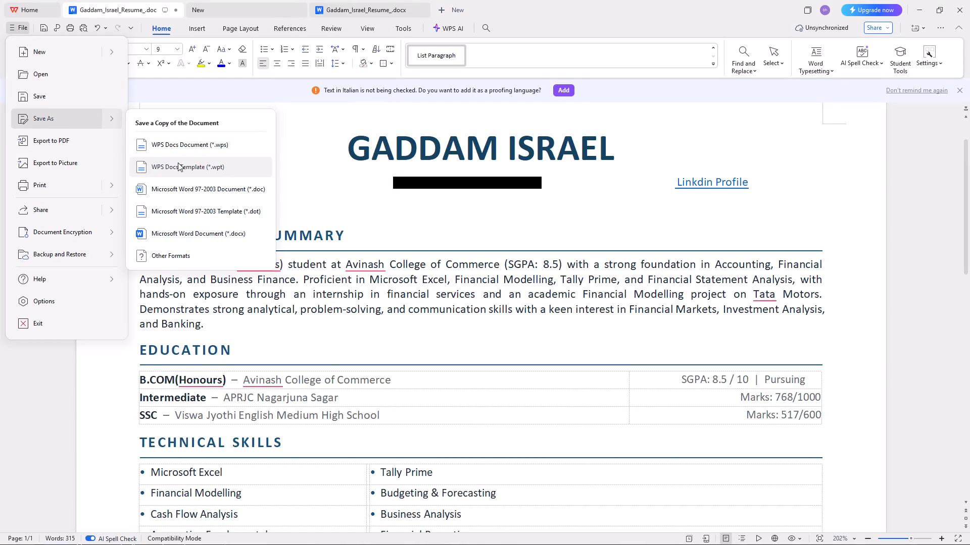
pyautogui.click(179, 186)
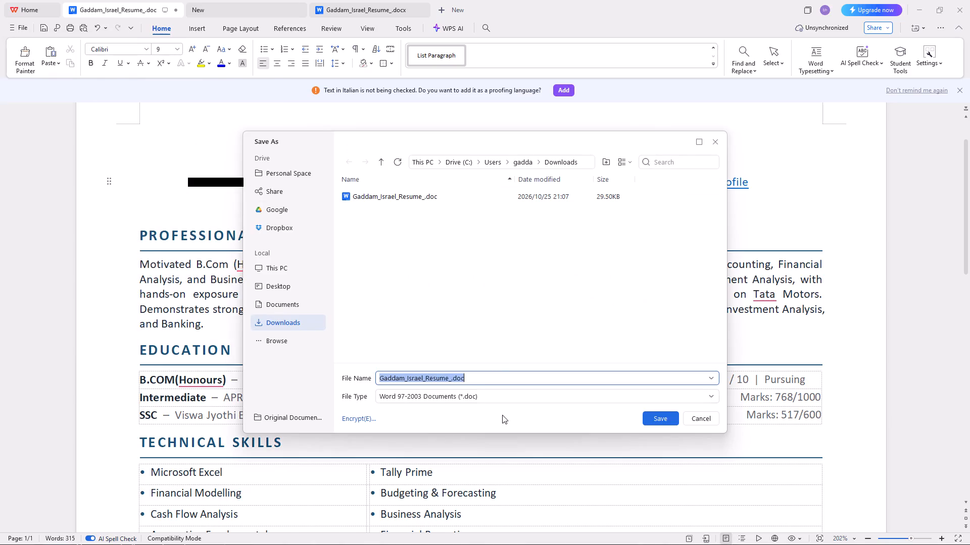
pyautogui.click(641, 422)
pyautogui.moveTo(641, 422); pyautogui.dragTo(371, 312)
pyautogui.click(300, 310)
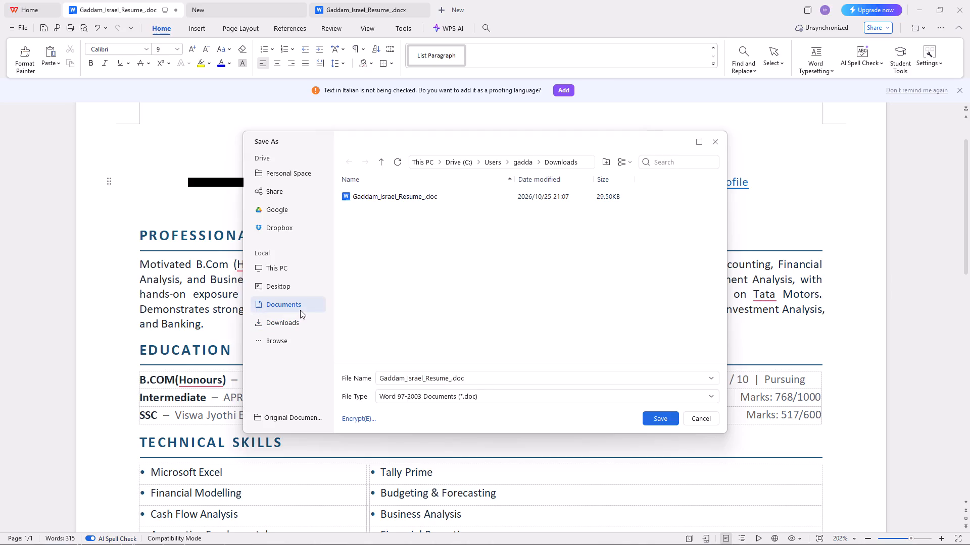
pyautogui.click(656, 417)
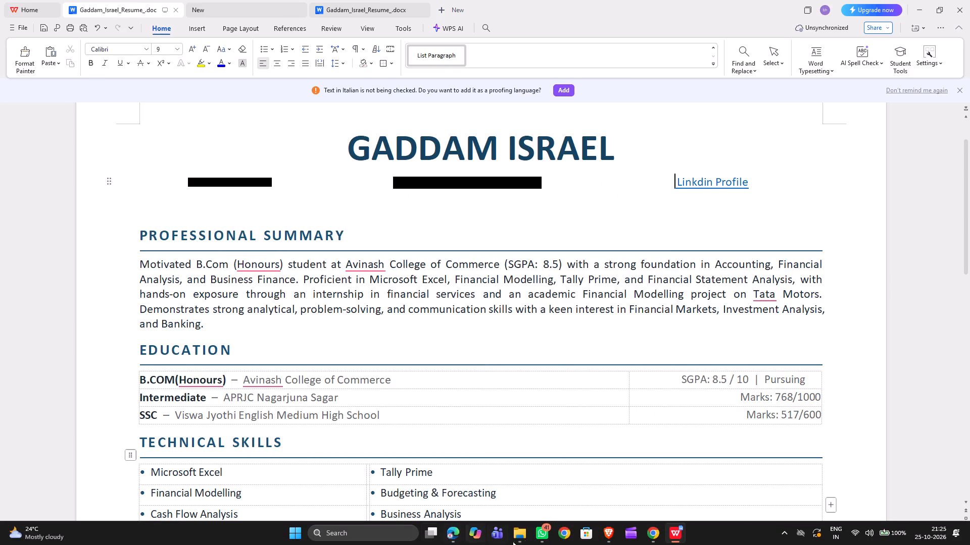
# Switch to File Explorer, open the recent resume .doc stored in the WhatsApp folder and check its contact line.
pyautogui.click(516, 534)
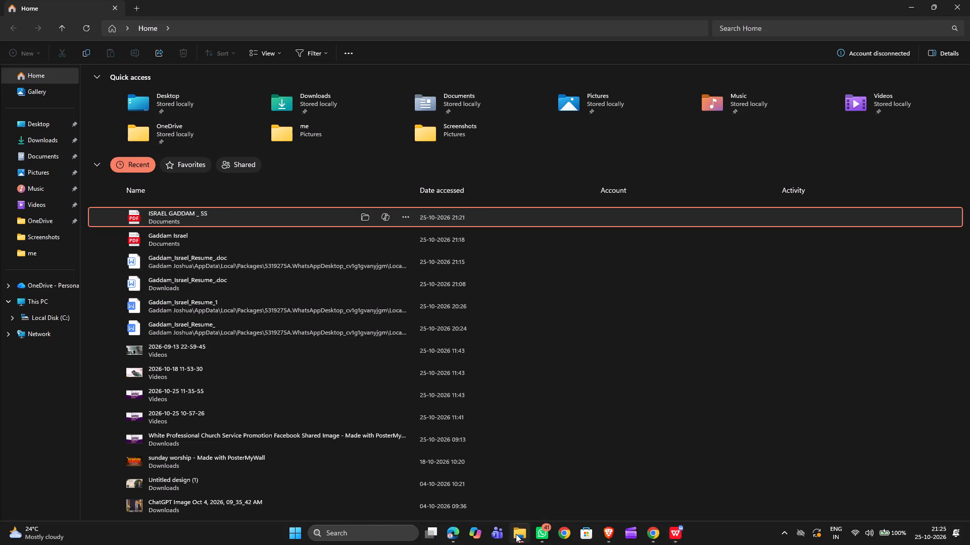
pyautogui.moveTo(516, 534); pyautogui.dragTo(308, 347)
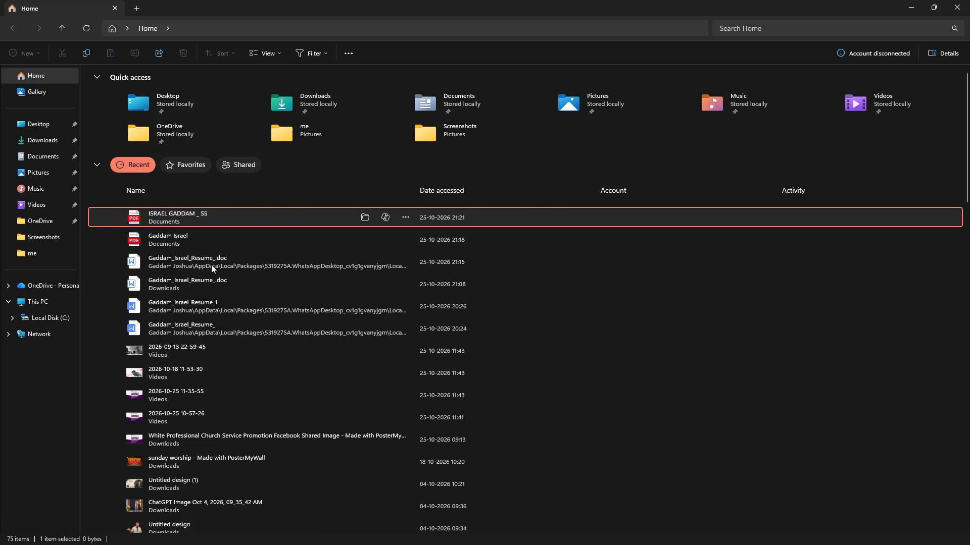
pyautogui.click(211, 264)
pyautogui.doubleClick(211, 264)
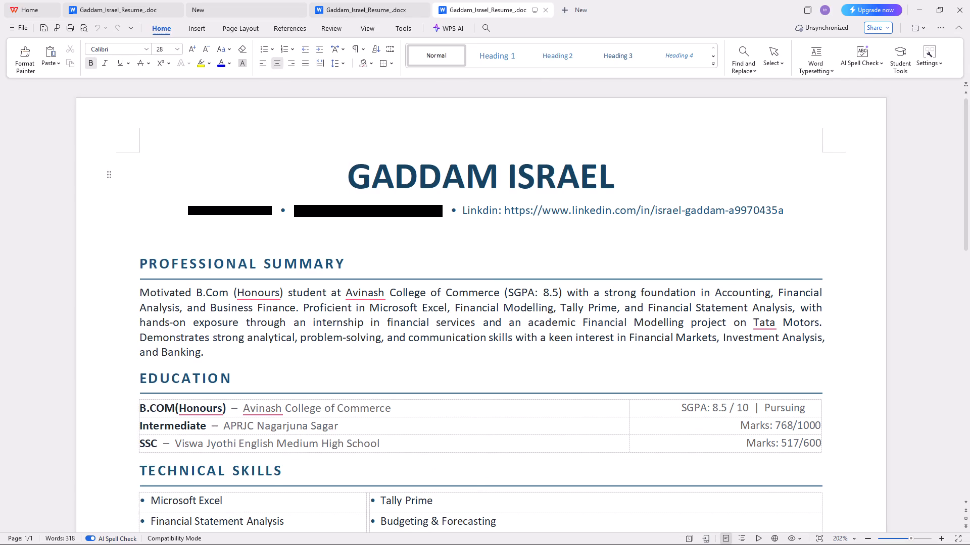
pyautogui.doubleClick(569, 212)
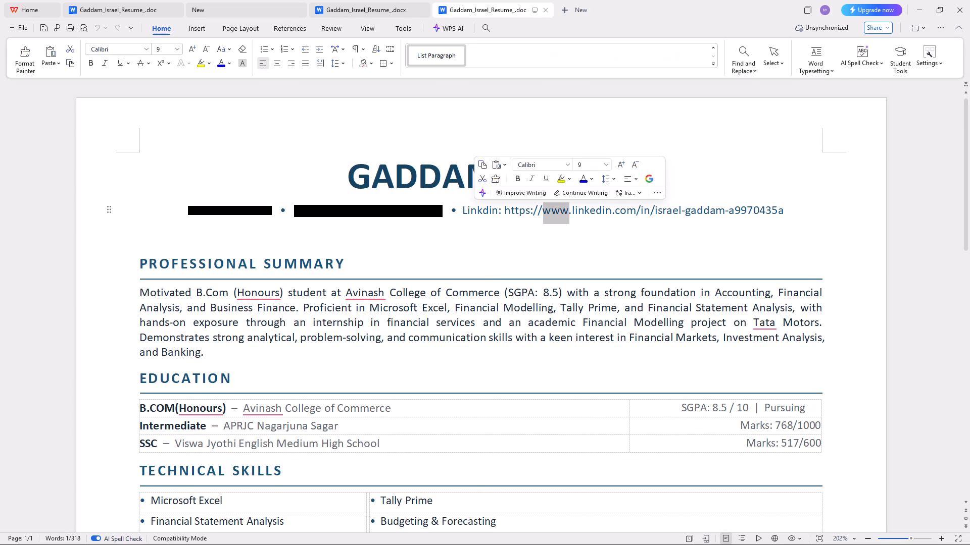
pyautogui.click(583, 258)
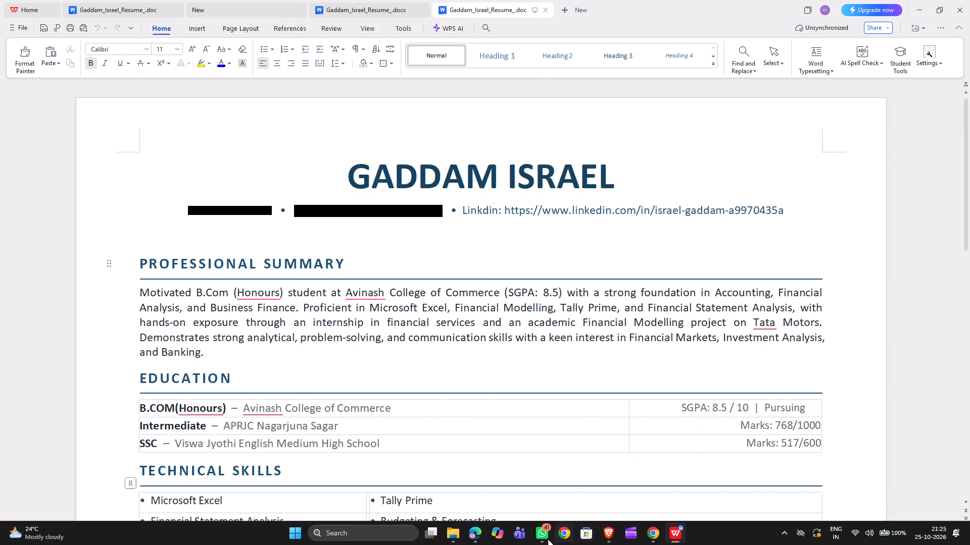
# Look for the saved resume copy in Desktop, Downloads and the recent files, and reopen the most recent .doc.
pyautogui.click(673, 528)
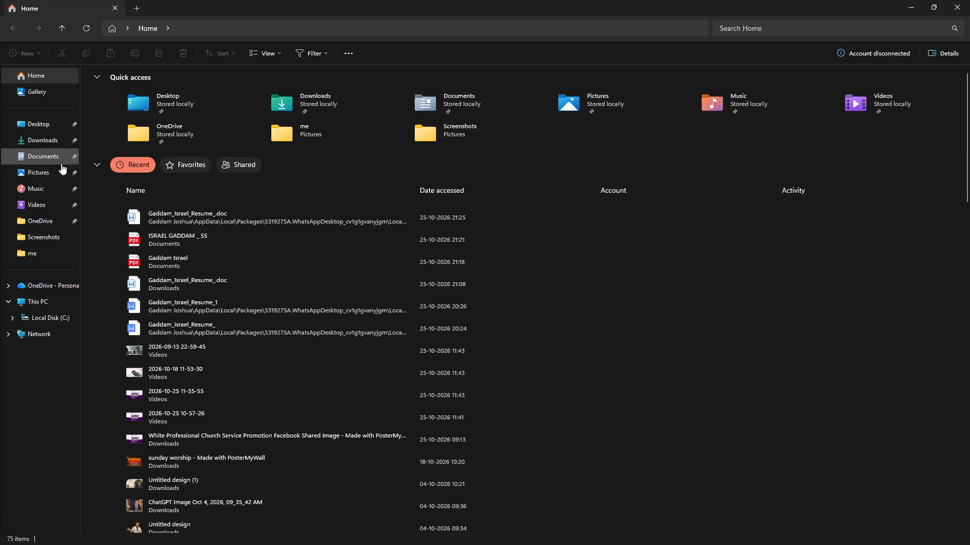
pyautogui.click(50, 154)
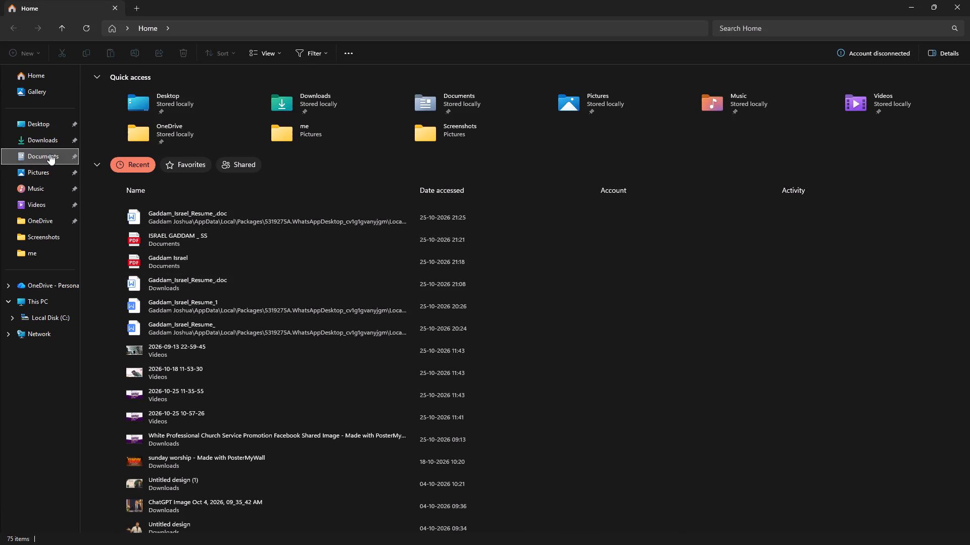
pyautogui.click(38, 123)
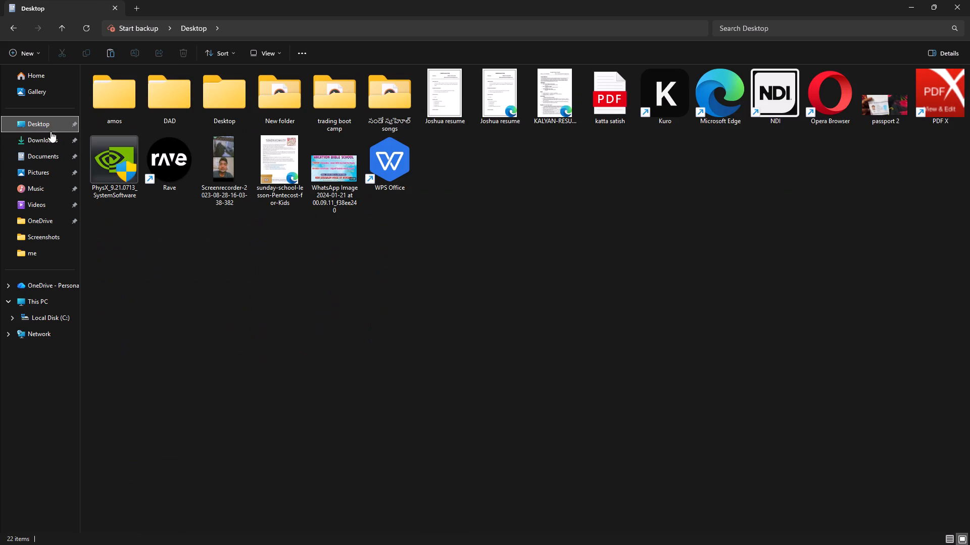
pyautogui.click(42, 138)
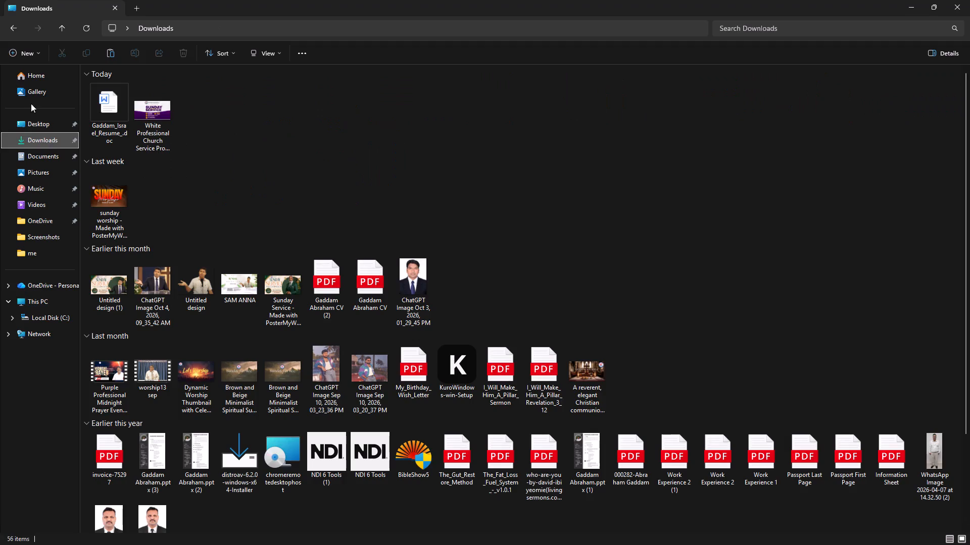
pyautogui.click(23, 78)
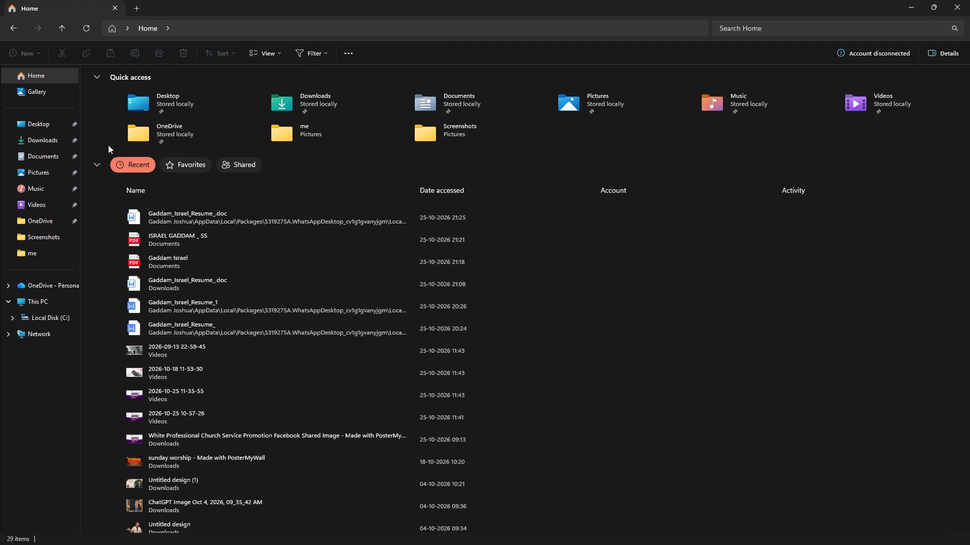
pyautogui.click(142, 167)
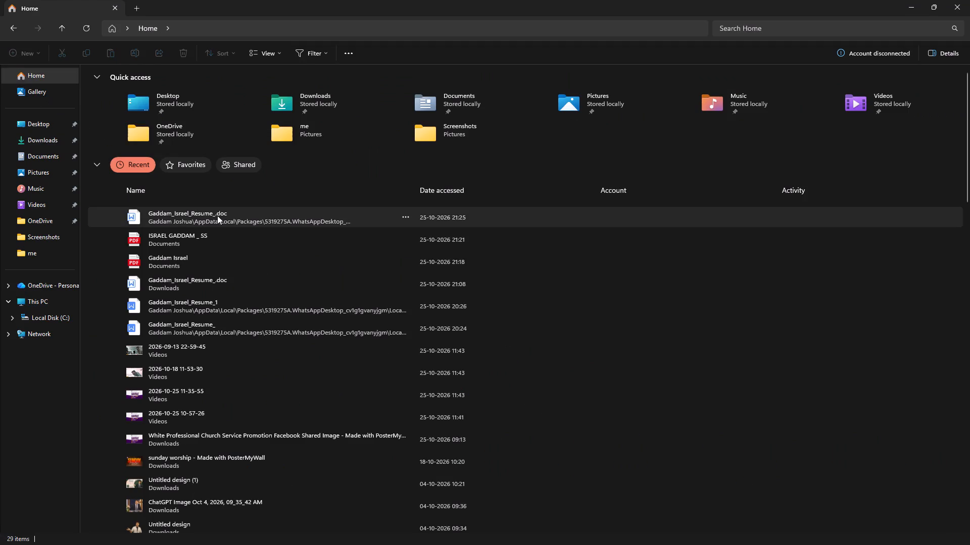
pyautogui.click(217, 215)
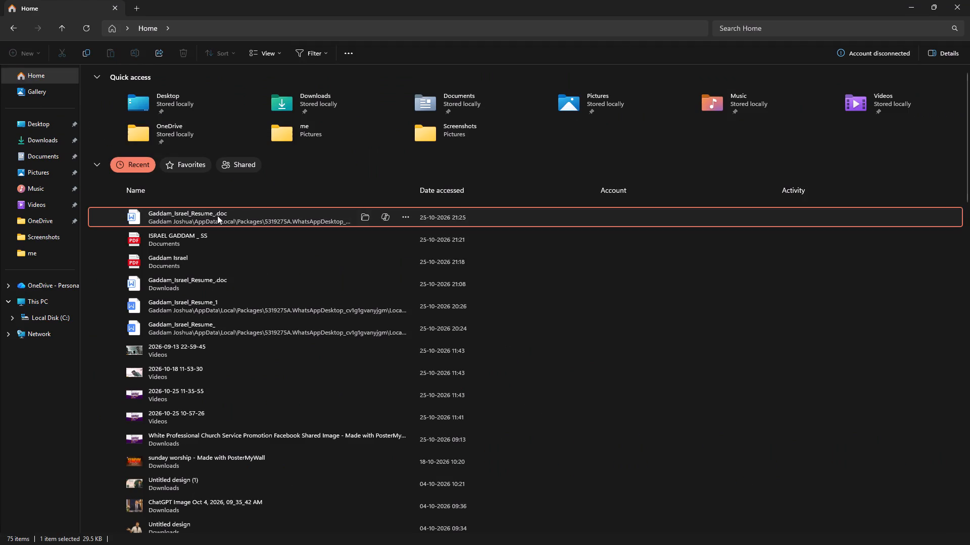
pyautogui.doubleClick(217, 215)
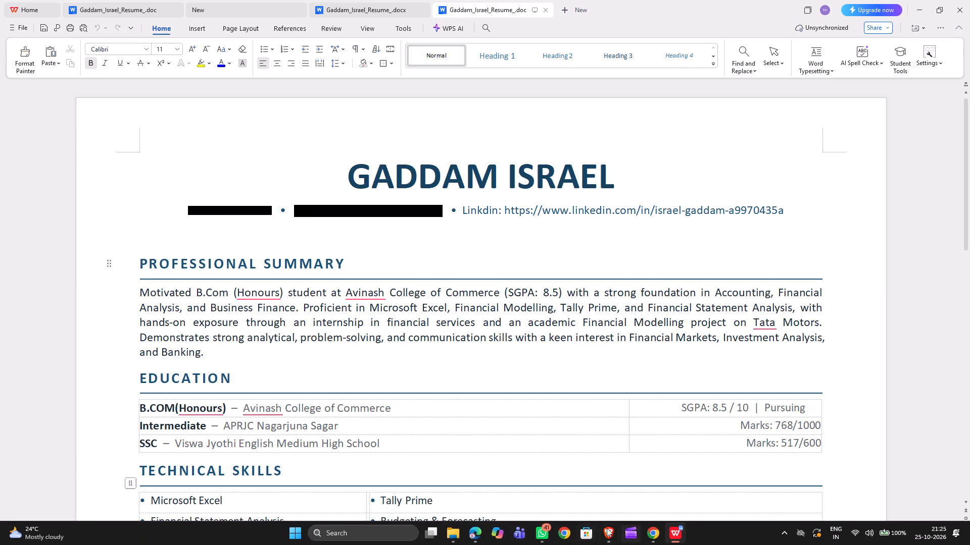
# Switch to File Explorer and select the newly saved resume .doc in the Documents folder.
pyautogui.click(459, 530)
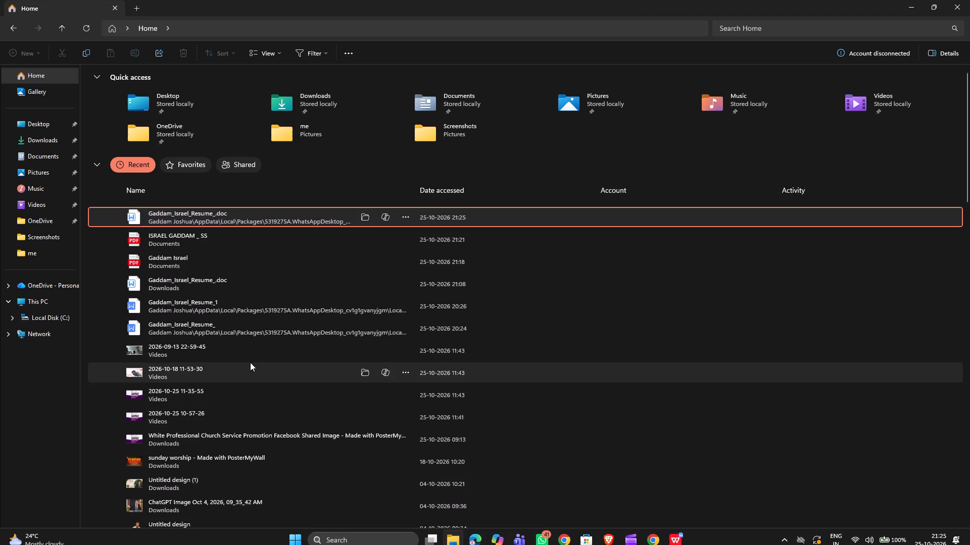
pyautogui.click(52, 152)
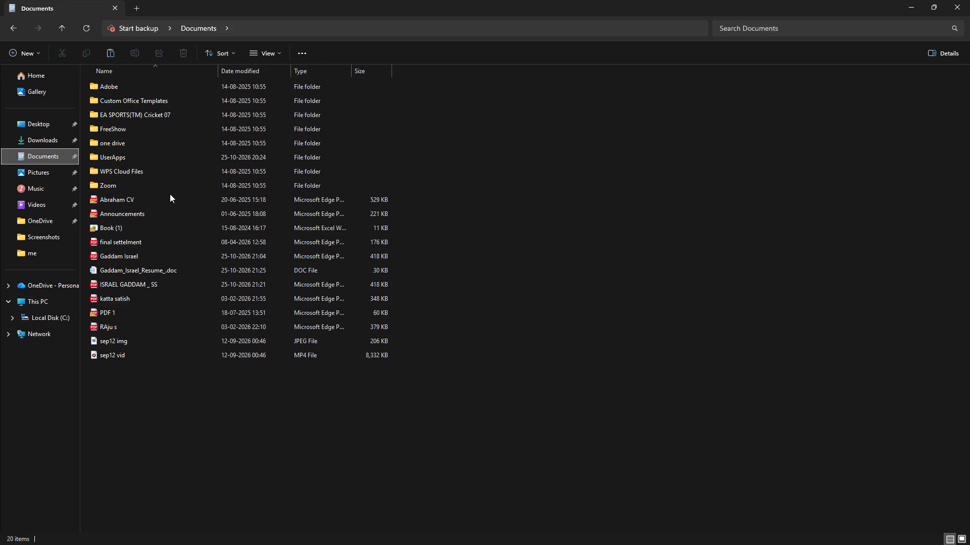
pyautogui.click(161, 266)
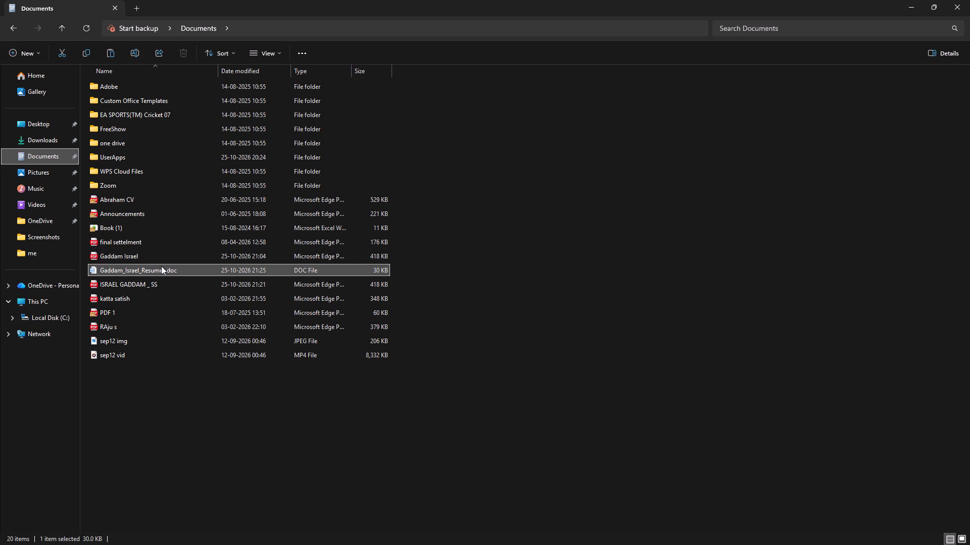
# Open the resume .doc saved in the Documents folder and test the Linkdin Profile link in its contact line.
pyautogui.doubleClick(161, 266)
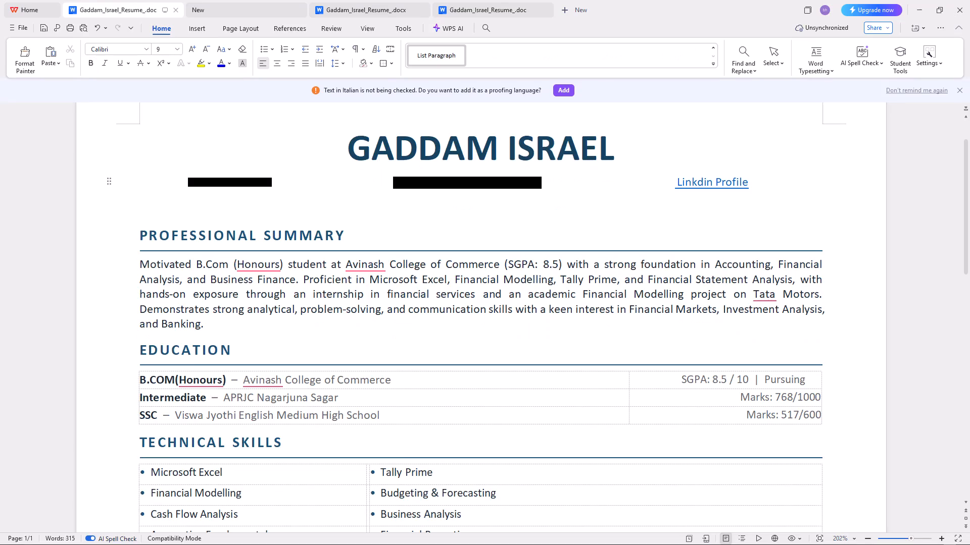
pyautogui.click(697, 189)
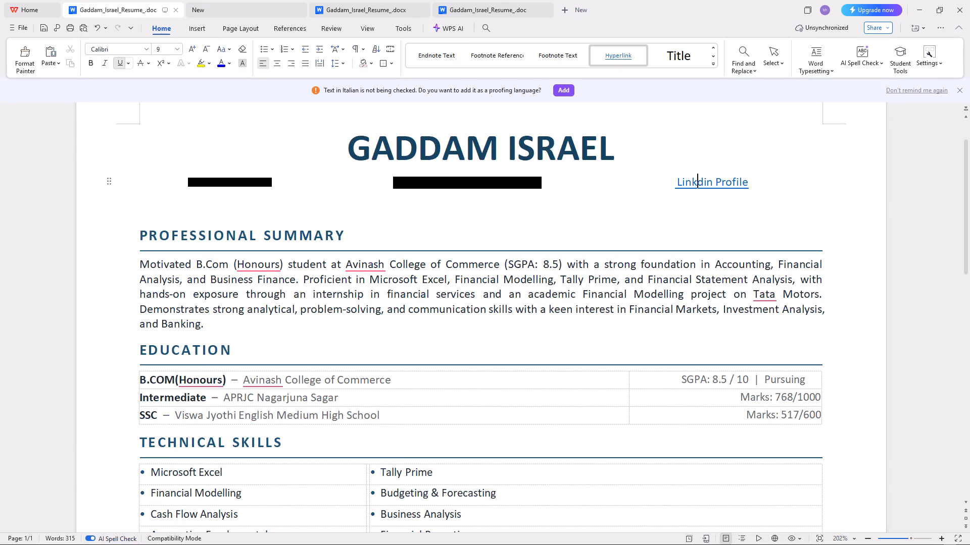
pyautogui.doubleClick(697, 189)
pyautogui.doubleClick(697, 189)
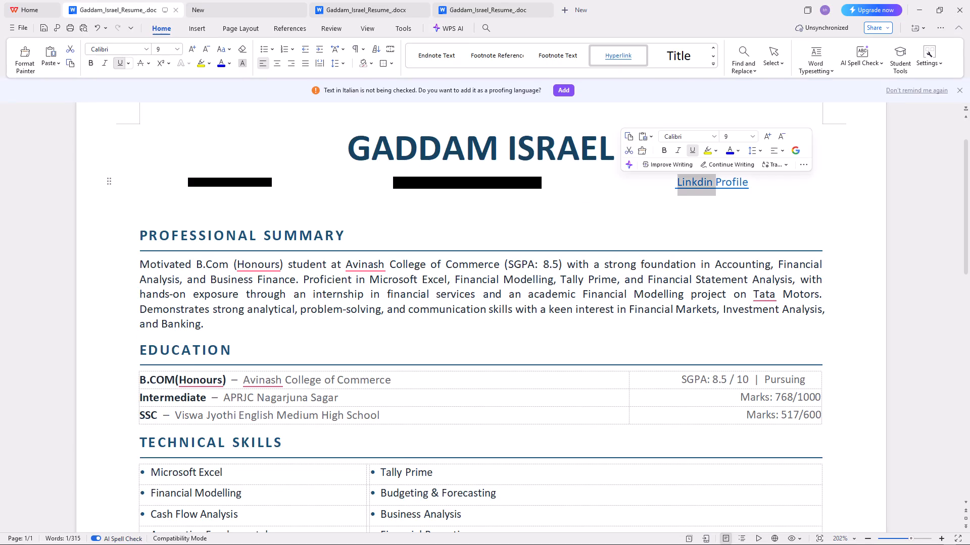
pyautogui.click(700, 212)
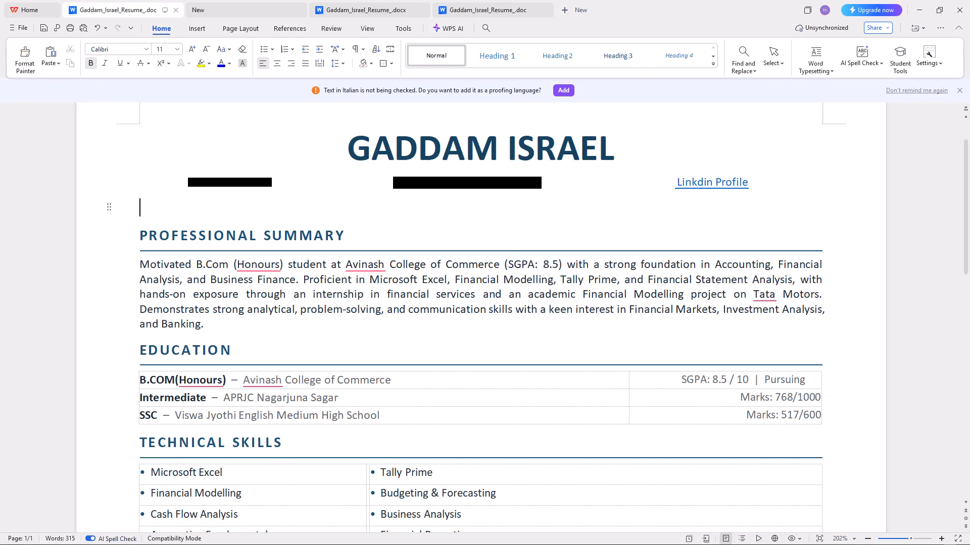
# Select the full Linkdin Profile link text in the contact line and search Google for it.
pyautogui.doubleClick(672, 183)
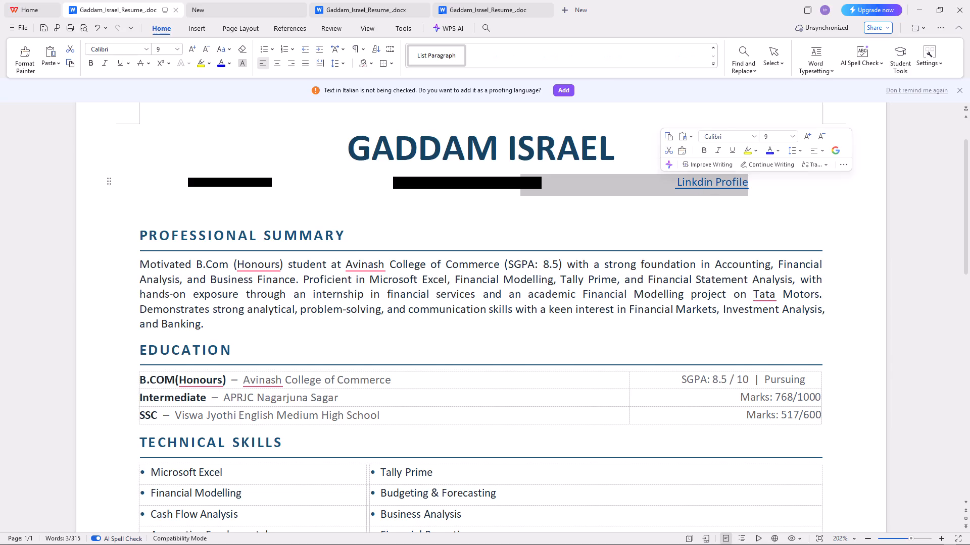
pyautogui.click(712, 196)
pyautogui.moveTo(679, 181); pyautogui.dragTo(722, 185)
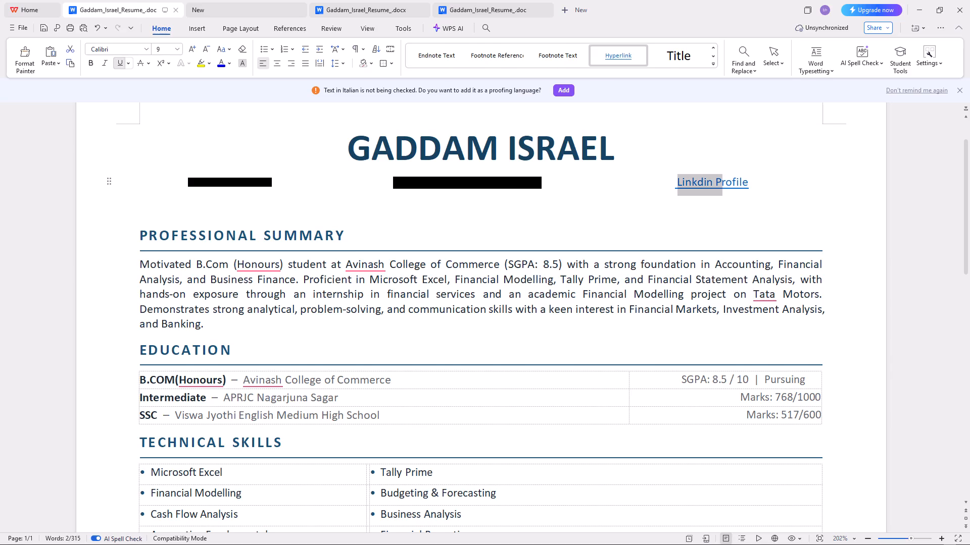
pyautogui.moveTo(722, 185); pyautogui.dragTo(750, 182)
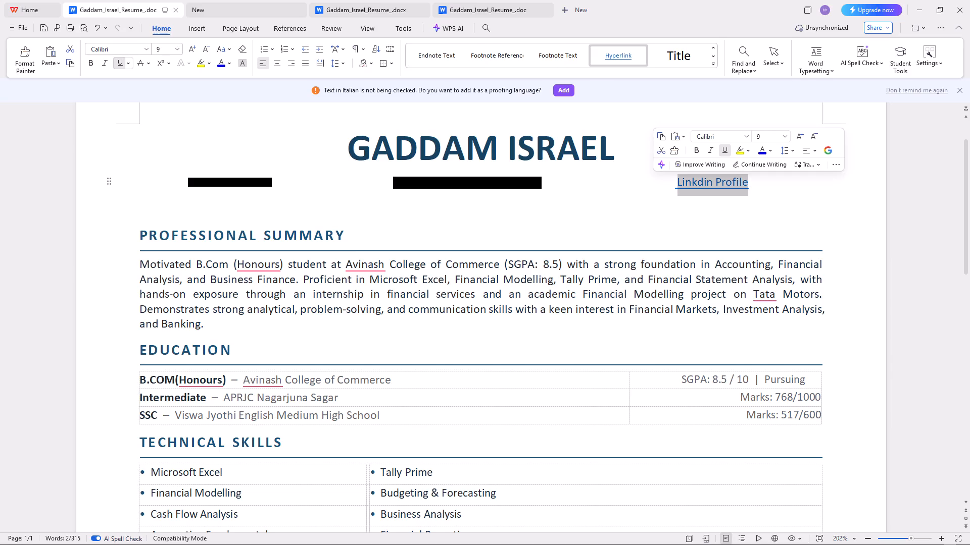
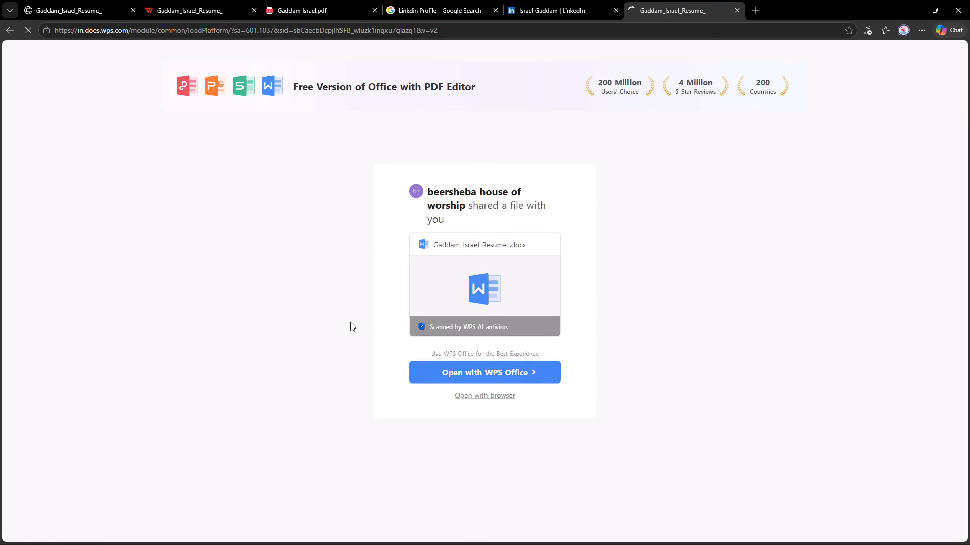
# Open the shared resume .docx from its browser share page in WPS Office, allowing the site to launch the application.
pyautogui.click(511, 374)
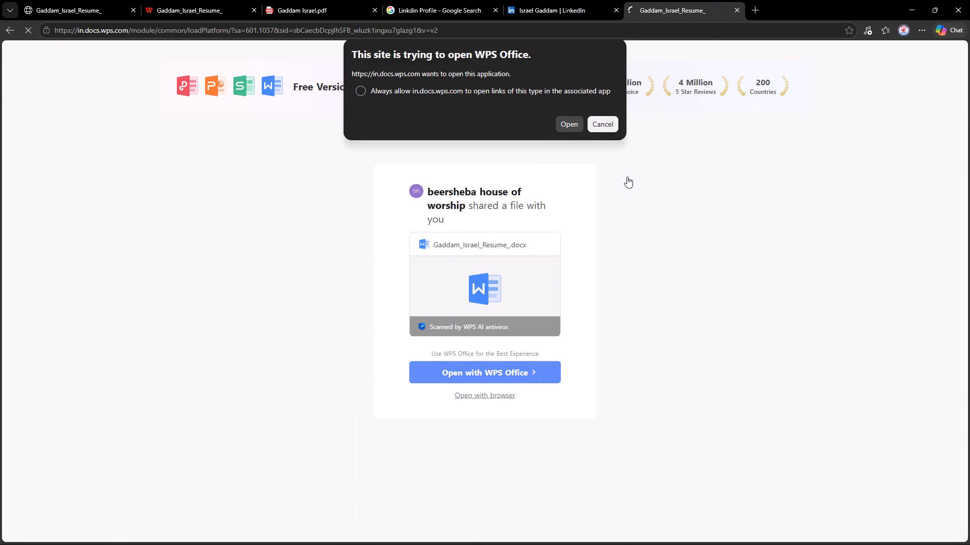
pyautogui.click(564, 129)
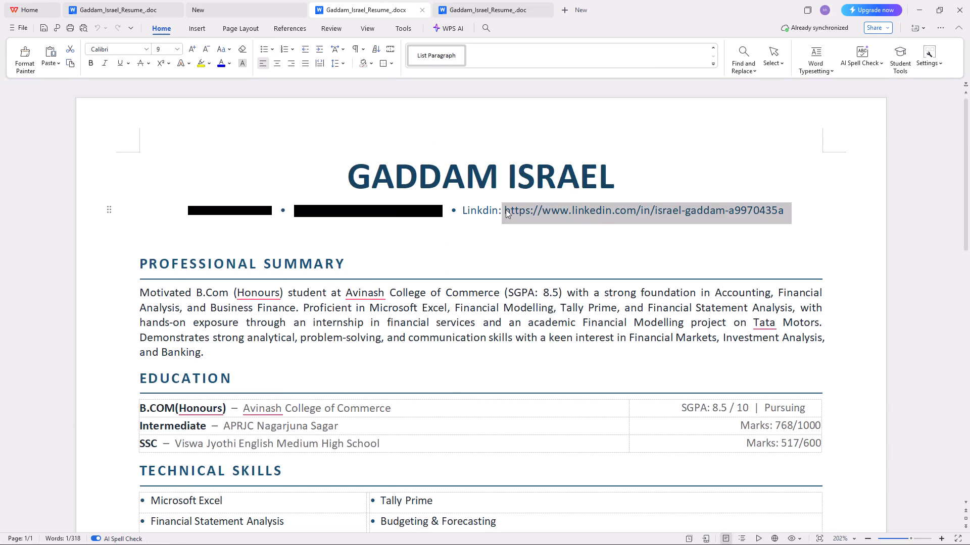
# Copy the full LinkedIn profile URL after the Linkdin label in the resume's contact line.
pyautogui.click(505, 209)
pyautogui.moveTo(504, 209); pyautogui.dragTo(733, 220)
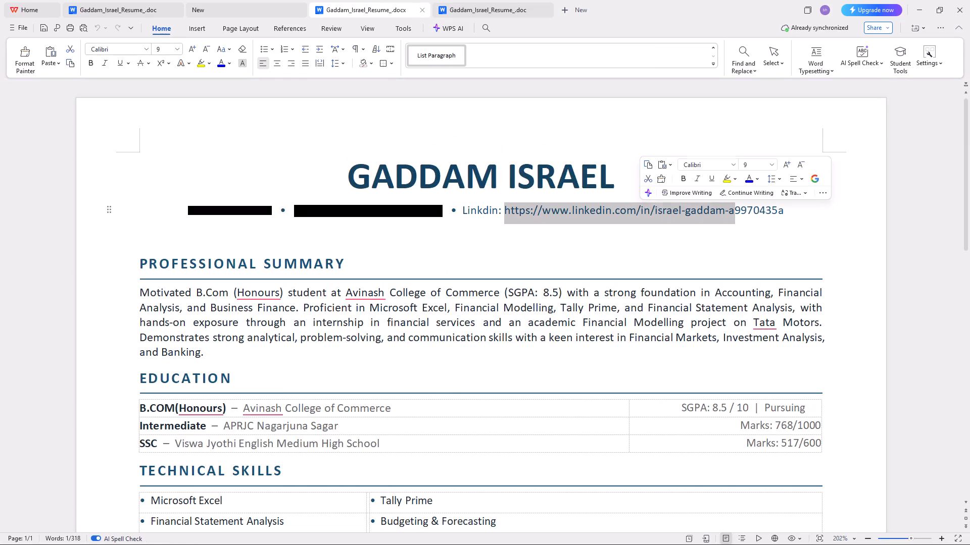
pyautogui.press('Right')
pyautogui.press('Right')
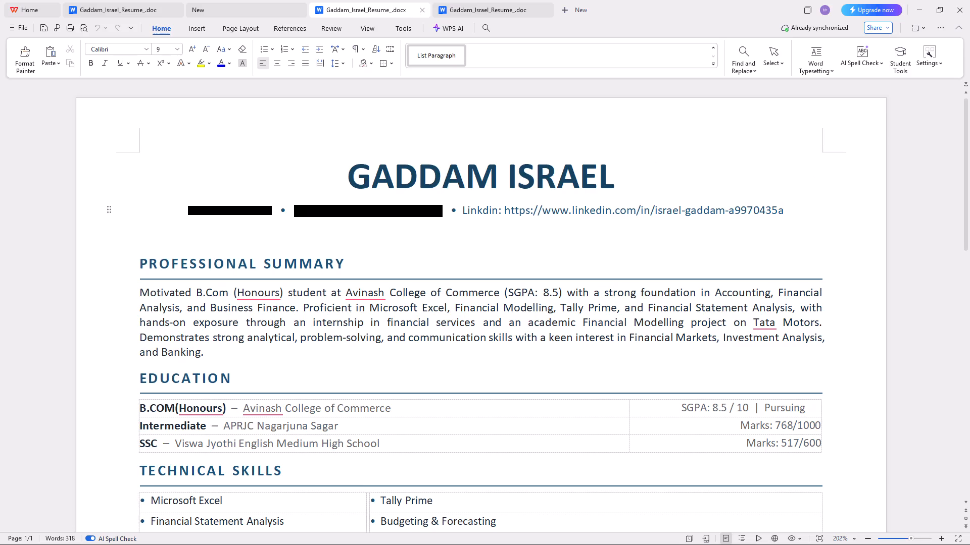
pyautogui.doubleClick(504, 212)
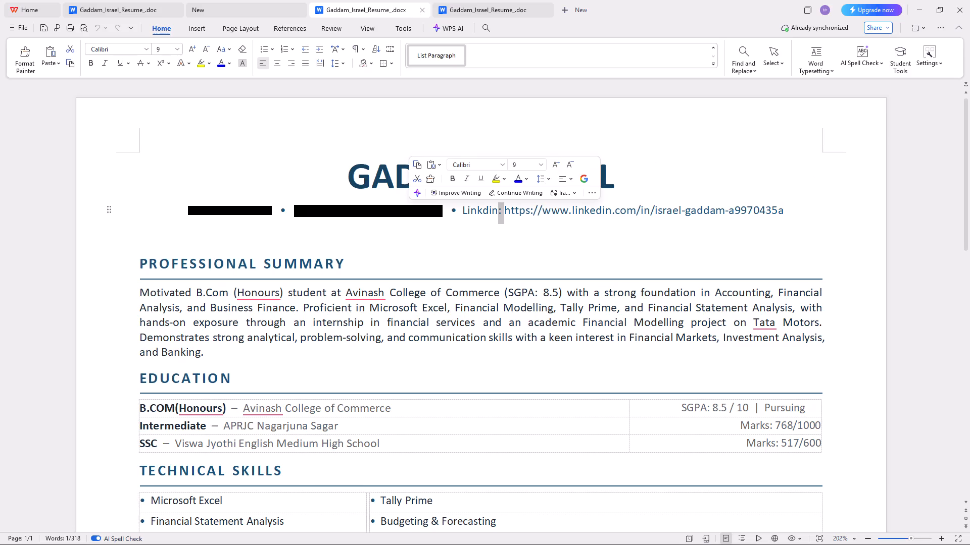
pyautogui.doubleClick(504, 212)
pyautogui.click(504, 212)
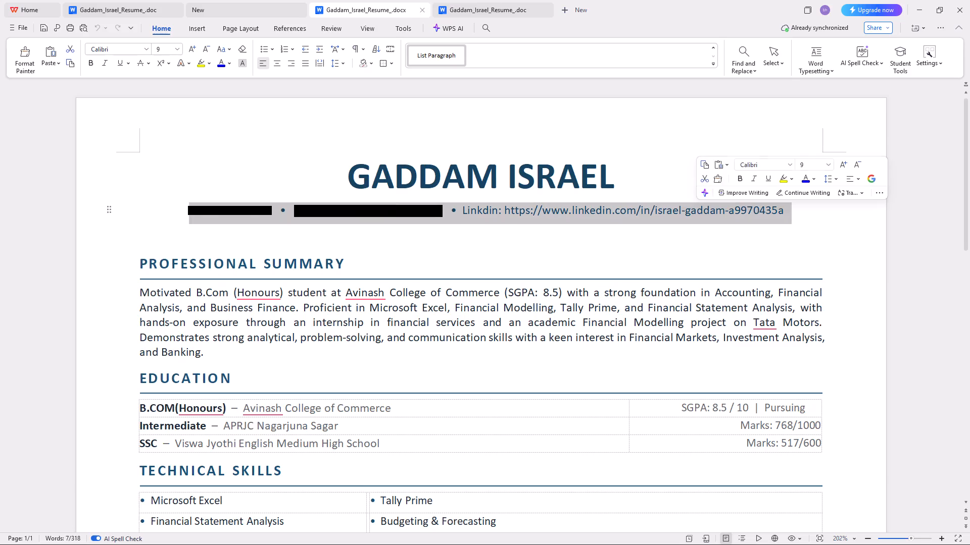
pyautogui.click(566, 232)
pyautogui.moveTo(502, 207); pyautogui.dragTo(610, 224)
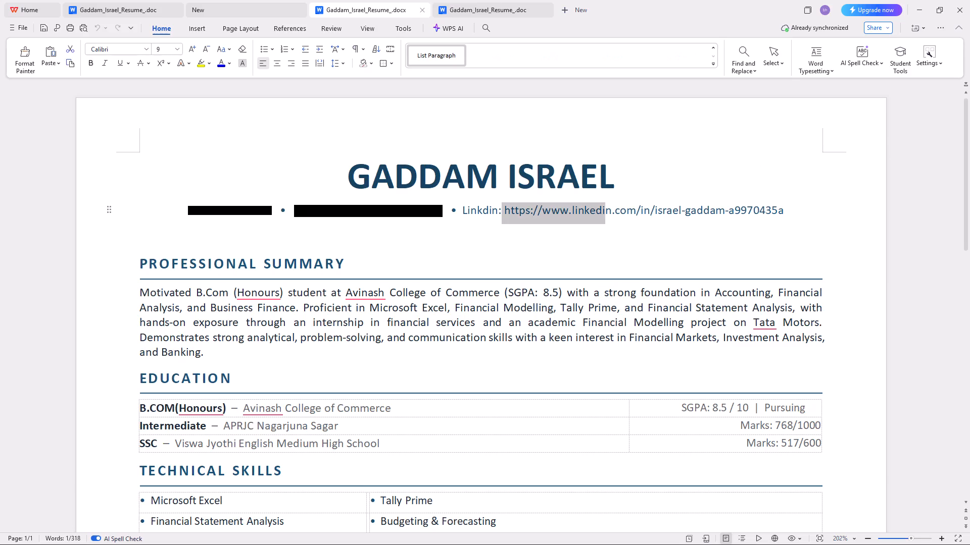
pyautogui.moveTo(610, 224); pyautogui.dragTo(696, 223)
pyautogui.press('Right')
pyautogui.press('Right')
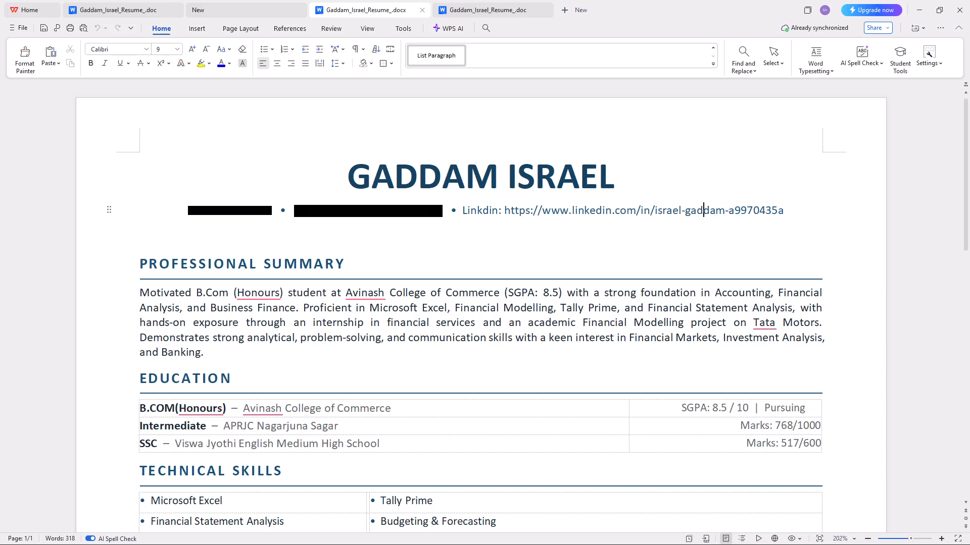
pyautogui.moveTo(505, 210); pyautogui.dragTo(813, 206)
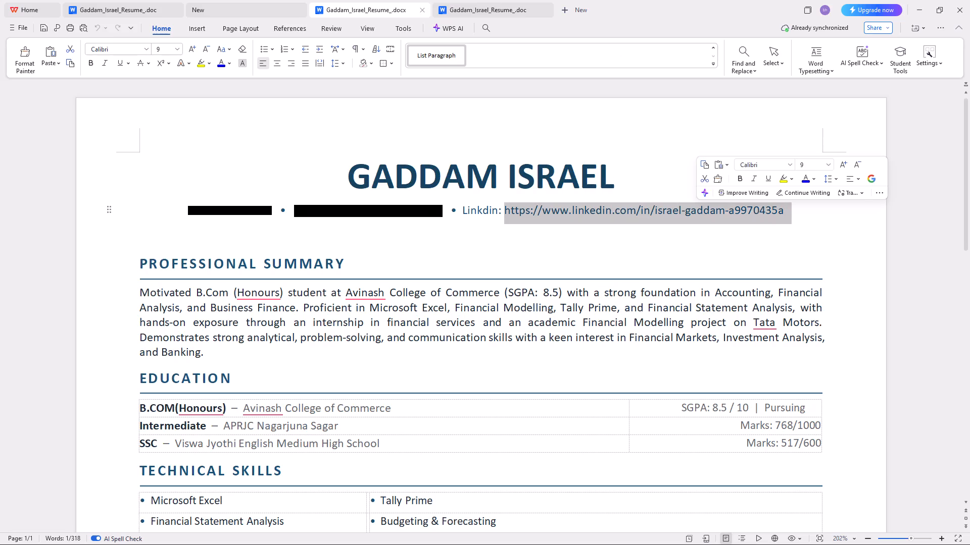
pyautogui.hotkey('ctrl', 'c')
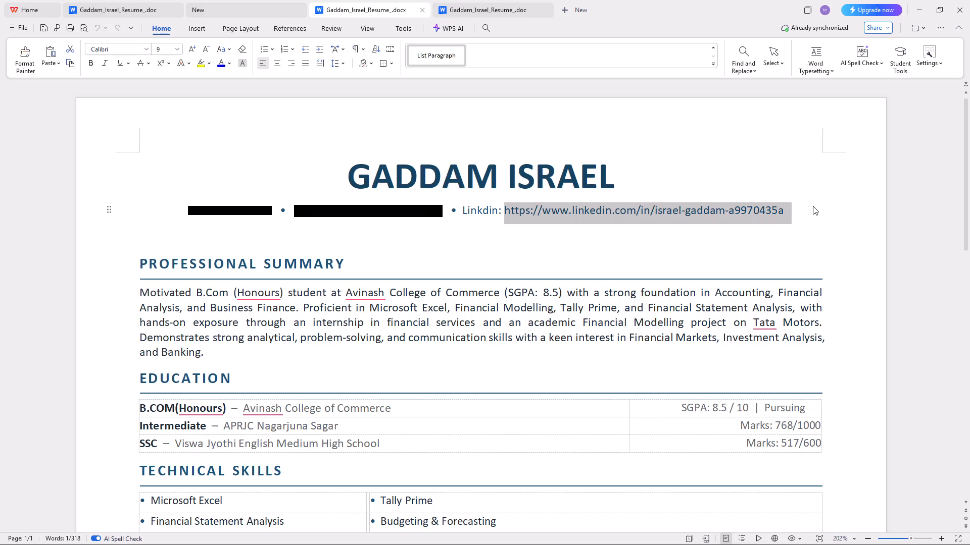
# Insert a hyperlink on the empty line above Professional Summary, with display text Linkdin Profile and the copied LinkedIn URL as address.
pyautogui.click(755, 236)
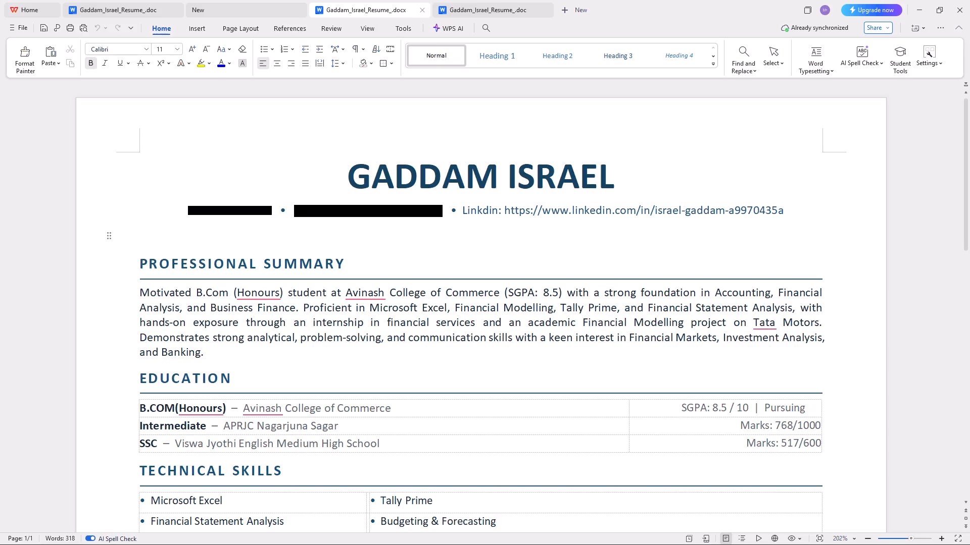
pyautogui.hotkey('ctrl', 'k')
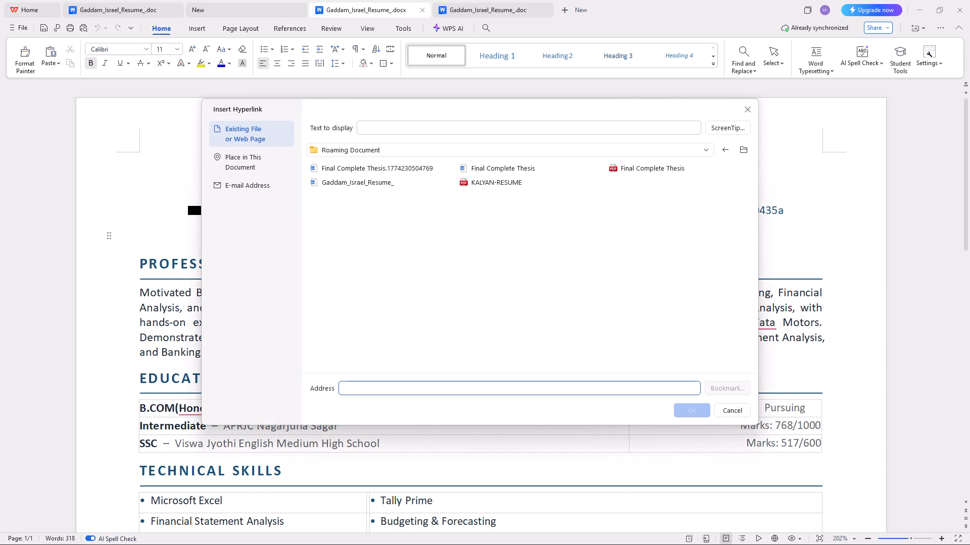
pyautogui.click(564, 129)
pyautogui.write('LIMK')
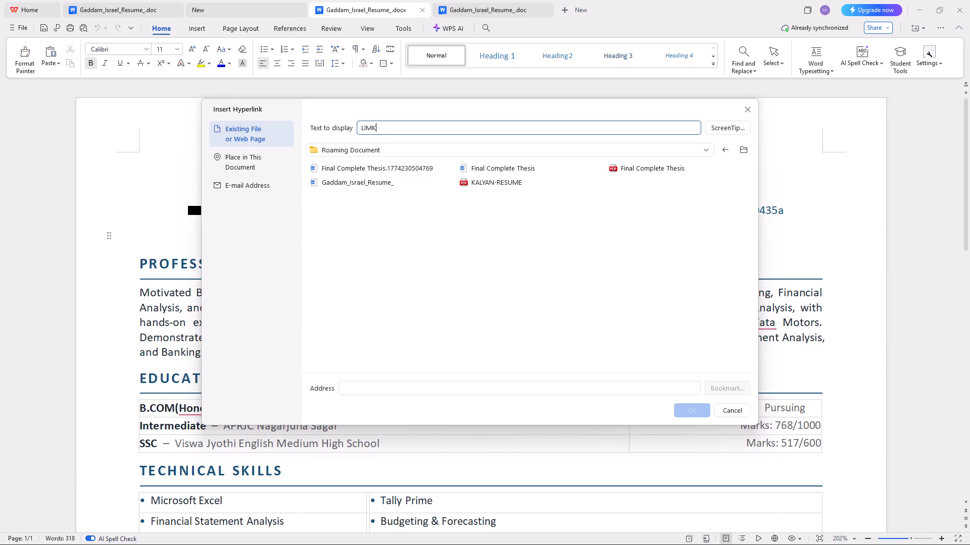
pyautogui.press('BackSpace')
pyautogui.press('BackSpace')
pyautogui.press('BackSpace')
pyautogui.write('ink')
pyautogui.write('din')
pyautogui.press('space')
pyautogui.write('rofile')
pyautogui.click(474, 388)
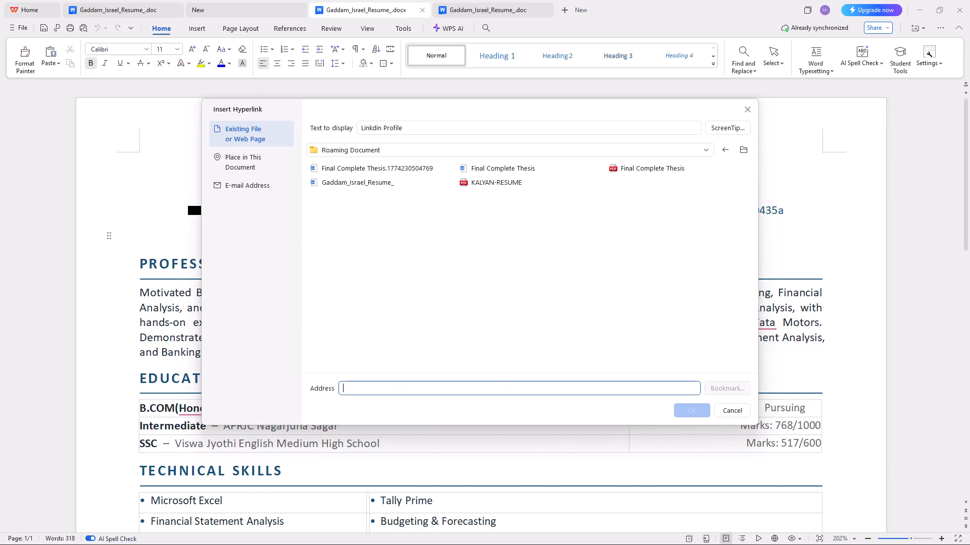
pyautogui.hotkey('ctrl', 'v')
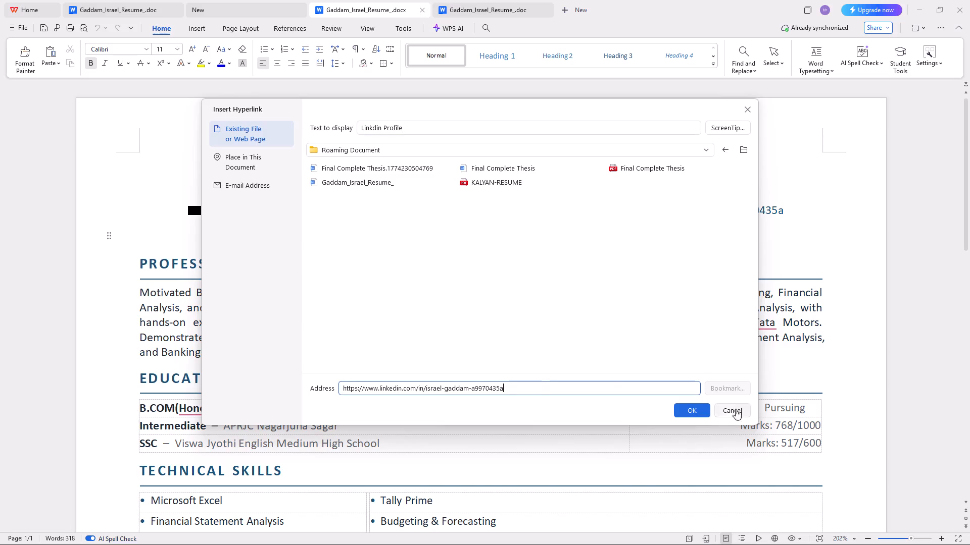
pyautogui.click(680, 411)
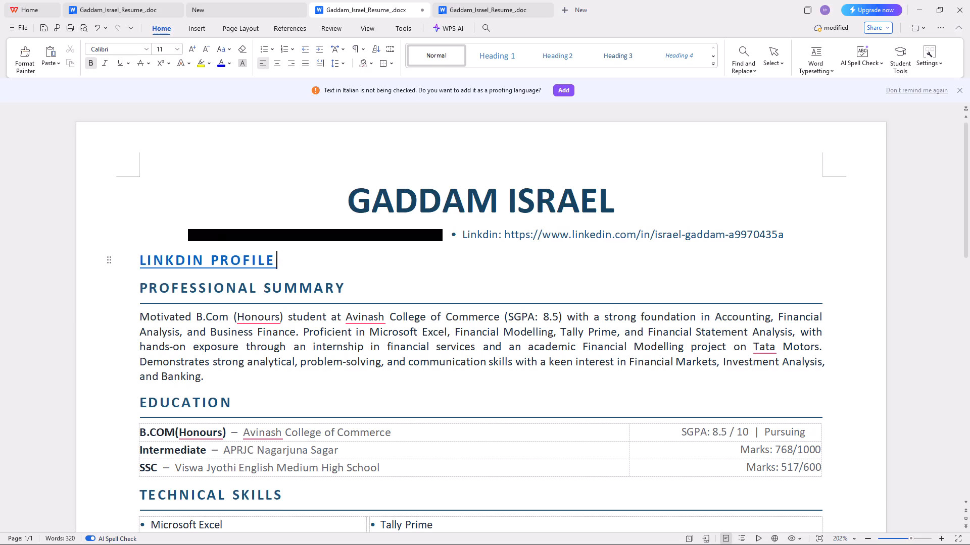
# Delete the plain-text LinkedIn URL after the Linkdin label in the contact line.
pyautogui.moveTo(793, 235); pyautogui.dragTo(792, 235)
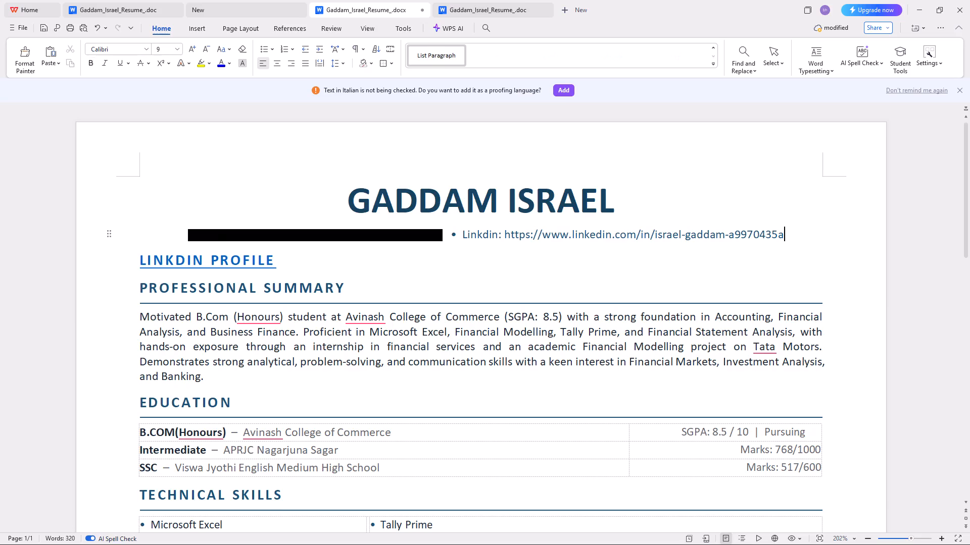
pyautogui.moveTo(792, 235); pyautogui.dragTo(655, 255)
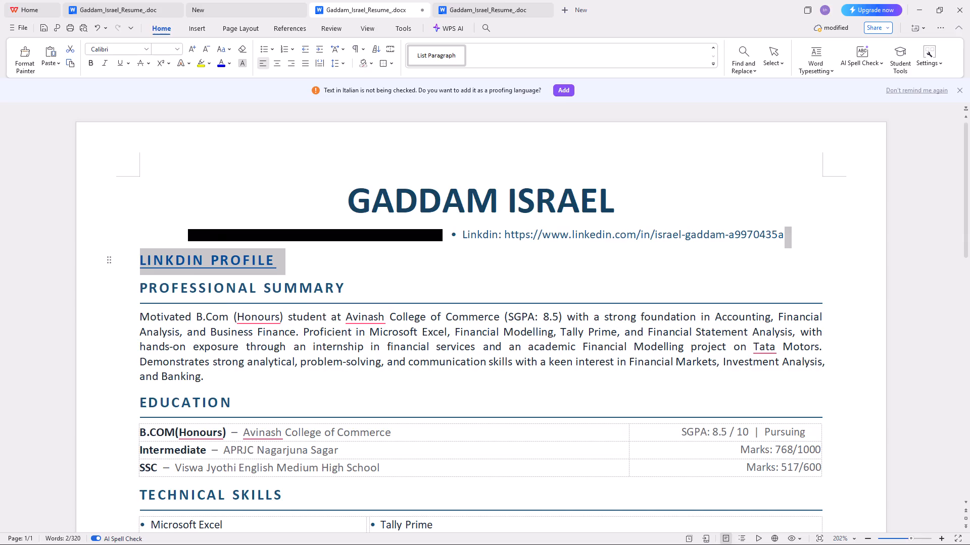
pyautogui.moveTo(502, 236); pyautogui.dragTo(643, 256)
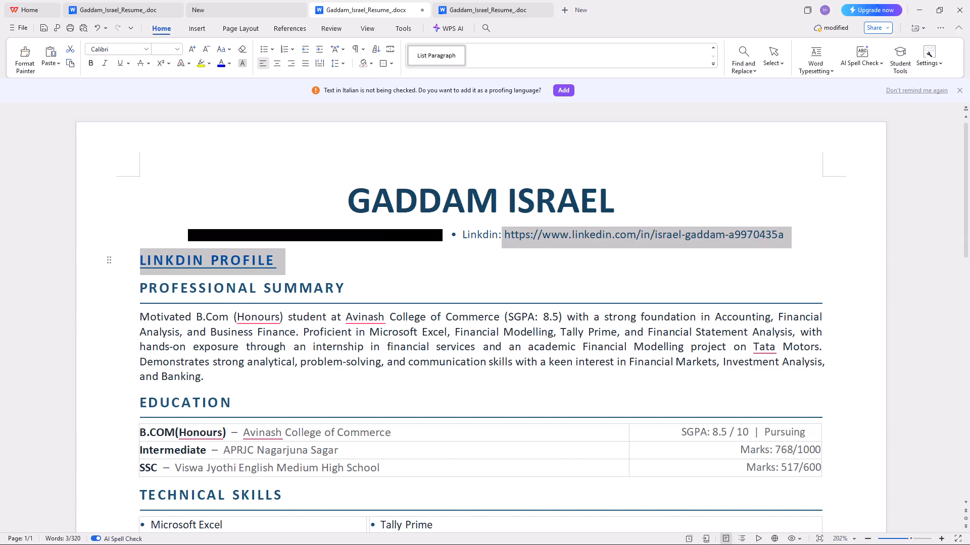
pyautogui.moveTo(643, 256); pyautogui.dragTo(784, 231)
pyautogui.press('Delete')
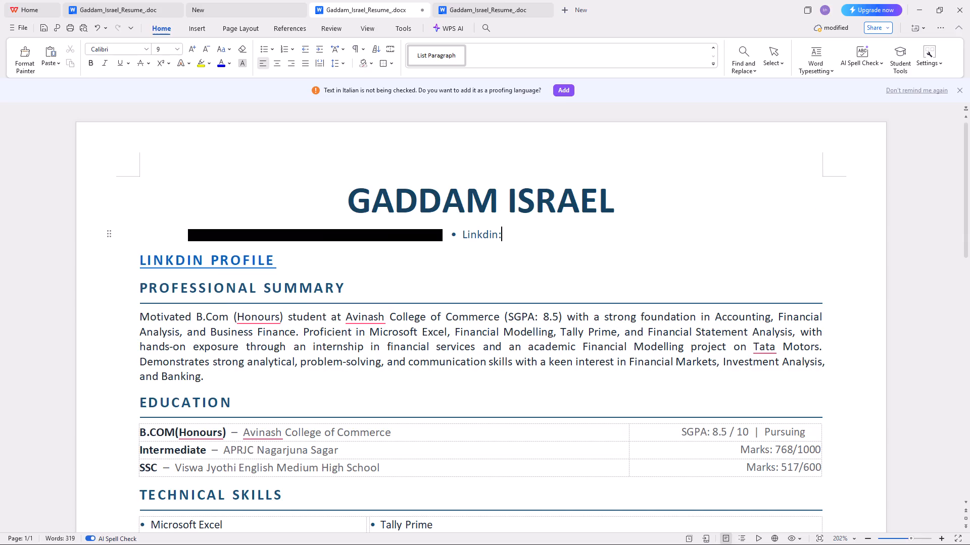
# Move the Linkdin Profile hyperlink from its own line to directly after the Linkdin label in the contact line.
pyautogui.moveTo(134, 265); pyautogui.dragTo(272, 262)
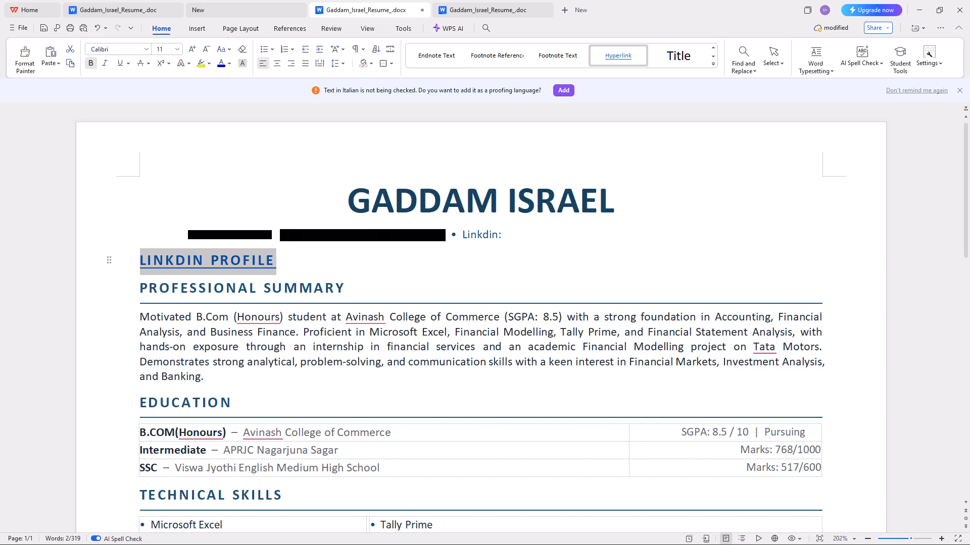
pyautogui.hotkey('ctrl', 'c')
pyautogui.click(512, 235)
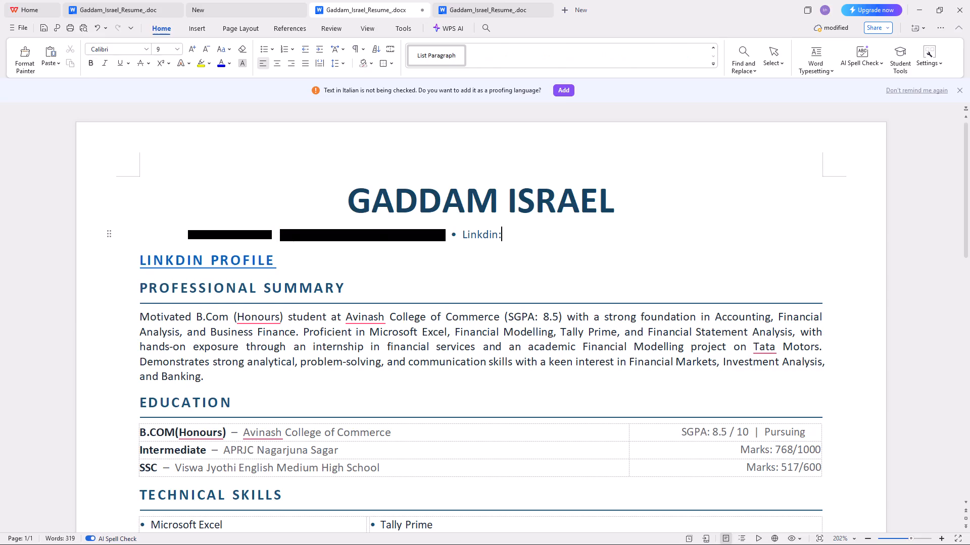
pyautogui.hotkey('ctrl', 'v')
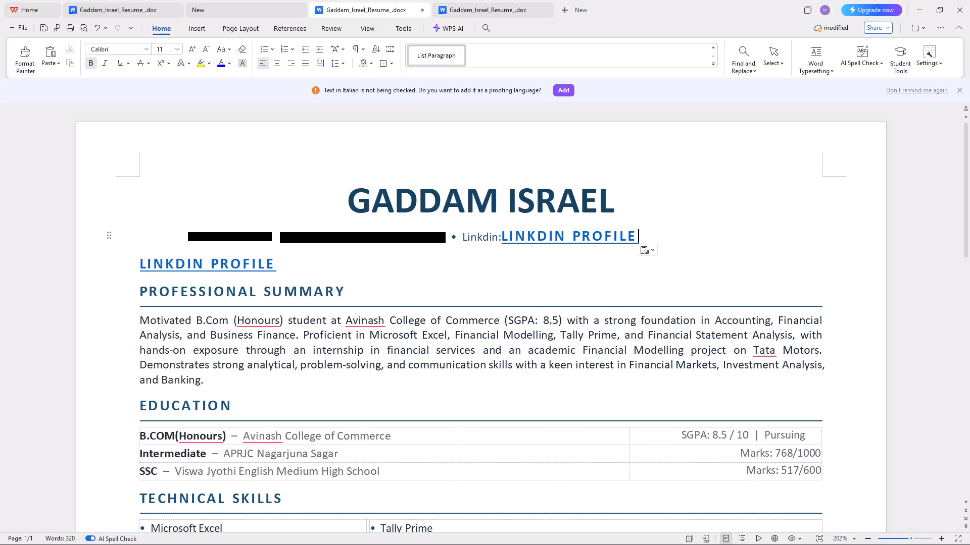
pyautogui.click(276, 267)
pyautogui.moveTo(276, 267); pyautogui.dragTo(194, 269)
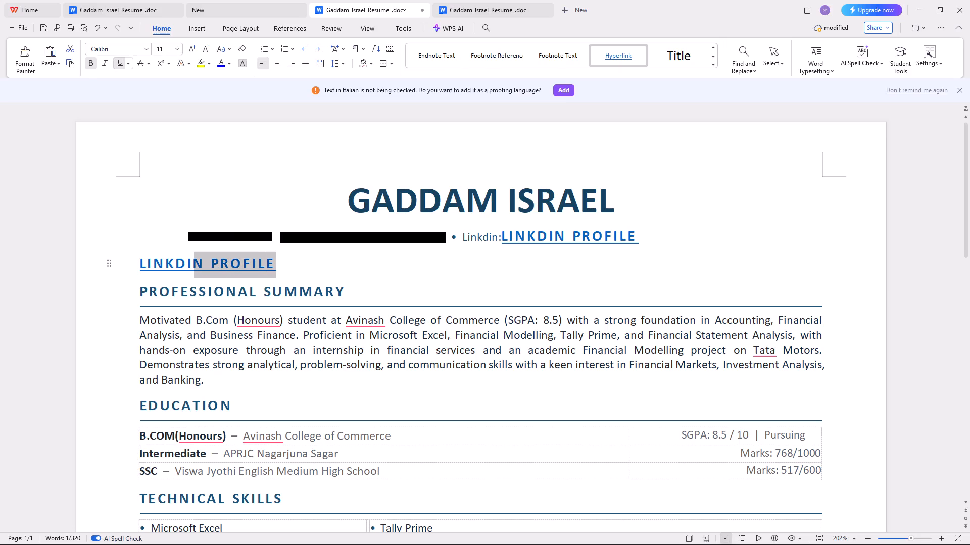
pyautogui.moveTo(194, 269); pyautogui.dragTo(132, 269)
pyautogui.press('Delete')
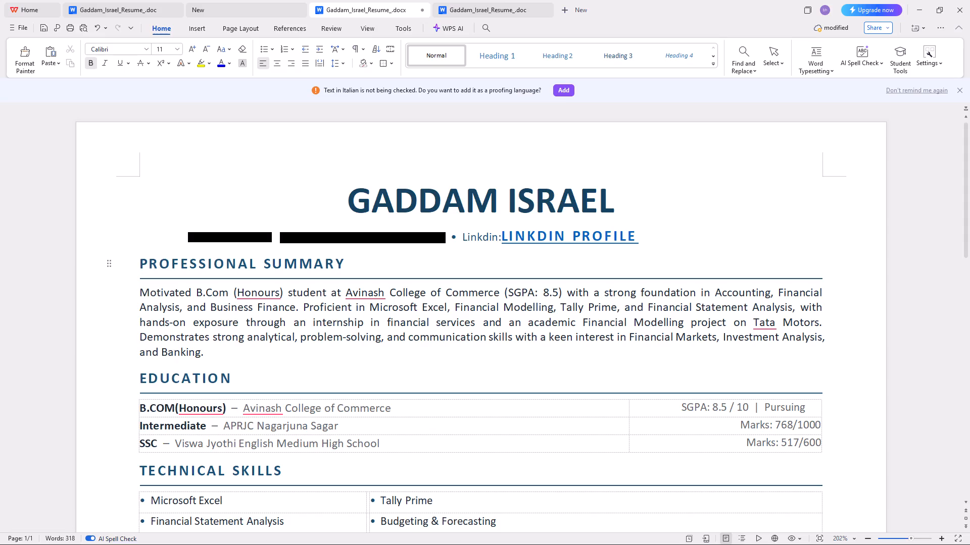
# Widen the gap before the Linkdin bullet in the contact line with extra spaces.
pyautogui.click(447, 239)
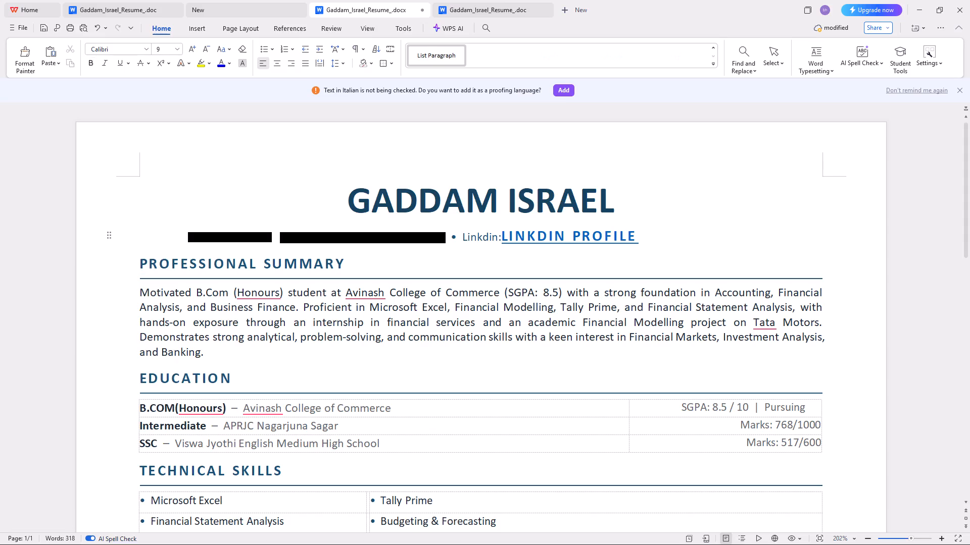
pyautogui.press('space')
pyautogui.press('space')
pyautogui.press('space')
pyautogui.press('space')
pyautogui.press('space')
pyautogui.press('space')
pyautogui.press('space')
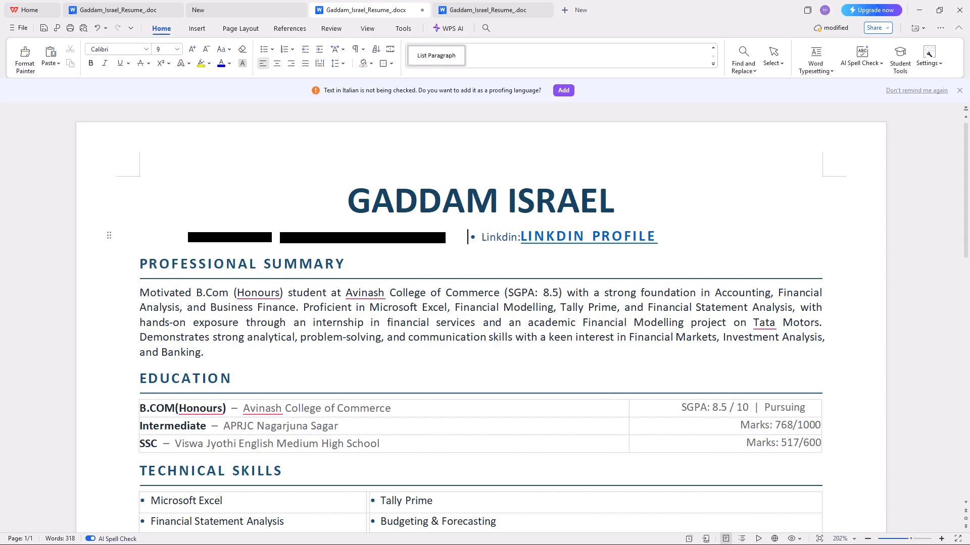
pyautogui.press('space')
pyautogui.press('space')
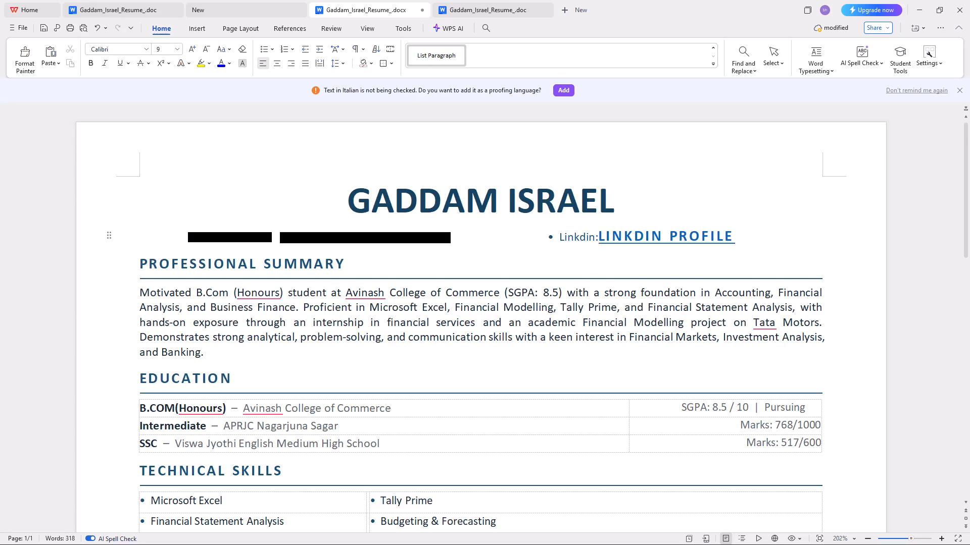
# Add spaces after the first contact item to widen the gap before the second one.
pyautogui.click(276, 235)
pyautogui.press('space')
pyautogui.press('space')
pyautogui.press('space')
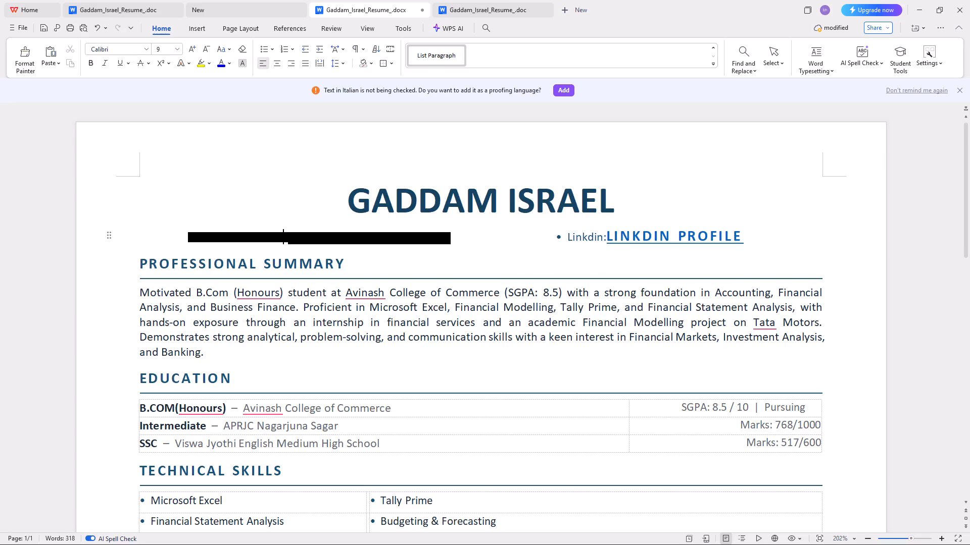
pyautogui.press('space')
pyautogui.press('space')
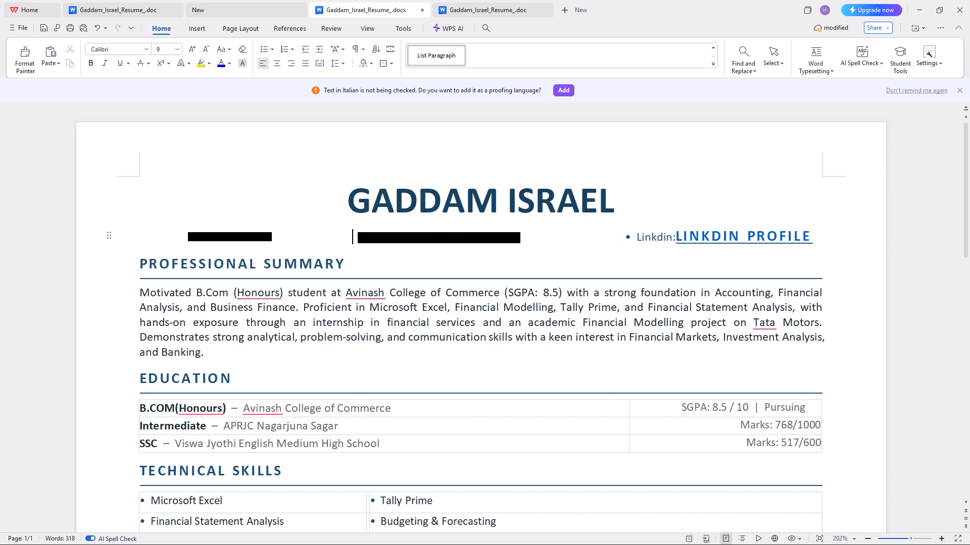
# Remove surplus spaces before the Linkdin bullet to pull the LinkedIn item slightly closer.
pyautogui.click(618, 240)
pyautogui.press('BackSpace')
pyautogui.press('BackSpace')
pyautogui.press('BackSpace')
pyautogui.press('BackSpace')
pyautogui.press('BackSpace')
pyautogui.press('BackSpace')
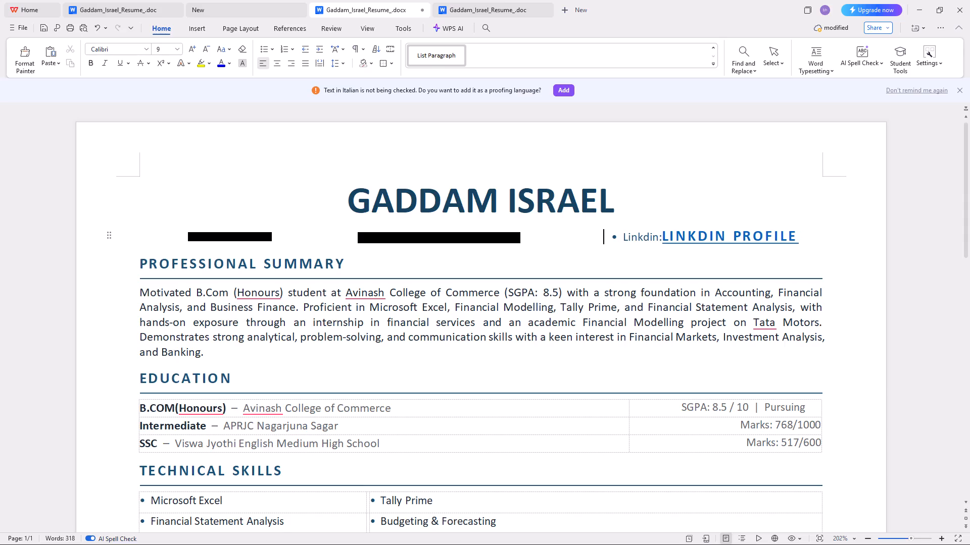
pyautogui.press('BackSpace')
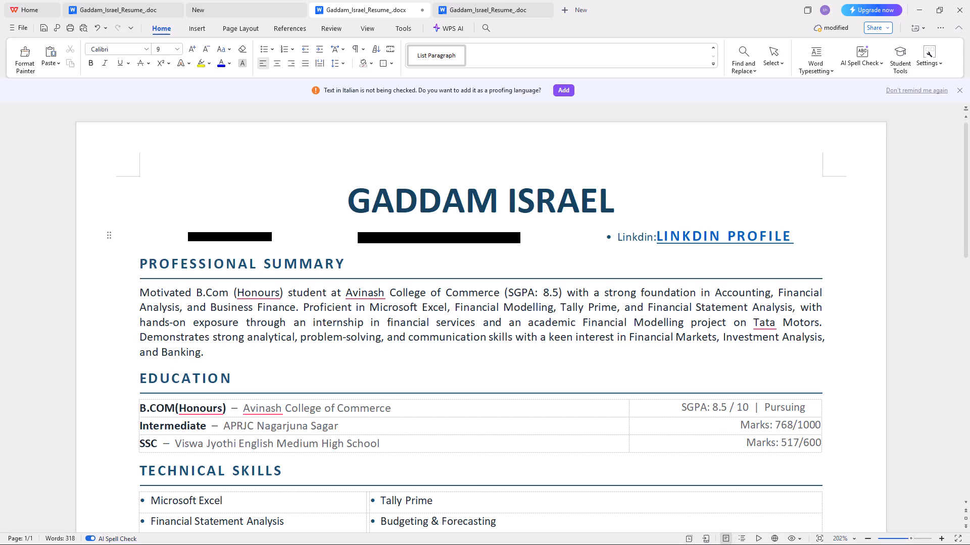
# Replace the Financial Statement Analysis entry under Technical Skills with Financial Modelling.
pyautogui.scroll(-4, 344, 295)
pyautogui.hscroll(1, 344, 295)
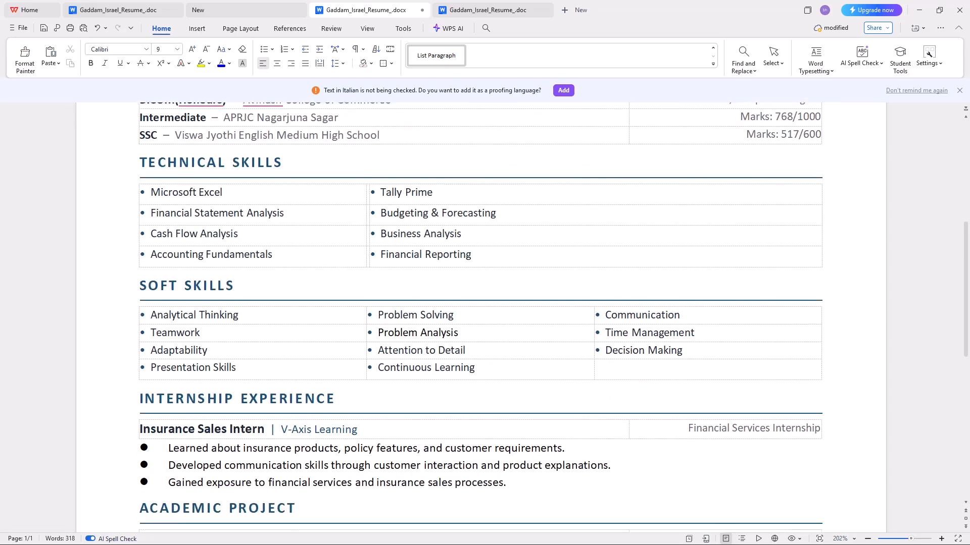
pyautogui.hscroll(2, 344, 295)
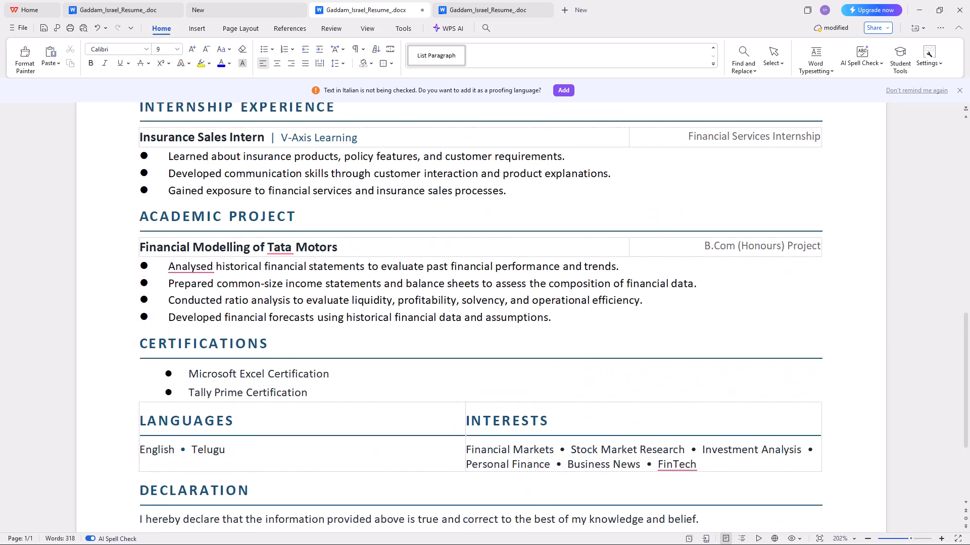
pyautogui.hscroll(1, 344, 295)
pyautogui.scroll(3, 344, 295)
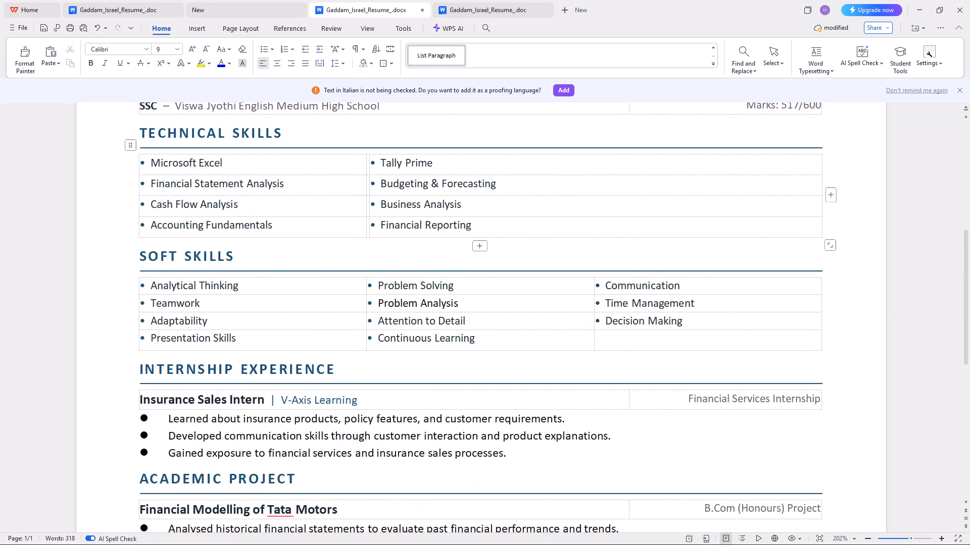
pyautogui.click(310, 188)
pyautogui.click(310, 188)
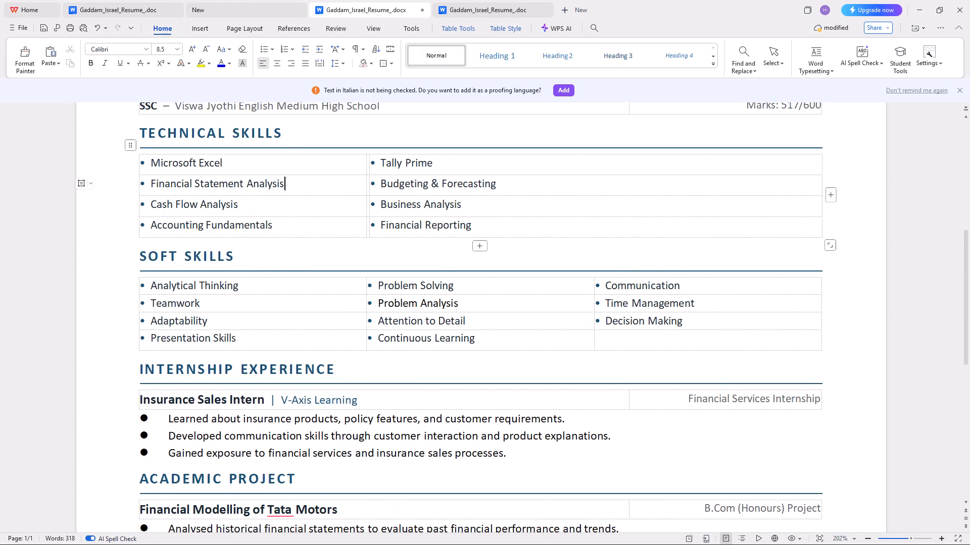
pyautogui.press('BackSpace')
pyautogui.press('BackSpace')
pyautogui.press('BackSpace')
pyautogui.press('BackSpace')
pyautogui.press('BackSpace')
pyautogui.press('BackSpace')
pyautogui.press('BackSpace')
pyautogui.press('BackSpace')
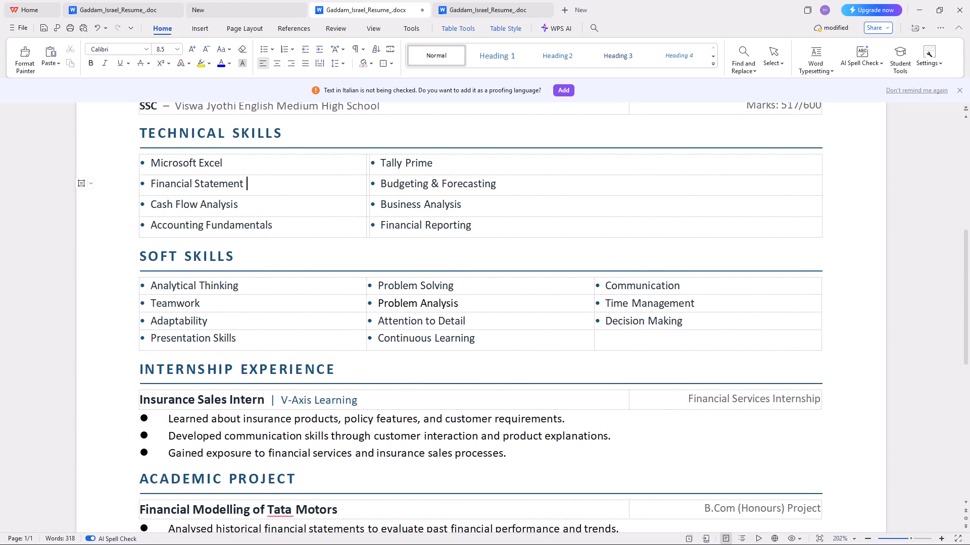
pyautogui.press('BackSpace')
pyautogui.press('BackSpace')
pyautogui.press('BackSpace')
pyautogui.press('BackSpace')
pyautogui.press('BackSpace')
pyautogui.press('BackSpace')
pyautogui.press('BackSpace')
pyautogui.press('BackSpace')
pyautogui.press('BackSpace')
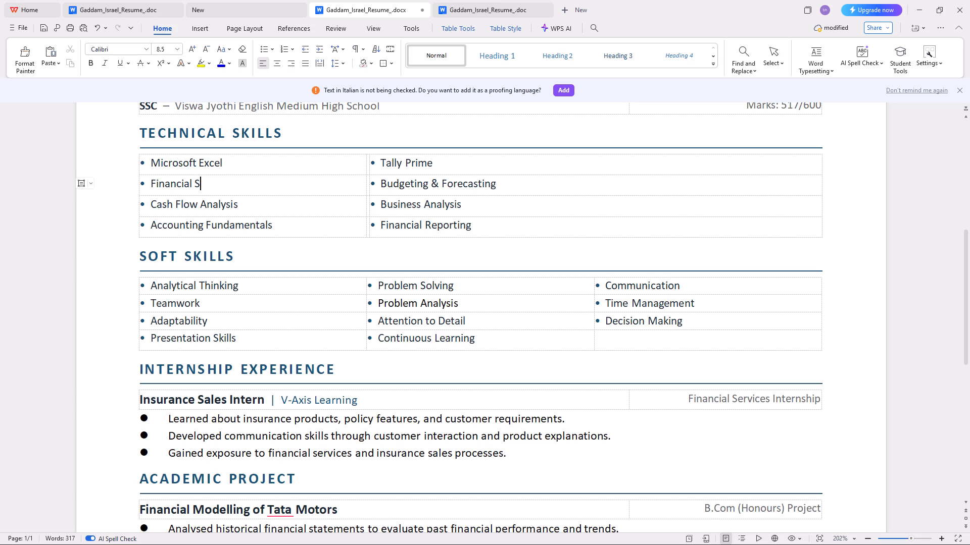
pyautogui.press('BackSpace')
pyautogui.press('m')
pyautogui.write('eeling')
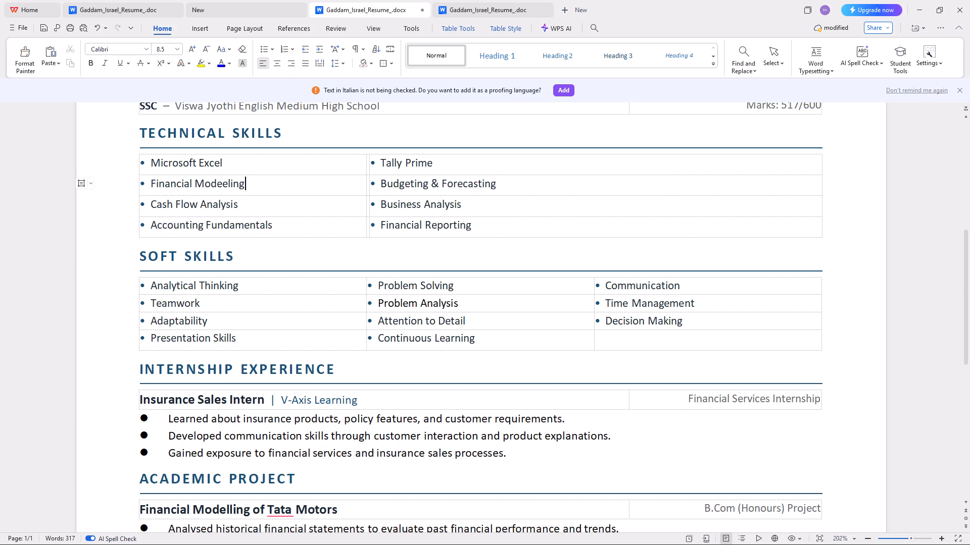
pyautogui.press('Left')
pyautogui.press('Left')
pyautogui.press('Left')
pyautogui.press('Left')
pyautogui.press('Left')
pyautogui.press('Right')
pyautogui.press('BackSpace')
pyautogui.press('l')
# Save the resume to Downloads as a Word 97-2003 document (.doc), named with the student's name followed by "ss docs".
pyautogui.click(9, 23)
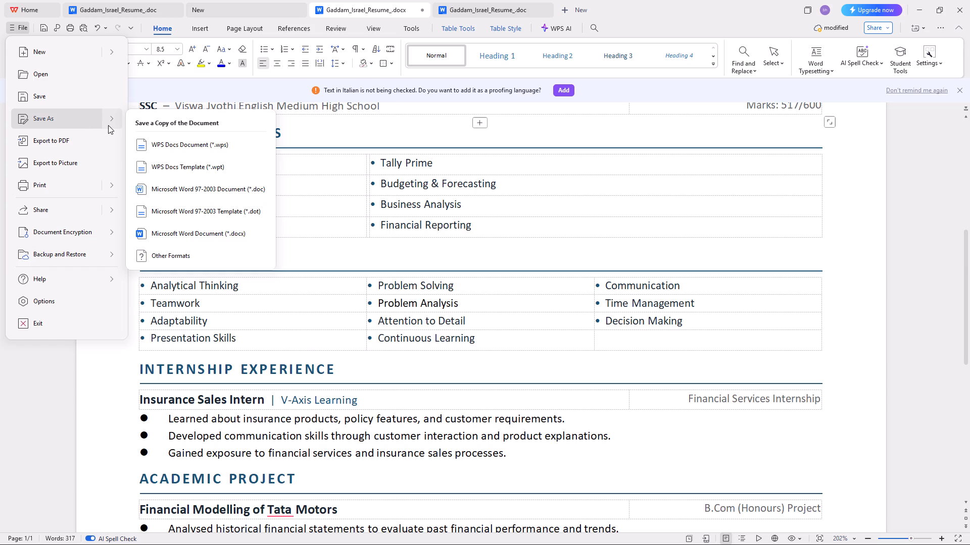
pyautogui.click(183, 197)
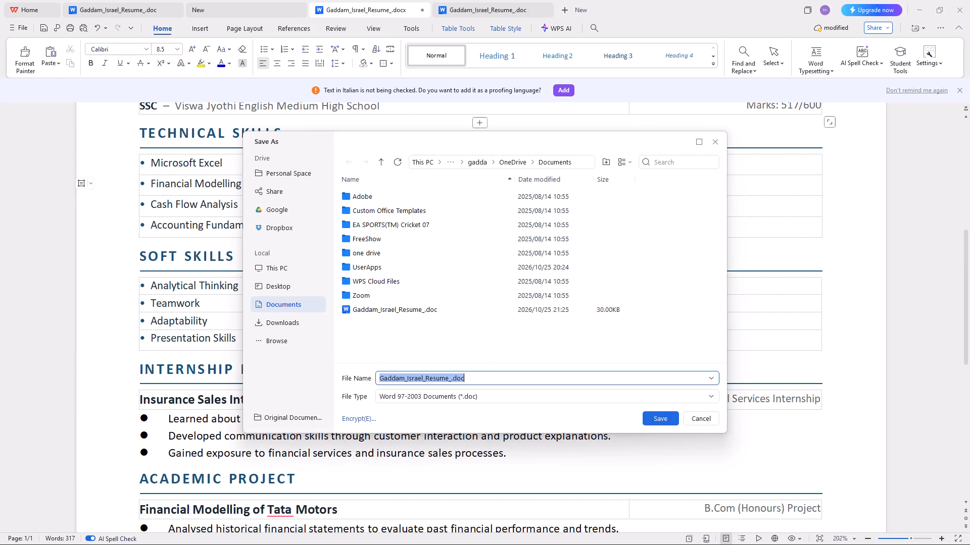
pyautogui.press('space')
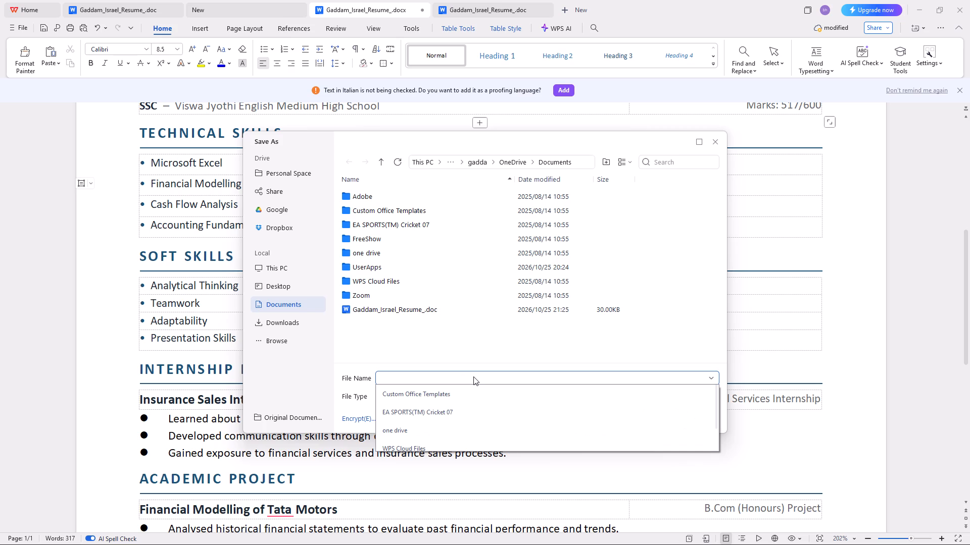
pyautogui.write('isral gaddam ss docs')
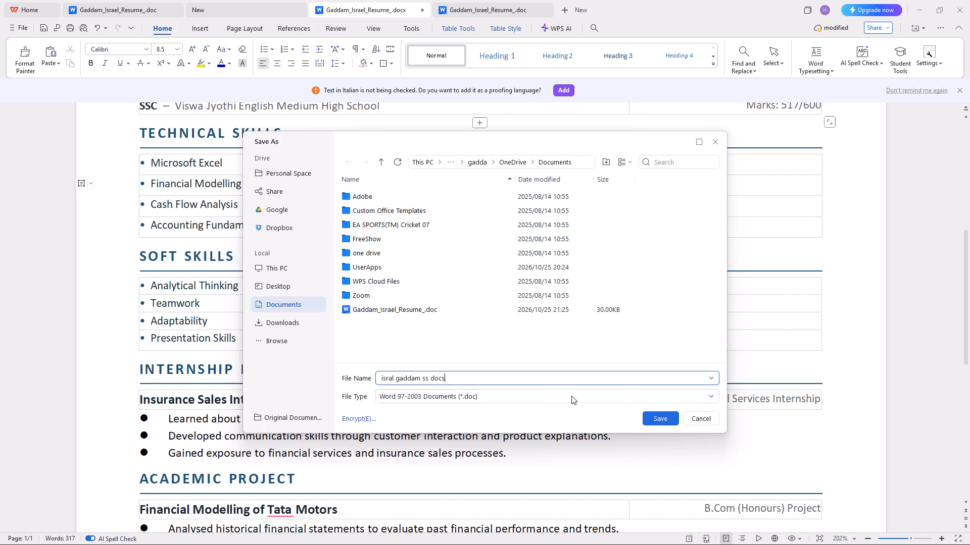
pyautogui.click(296, 321)
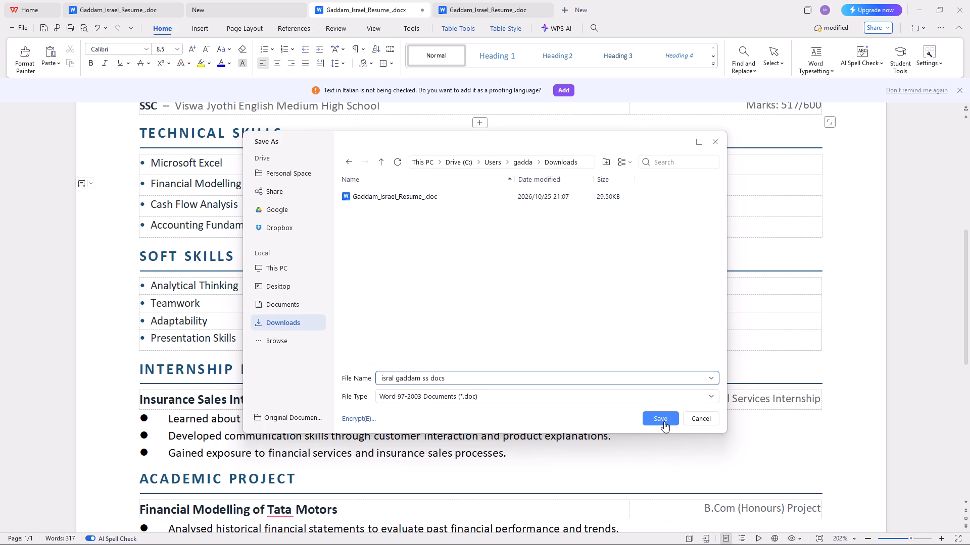
pyautogui.click(664, 421)
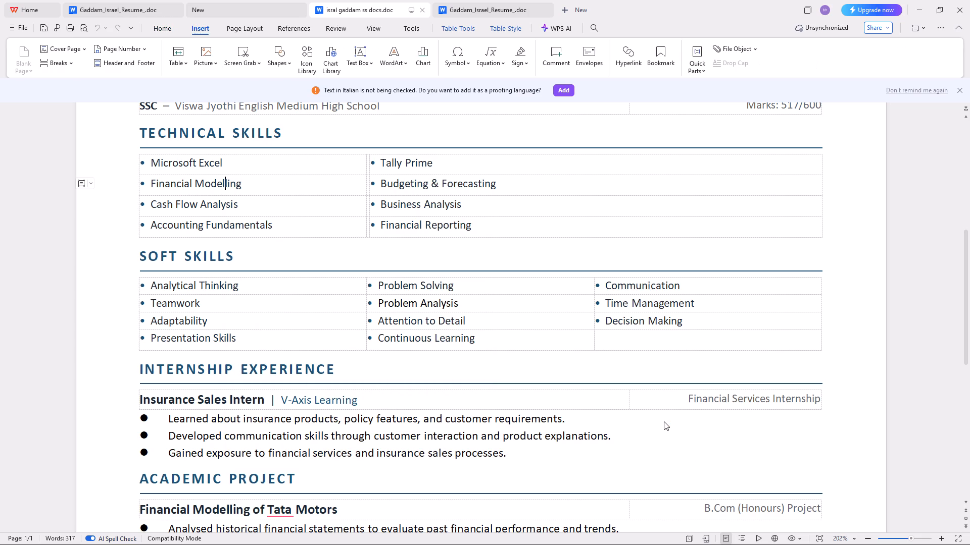
# Switch to File Explorer and copy the newly saved "ss docs" resume file from the Downloads folder.
pyautogui.click(454, 536)
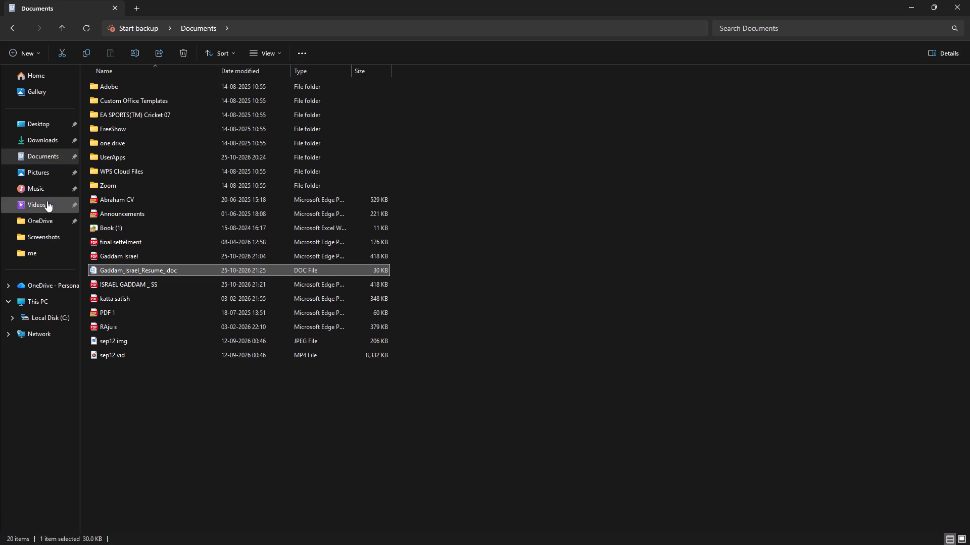
pyautogui.click(44, 144)
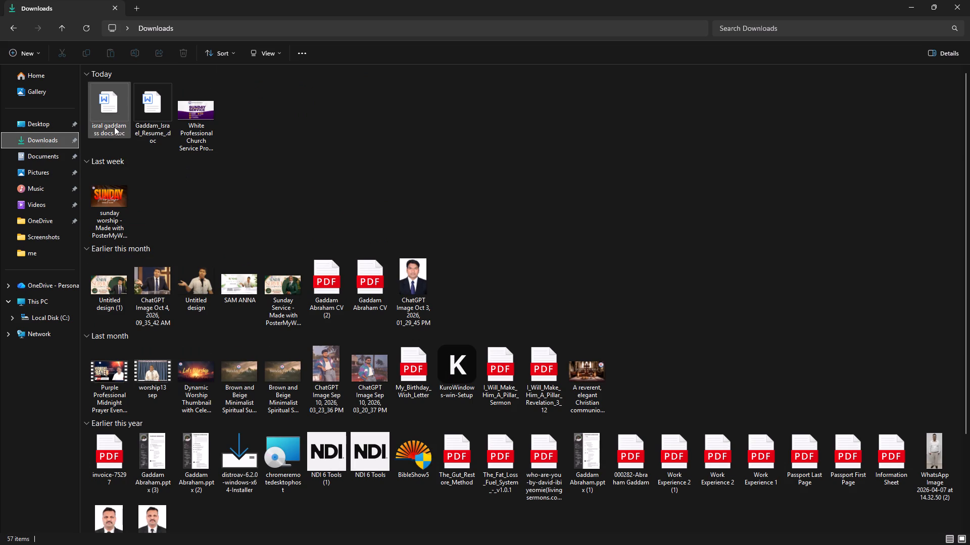
pyautogui.click(114, 127)
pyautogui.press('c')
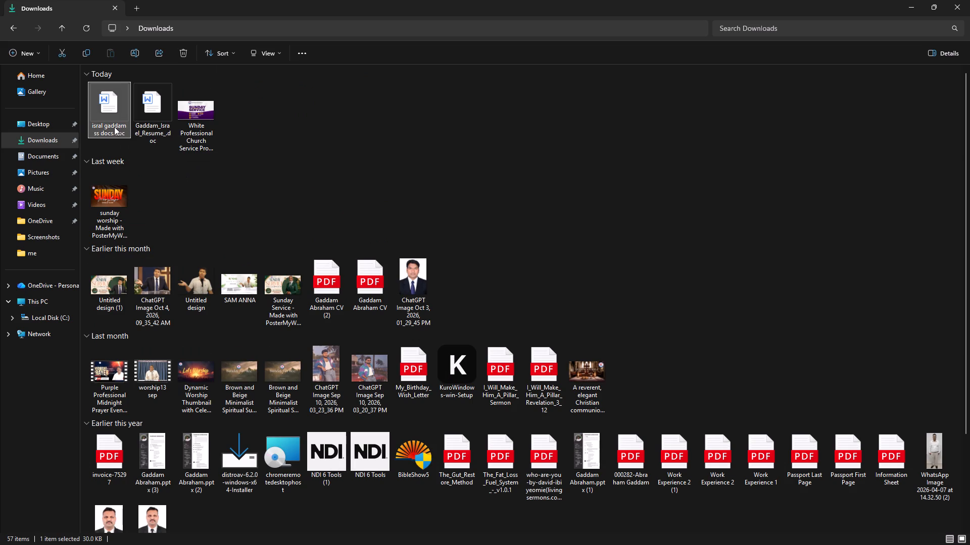
pyautogui.click(98, 109)
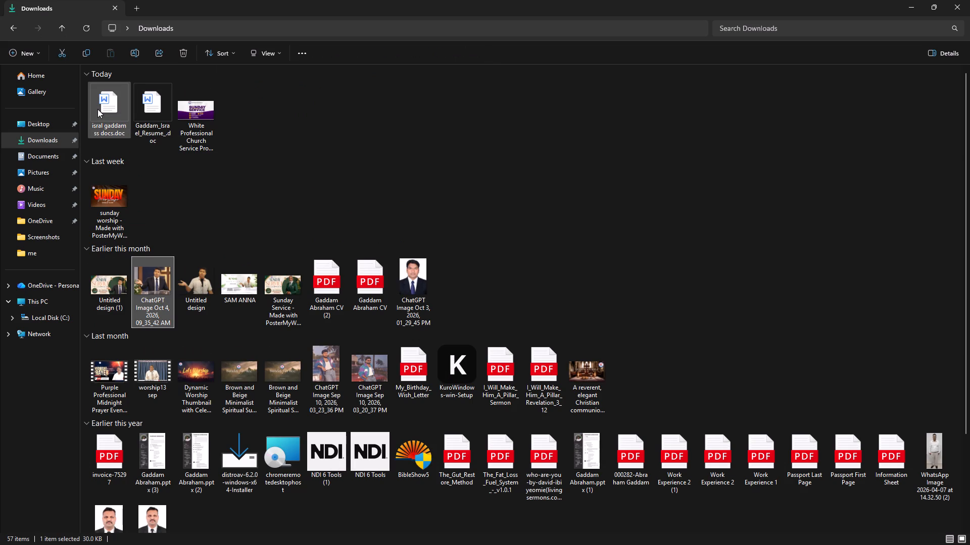
pyautogui.hotkey('ctrl', 'c')
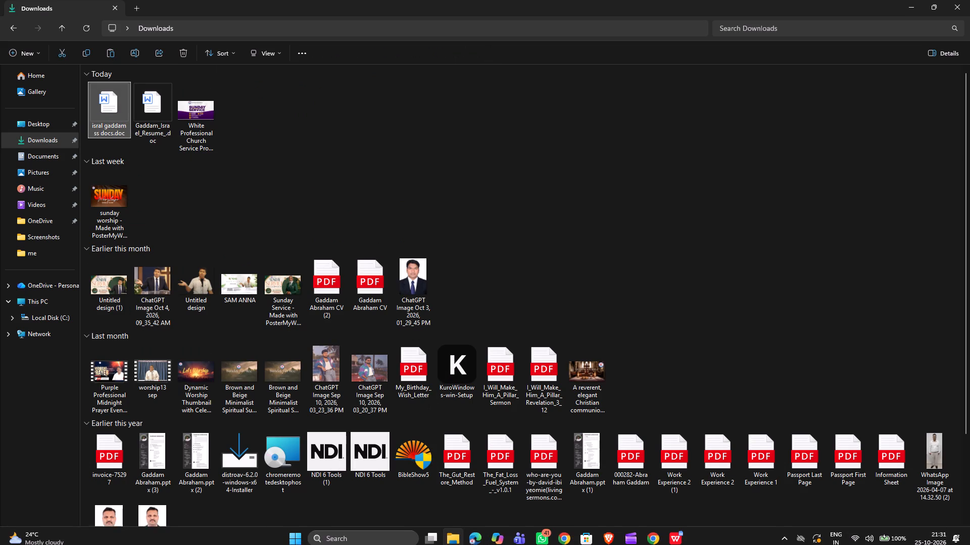
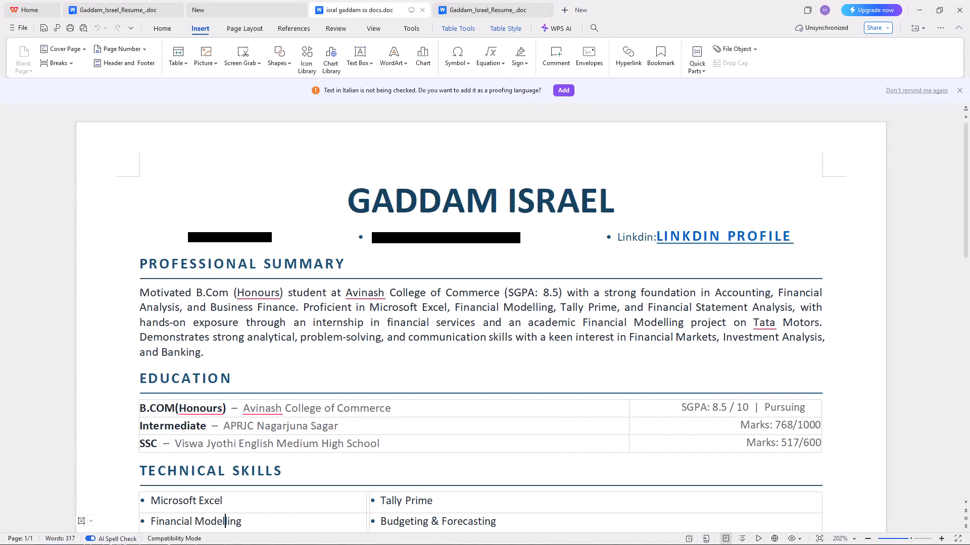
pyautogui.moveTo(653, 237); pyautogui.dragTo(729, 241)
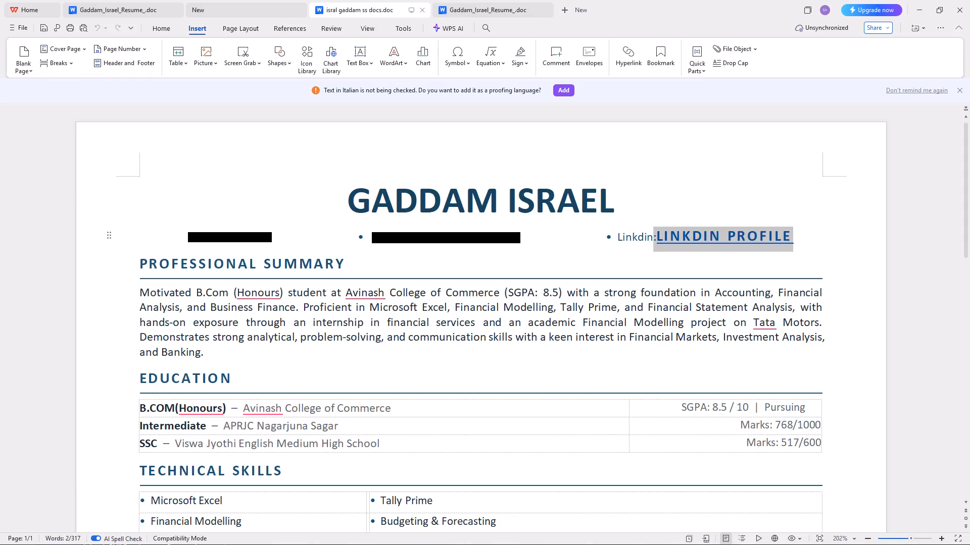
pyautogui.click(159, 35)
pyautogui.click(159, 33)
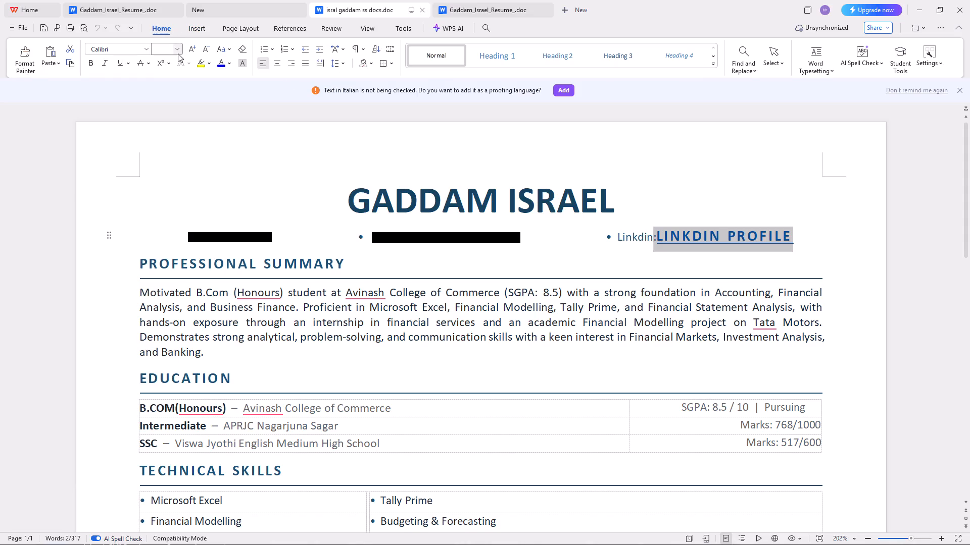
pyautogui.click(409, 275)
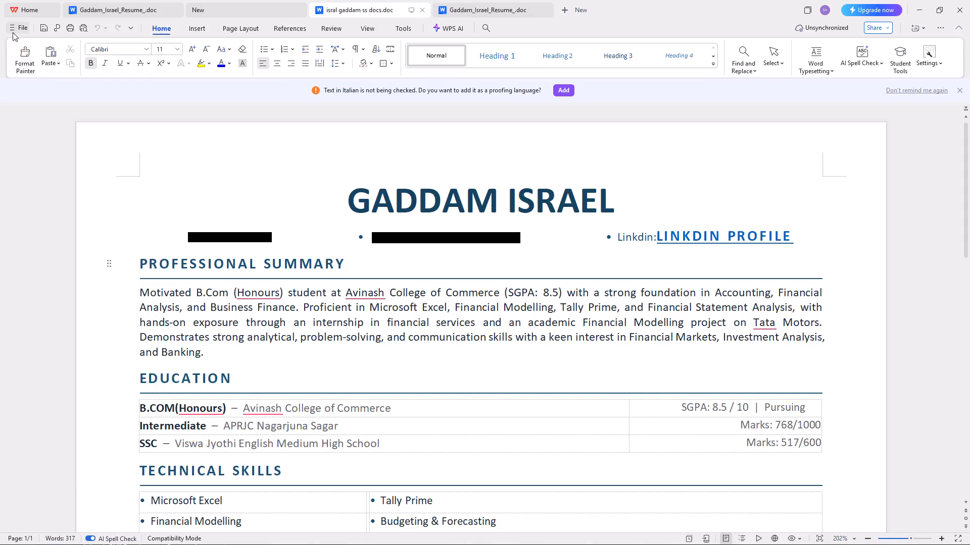
# Save a copy of the resume to Downloads in PDF format, named with the student's full name in capitals.
pyautogui.click(13, 32)
pyautogui.click(49, 125)
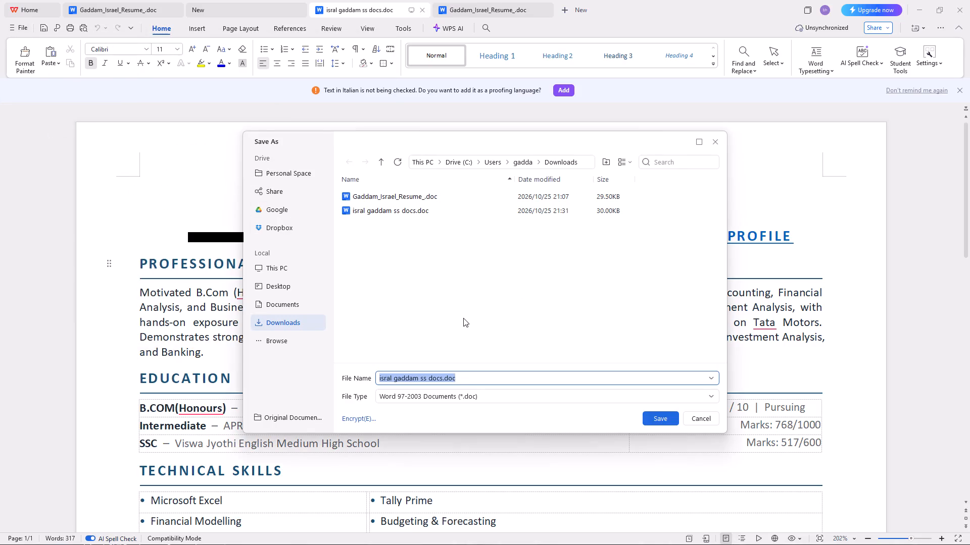
pyautogui.click(709, 398)
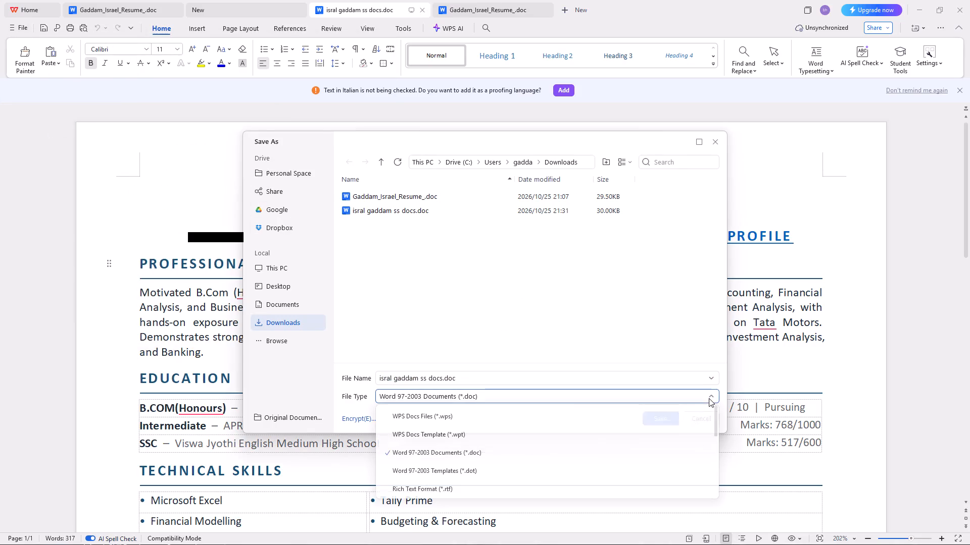
pyautogui.scroll(-1, 537, 474)
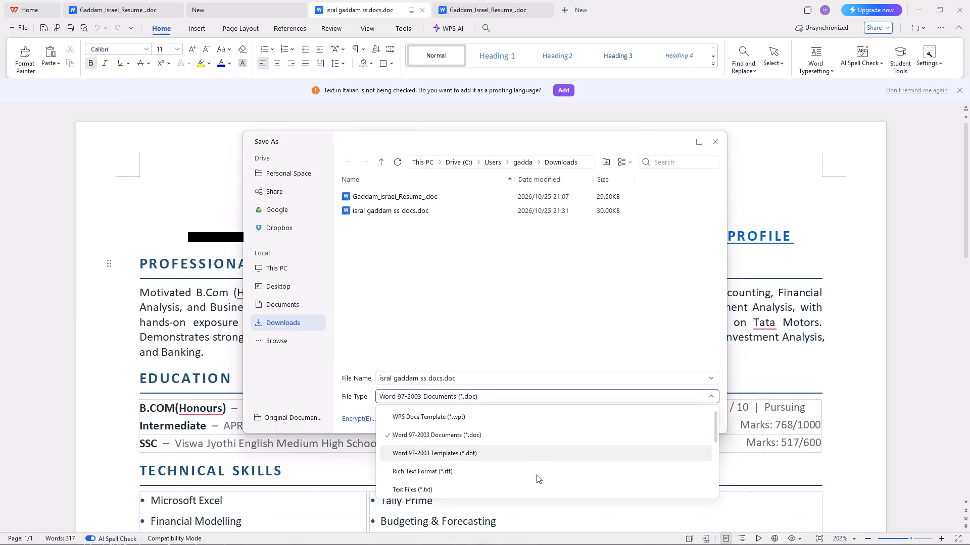
pyautogui.scroll(-2, 537, 474)
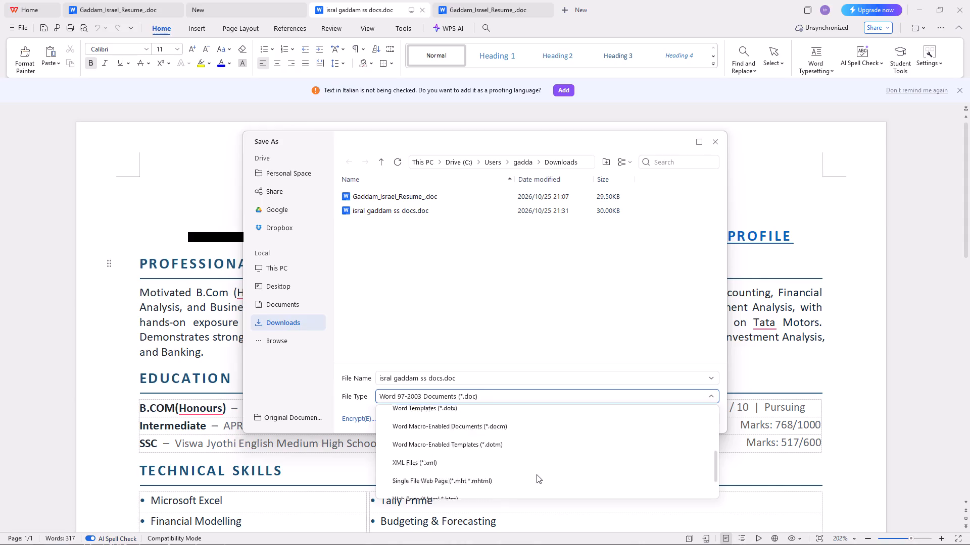
pyautogui.scroll(-1, 537, 474)
pyautogui.click(463, 493)
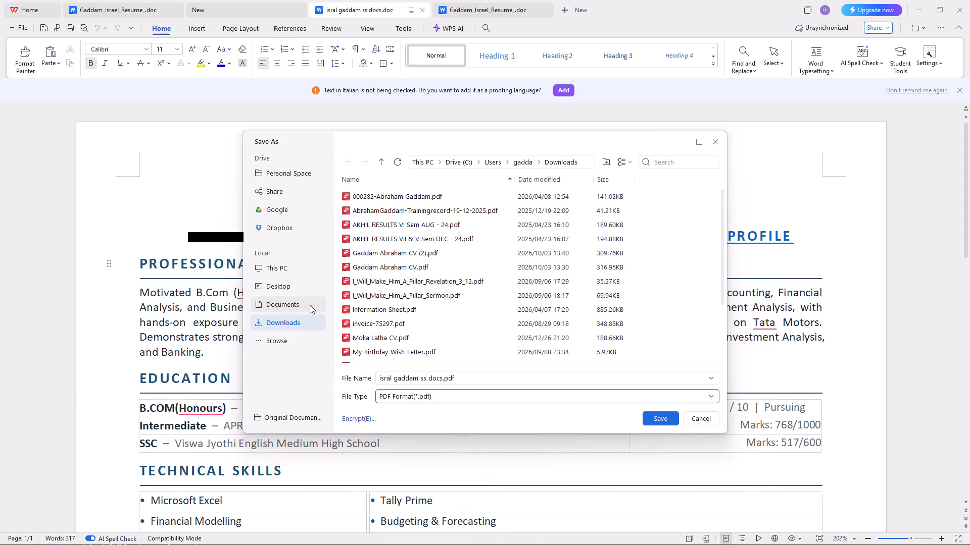
pyautogui.click(495, 380)
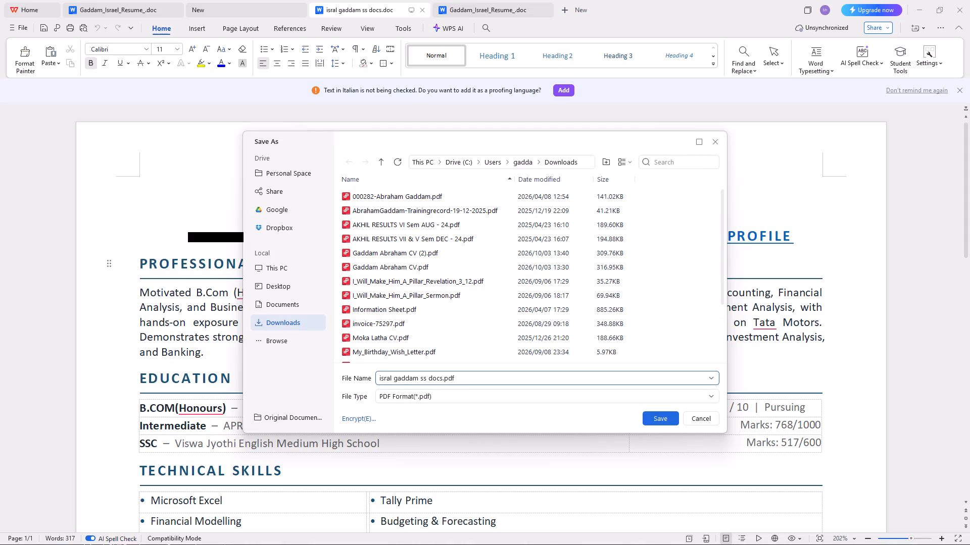
pyautogui.press('BackSpace')
pyautogui.press('BackSpace')
pyautogui.press('BackSpace')
pyautogui.press('BackSpace')
pyautogui.press('BackSpace')
pyautogui.press('BackSpace')
pyautogui.press('BackSpace')
pyautogui.press('BackSpace')
pyautogui.press('BackSpace')
pyautogui.press('BackSpace')
pyautogui.press('BackSpace')
pyautogui.press('BackSpace')
pyautogui.press('BackSpace')
pyautogui.press('BackSpace')
pyautogui.press('BackSpace')
pyautogui.press('BackSpace')
pyautogui.press('BackSpace')
pyautogui.press('BackSpace')
pyautogui.press('BackSpace')
pyautogui.press('BackSpace')
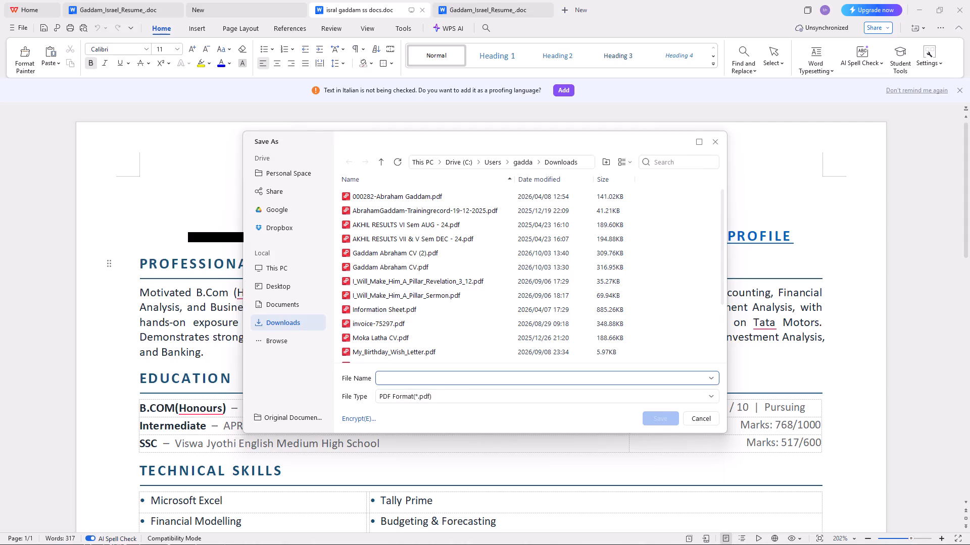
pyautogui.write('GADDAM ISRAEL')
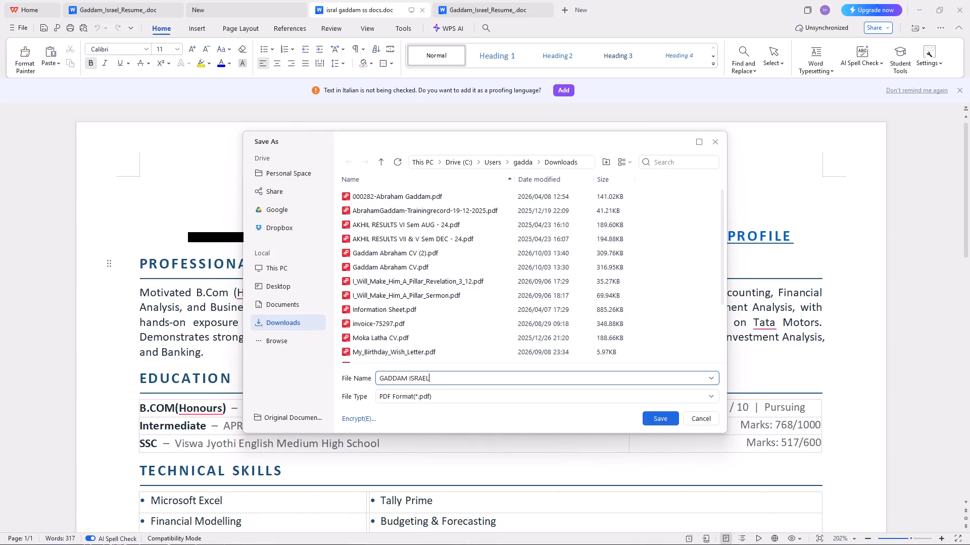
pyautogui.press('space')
# Complete the PDF export of the resume to Downloads under the capitalised student name already entered.
pyautogui.click(653, 420)
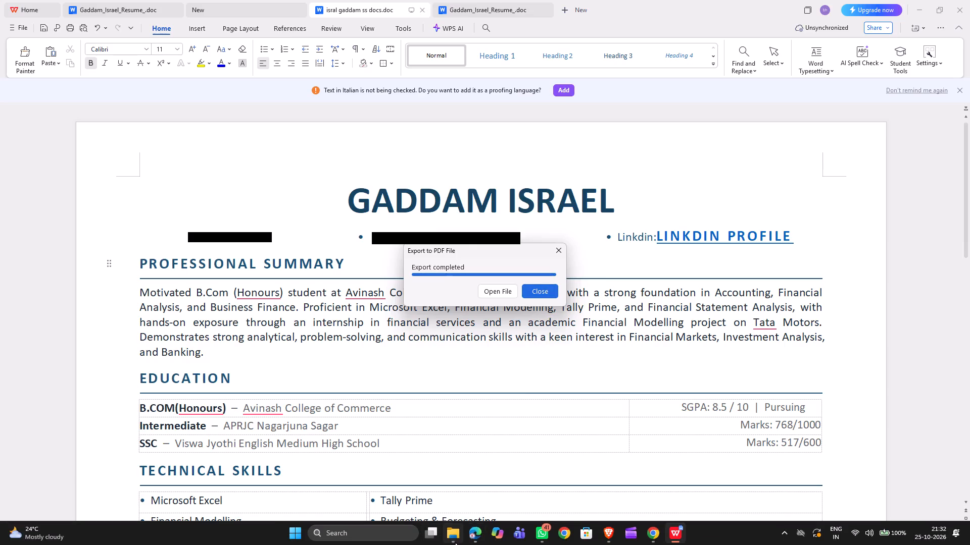
# Switch to File Explorer and copy the newly exported PDF resume from the Downloads folder.
pyautogui.click(453, 541)
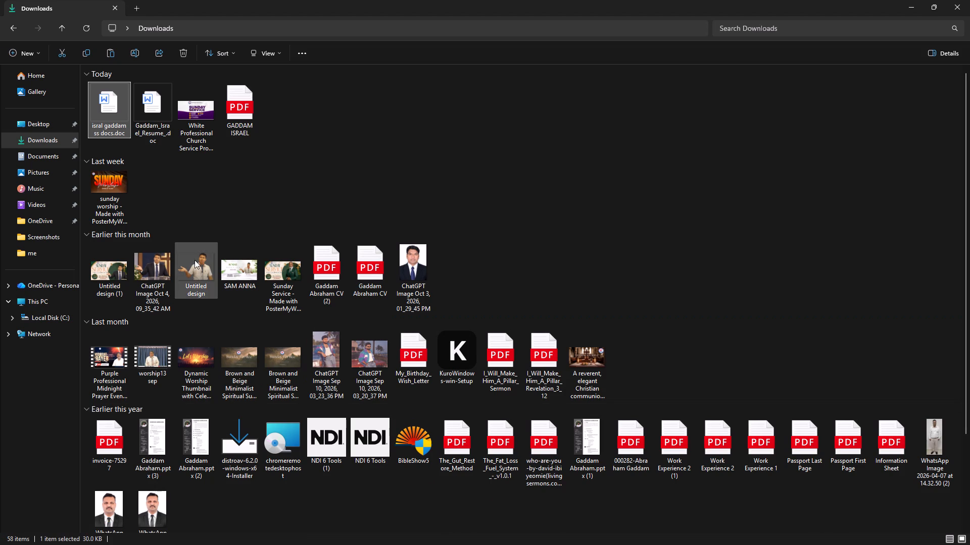
pyautogui.click(242, 132)
pyautogui.hotkey('ctrl', 'c')
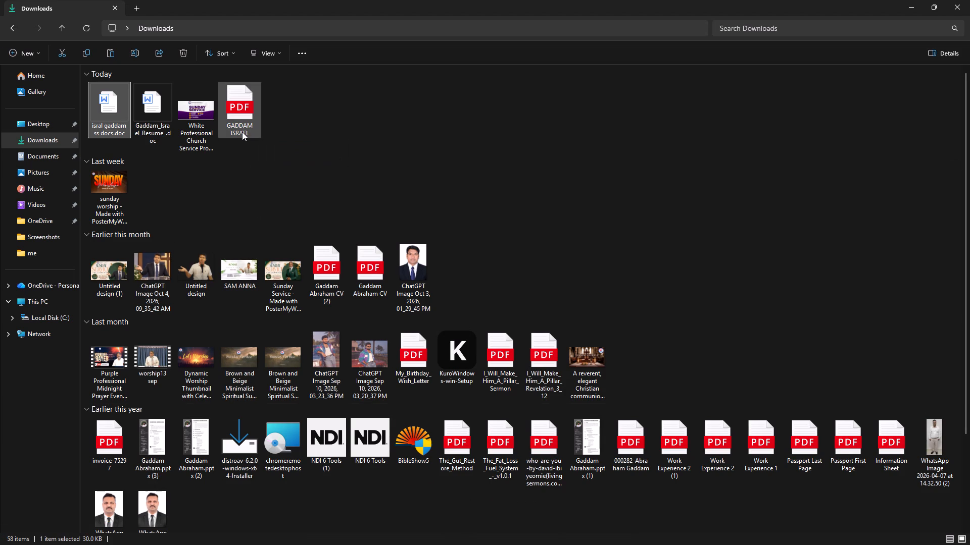
pyautogui.hotkey('ctrl', 'c')
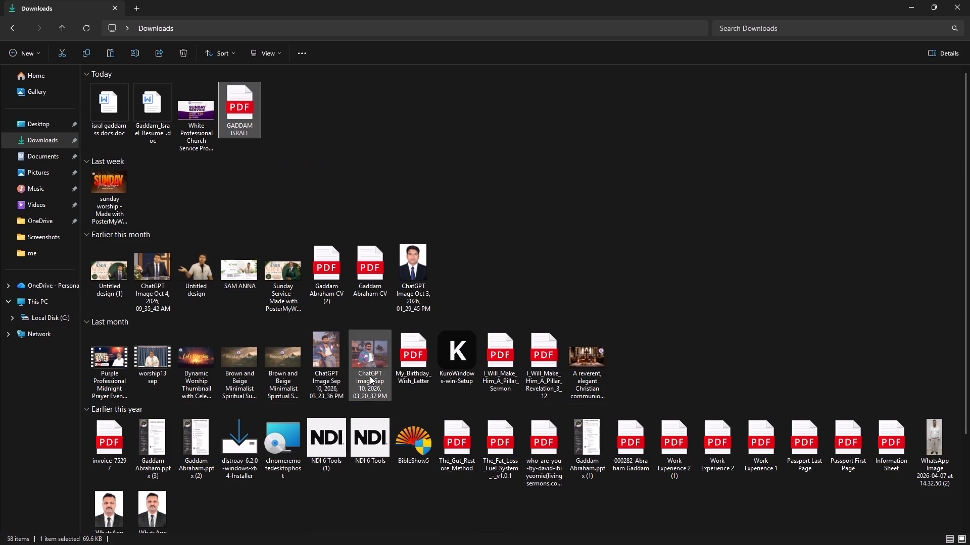
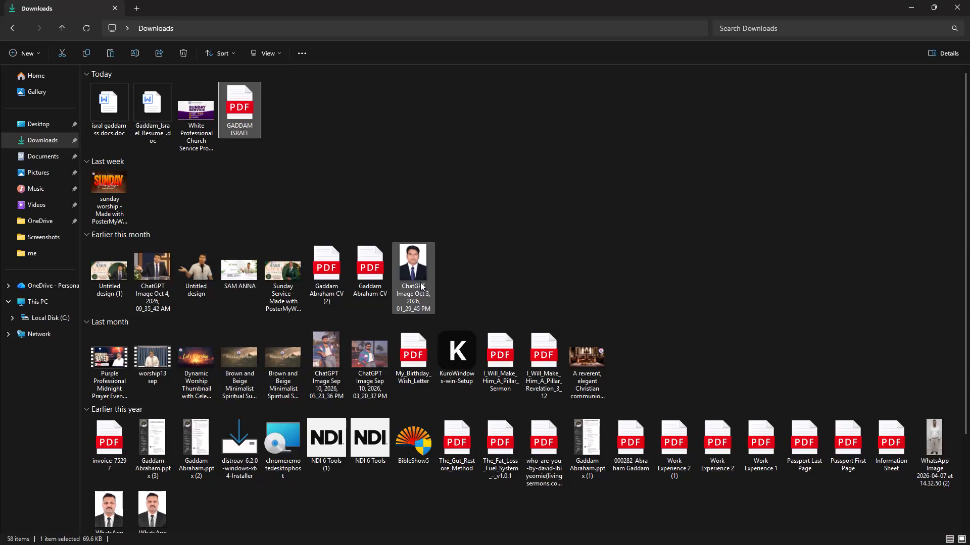
# Open the portrait image "ChatGPT Image Oct 3, 2026, 01_29_45 PM" from Downloads in Photos, using that app just once.
pyautogui.click(420, 282)
pyautogui.doubleClick(420, 282)
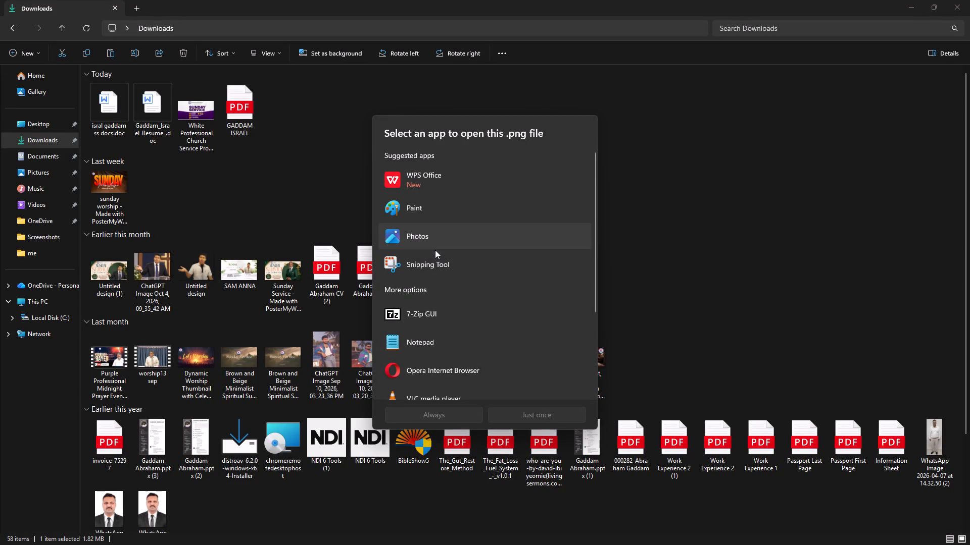
pyautogui.click(435, 250)
pyautogui.click(513, 414)
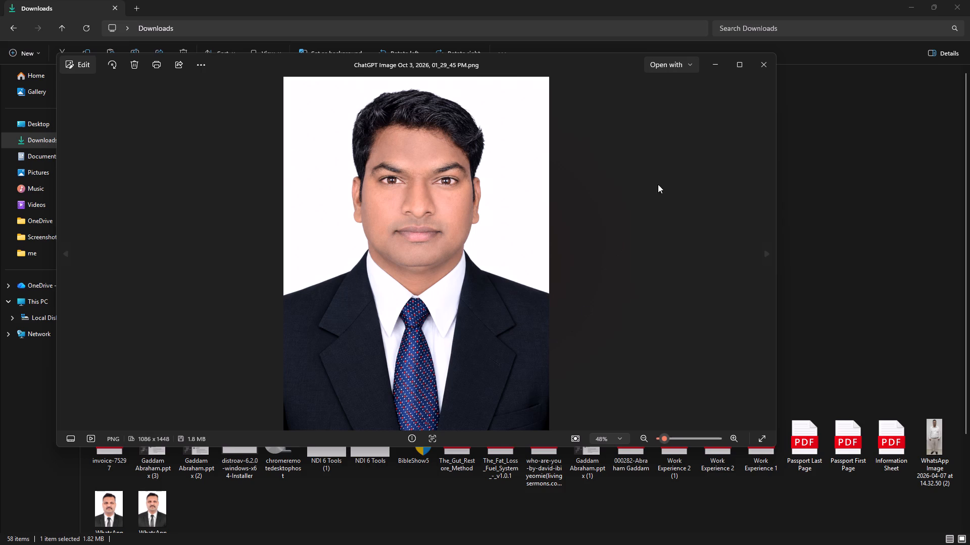
# Close the portrait photo and review the room attendant CV (2) PDF from the Downloads folder, closing it when done.
pyautogui.click(768, 61)
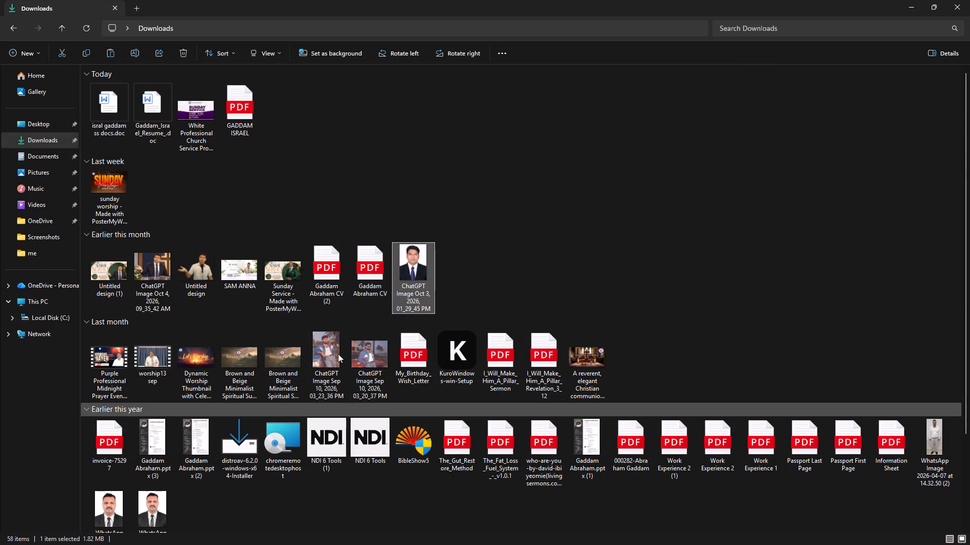
pyautogui.scroll(-2, 338, 354)
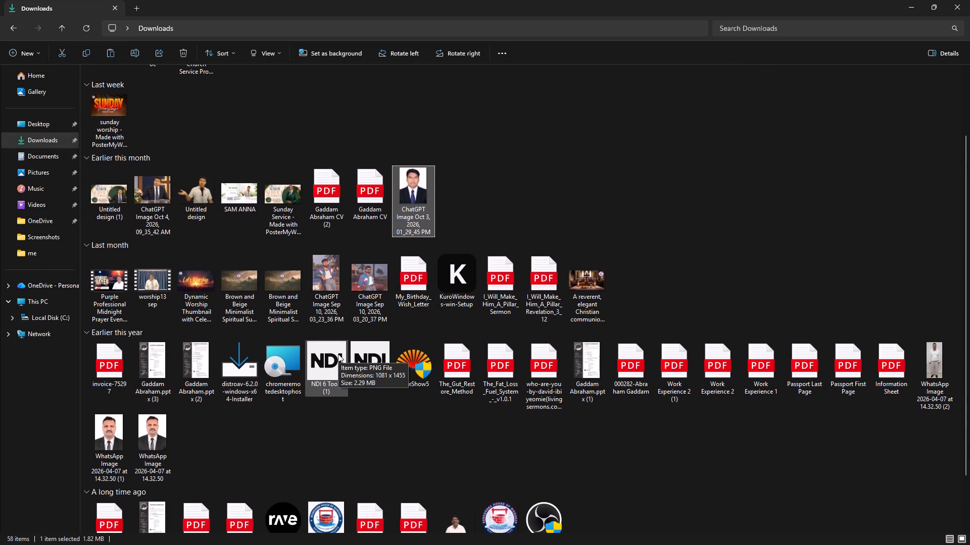
pyautogui.doubleClick(323, 219)
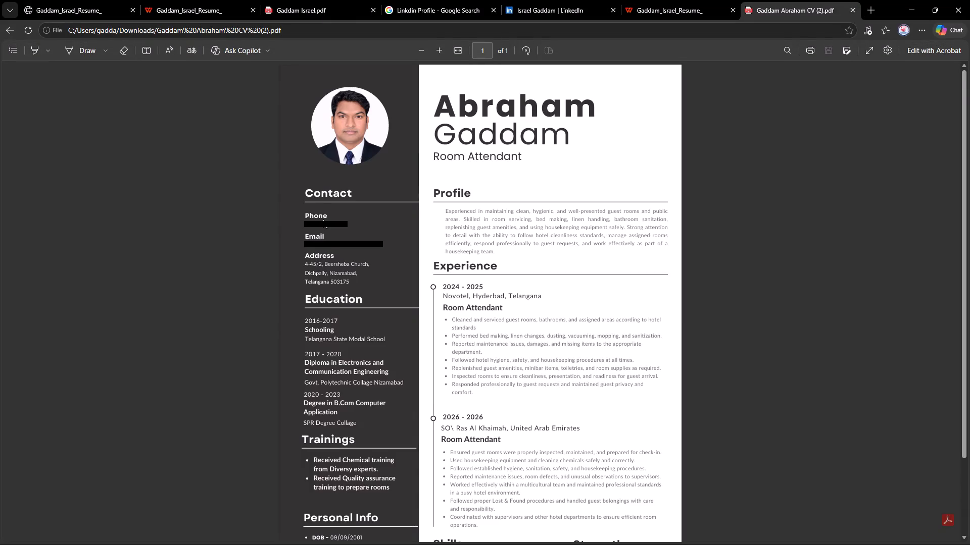
pyautogui.scroll(-4, 323, 219)
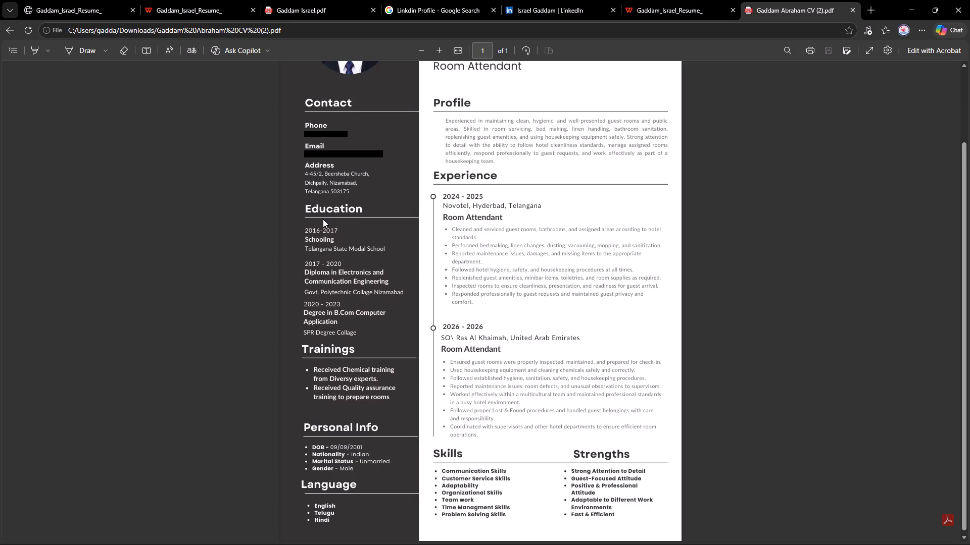
pyautogui.hscroll(1, 324, 224)
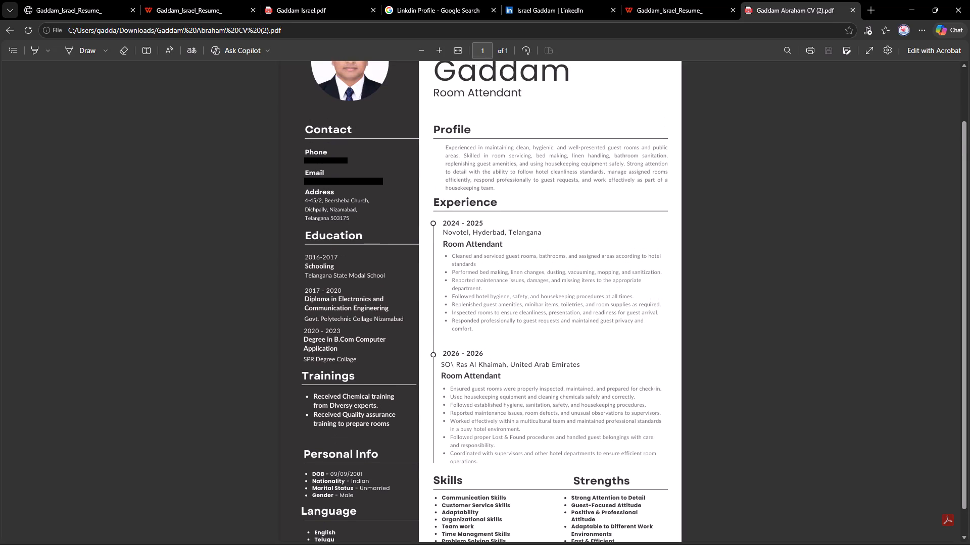
pyautogui.hscroll(1, 324, 224)
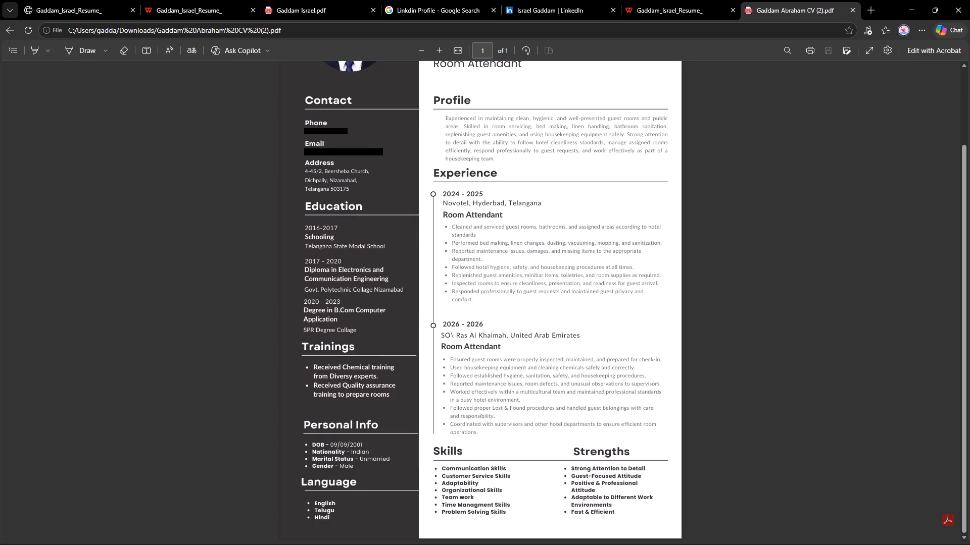
pyautogui.click(342, 199)
pyautogui.moveTo(342, 199); pyautogui.dragTo(350, 205)
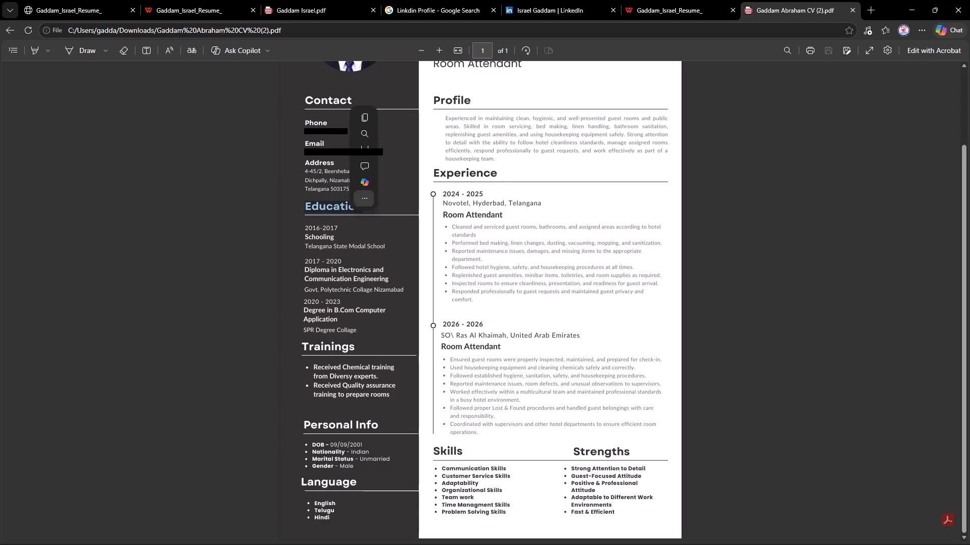
pyautogui.moveTo(350, 205); pyautogui.dragTo(396, 211)
pyautogui.scroll(4, 398, 221)
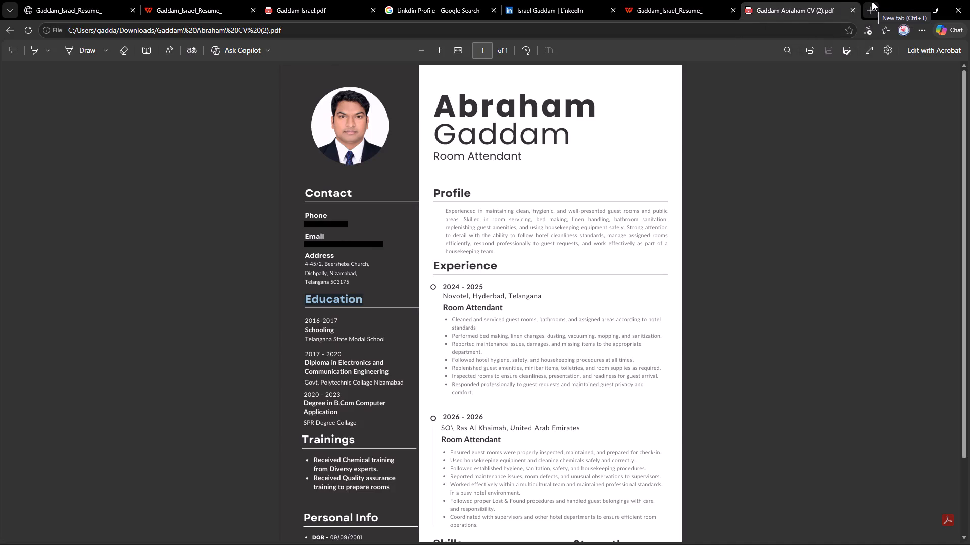
pyautogui.click(856, 7)
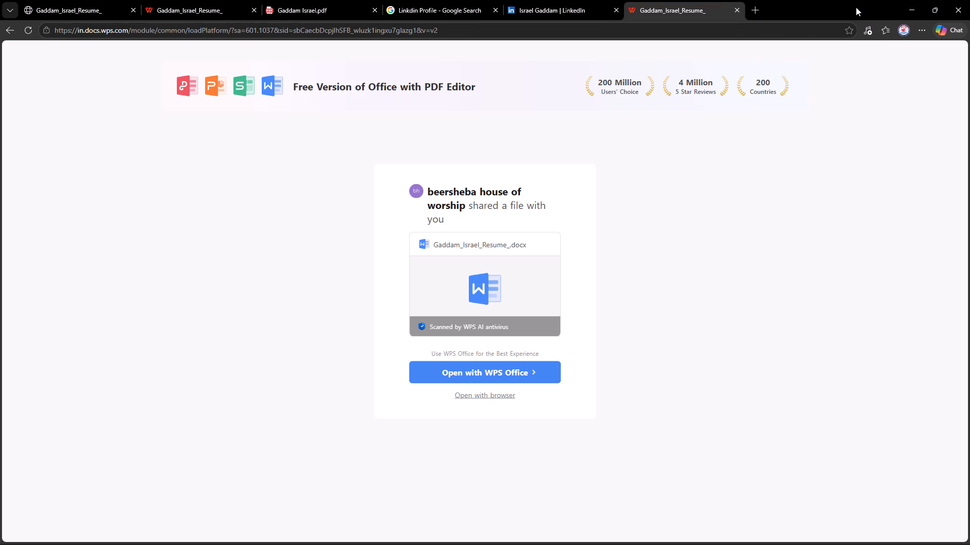
# Close the duplicate WPS shared-file tab for the resume.
pyautogui.click(733, 10)
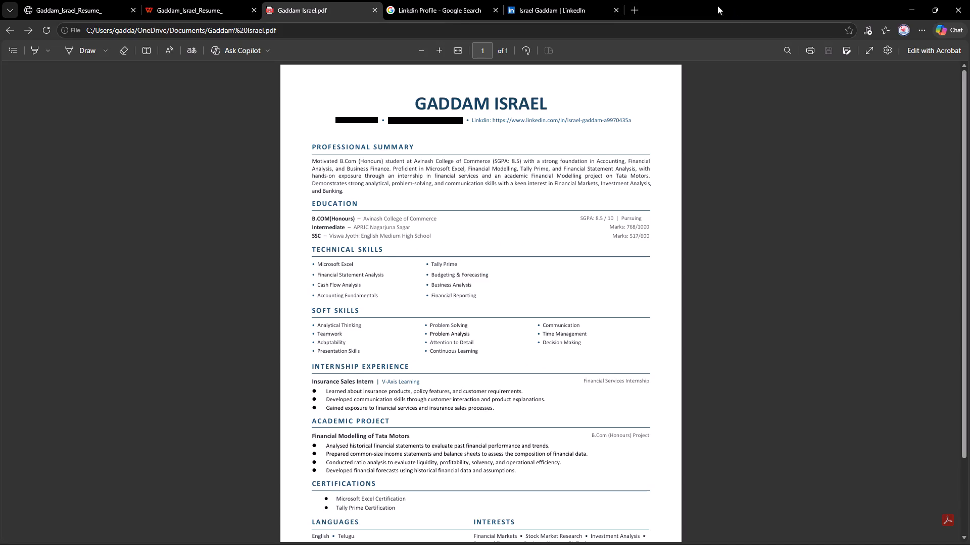
# Look through the images of the IPR in Innovation seminar post on the student's LinkedIn profile and close the viewer.
pyautogui.click(616, 15)
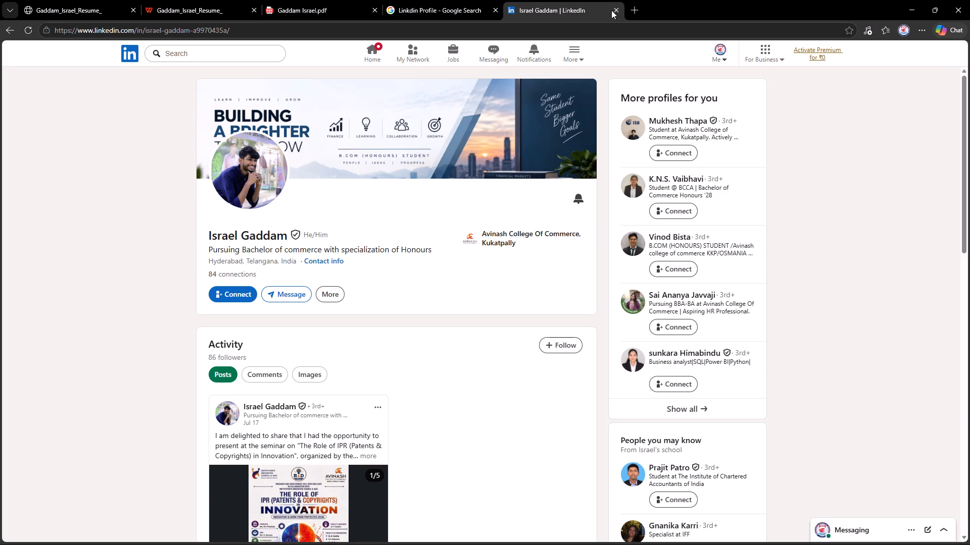
pyautogui.click(611, 10)
pyautogui.scroll(-4, 448, 306)
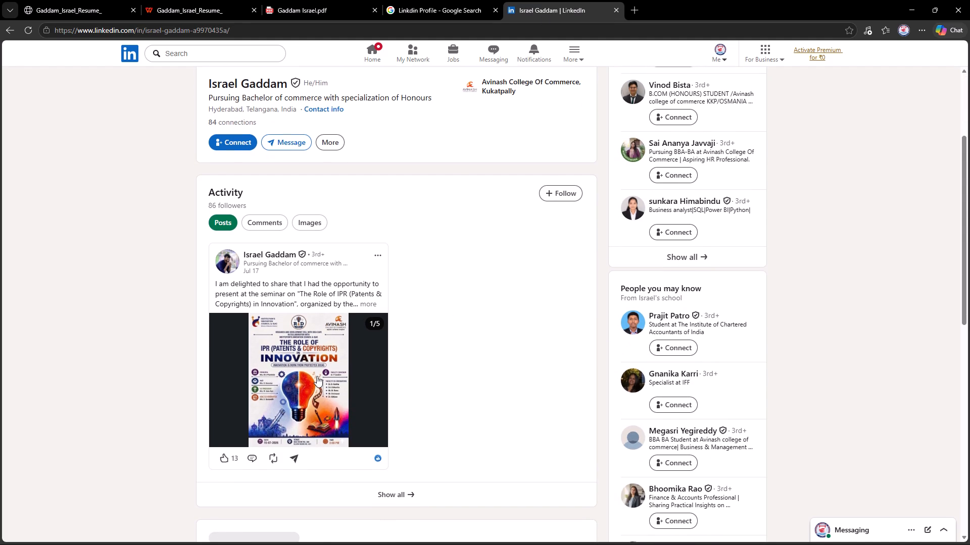
pyautogui.click(317, 376)
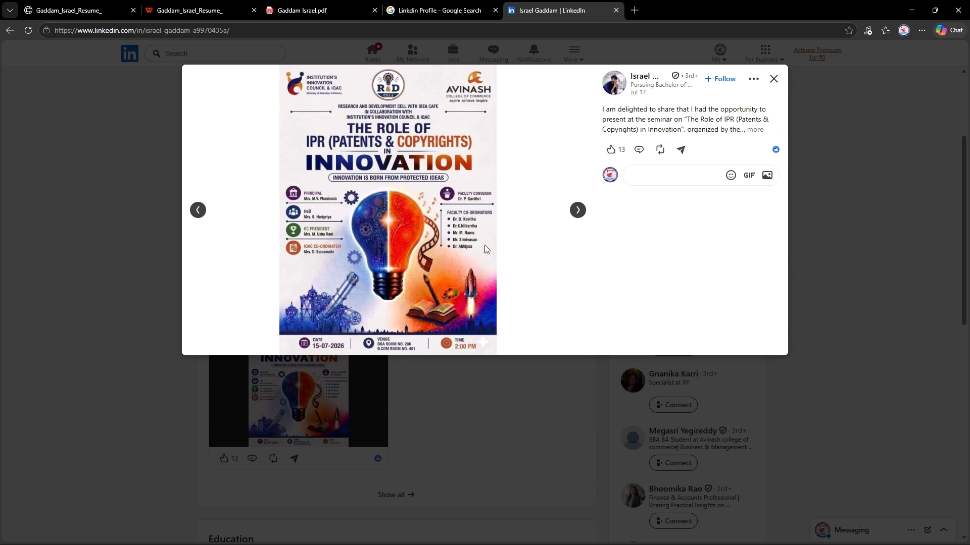
pyautogui.click(573, 214)
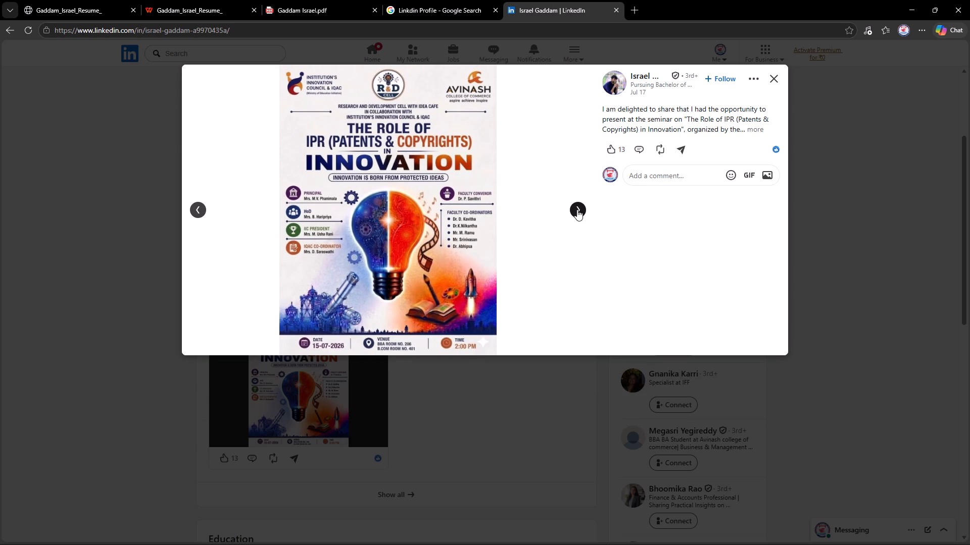
pyautogui.click(577, 209)
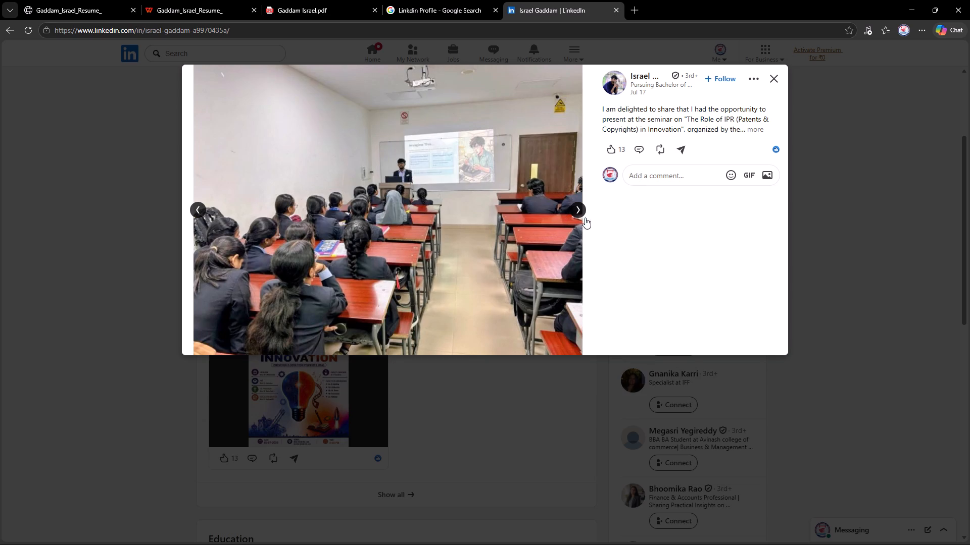
pyautogui.click(576, 209)
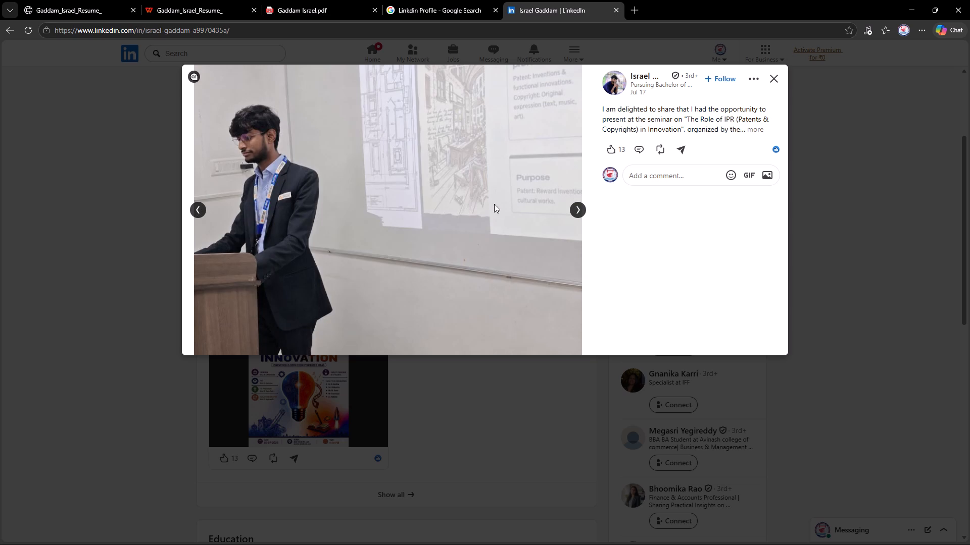
pyautogui.click(574, 212)
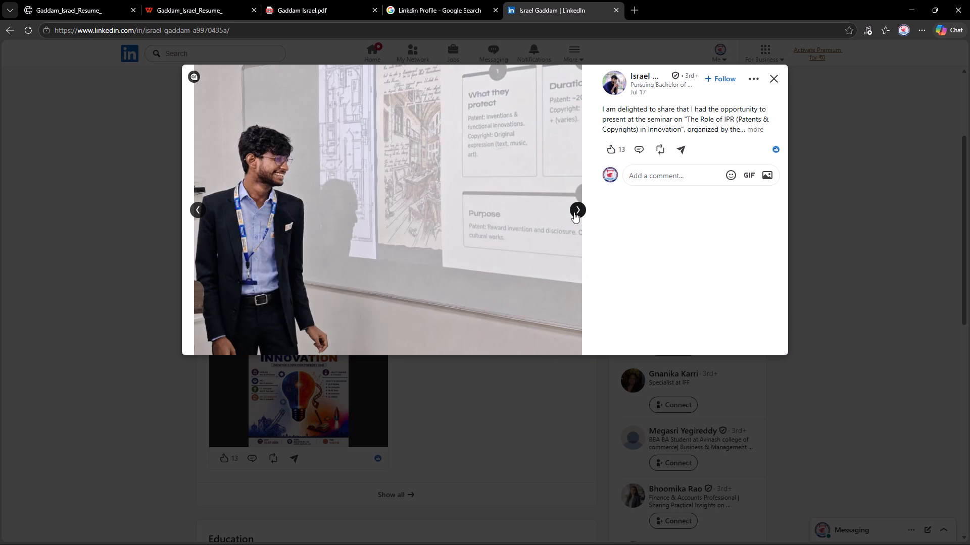
pyautogui.click(577, 209)
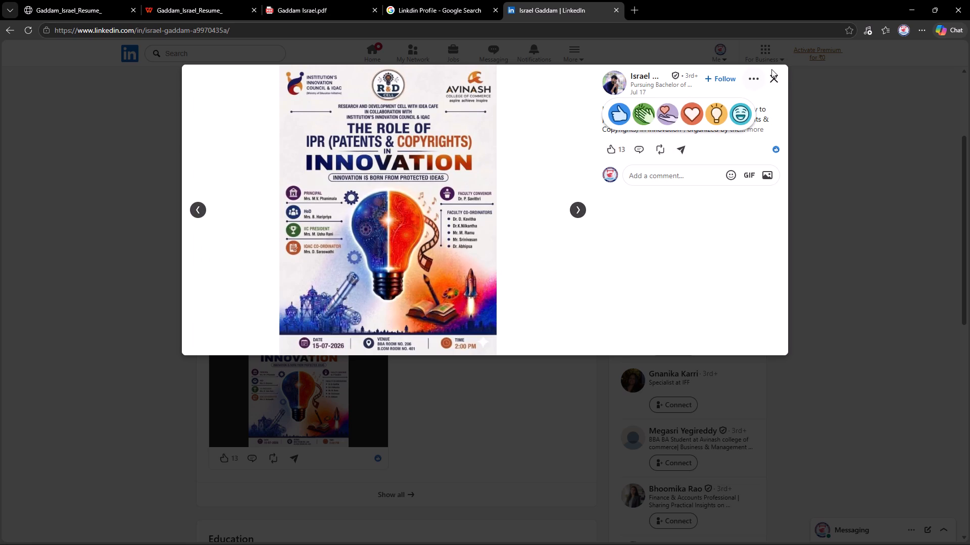
pyautogui.click(770, 75)
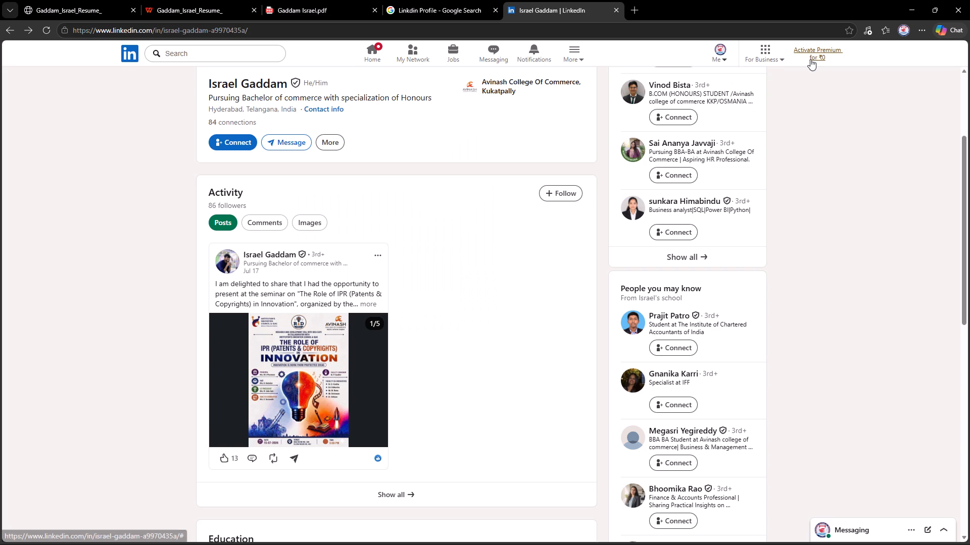
# Close the remaining LinkedIn, Google search, resume PDF and WPS browser tabs, and the Downloads window.
pyautogui.click(616, 13)
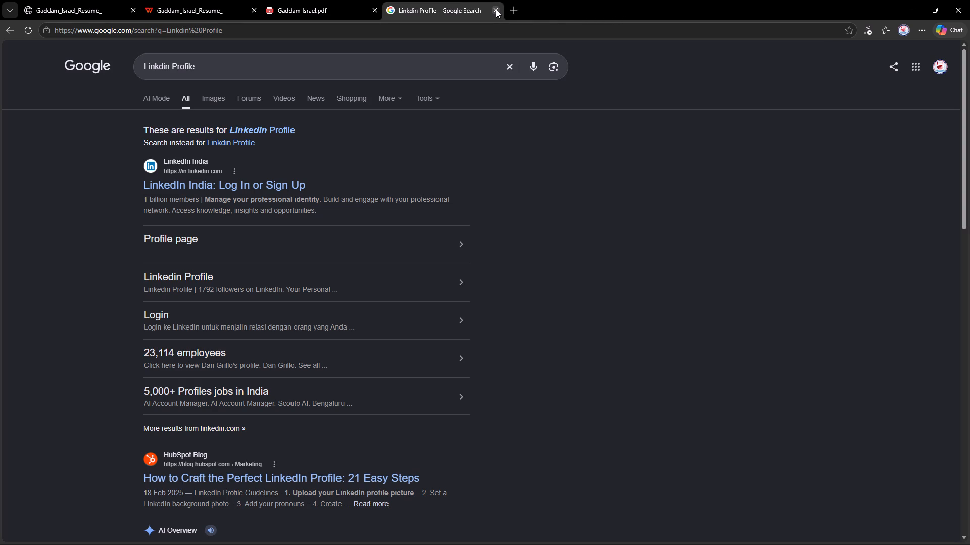
pyautogui.click(496, 9)
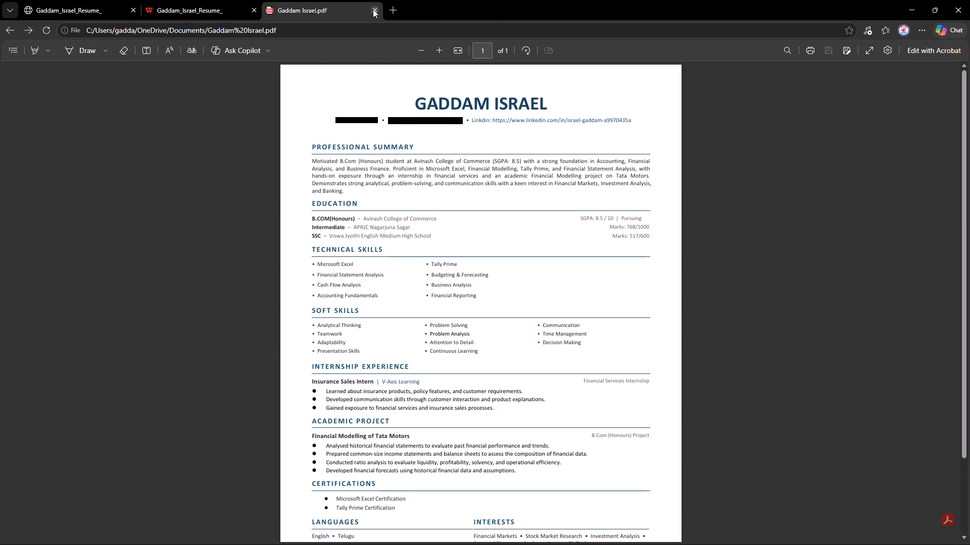
pyautogui.click(373, 10)
pyautogui.click(254, 9)
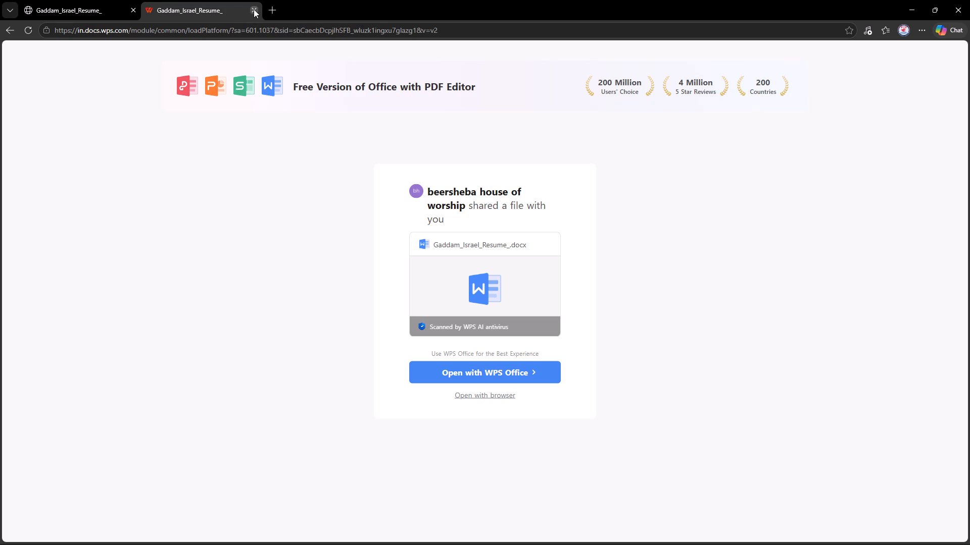
pyautogui.click(134, 10)
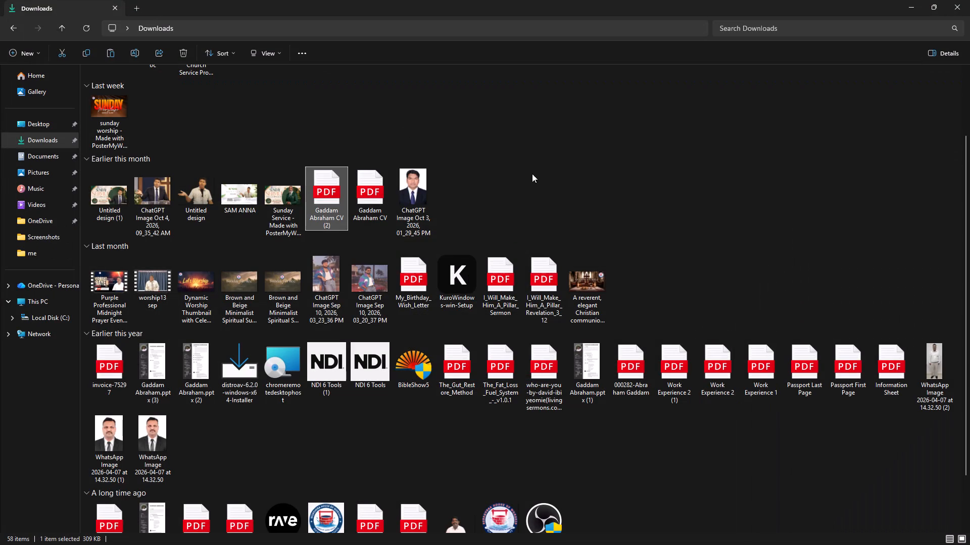
pyautogui.click(956, 6)
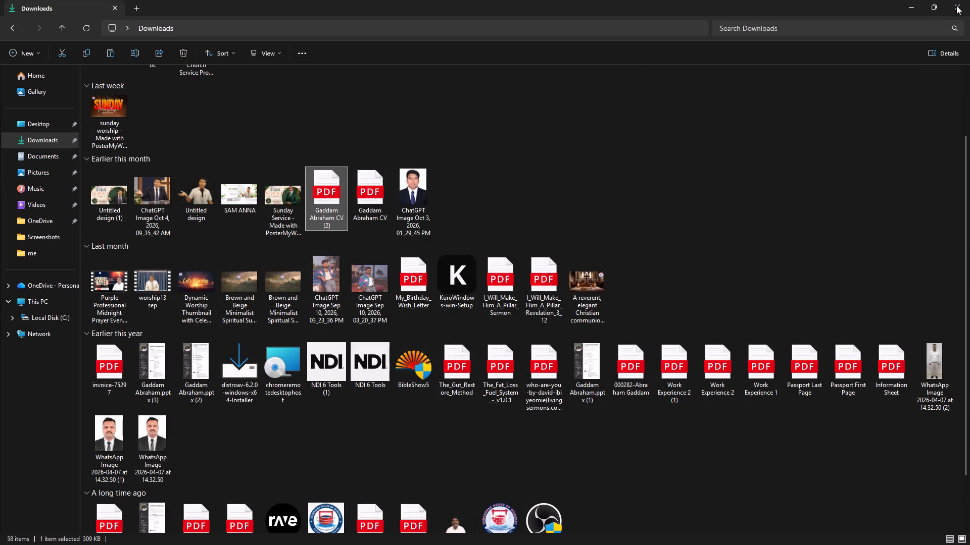